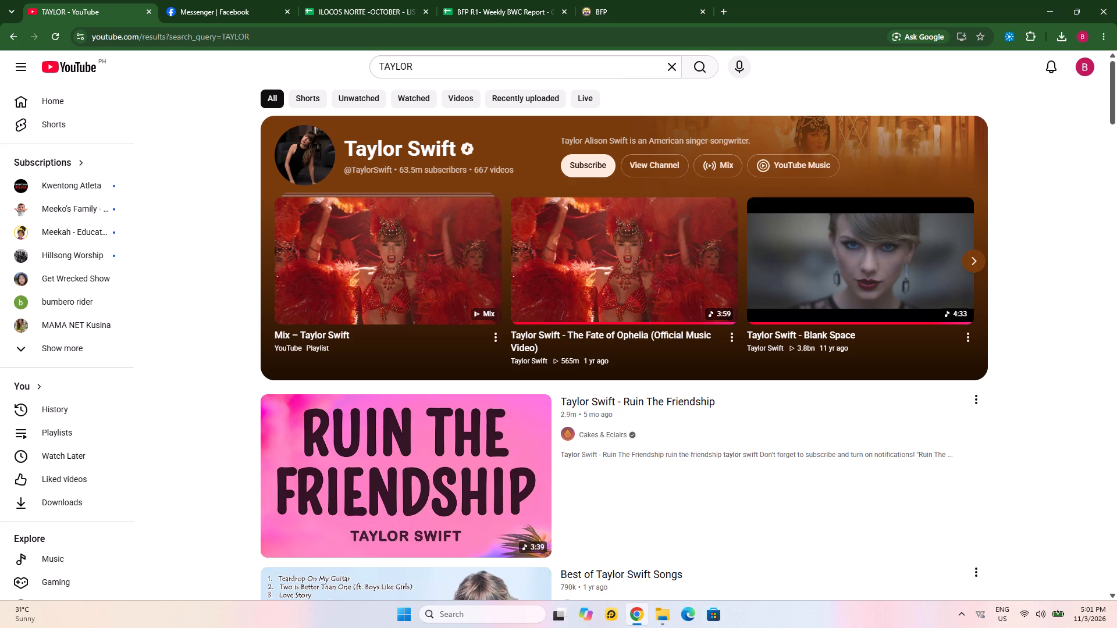
Look through the video results for the TAYLOR search down to the Shorts section, and return to the first results.
scroll(621, 65, down, 1)
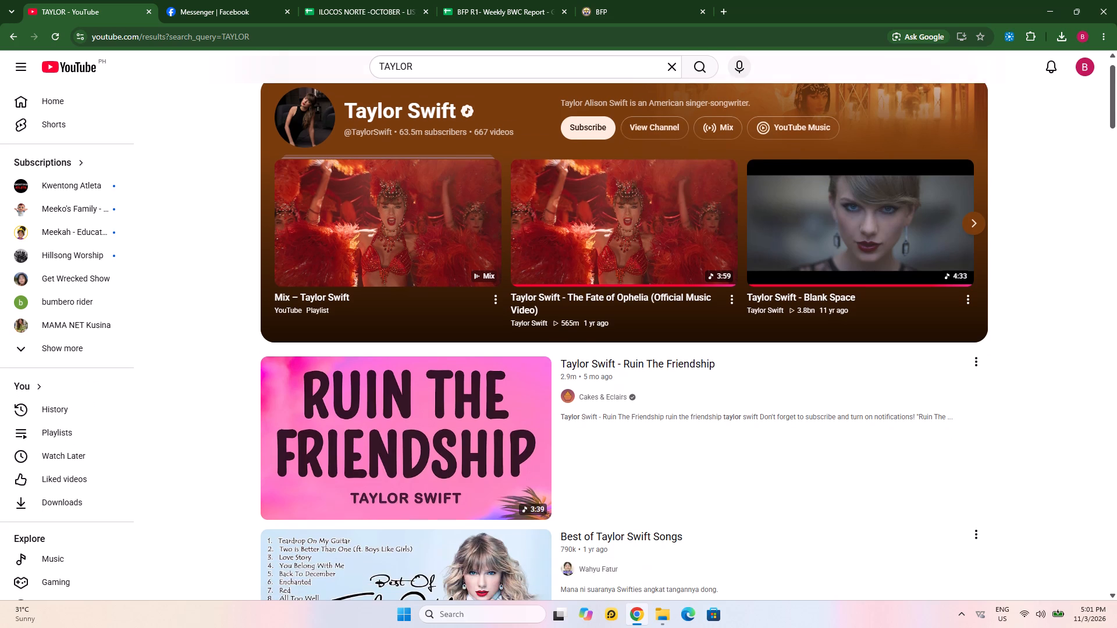
scroll(621, 65, up, 1)
scroll(621, 65, down, 1)
scroll(621, 65, up, 1)
scroll(621, 65, down, 3)
scroll(621, 65, up, 1)
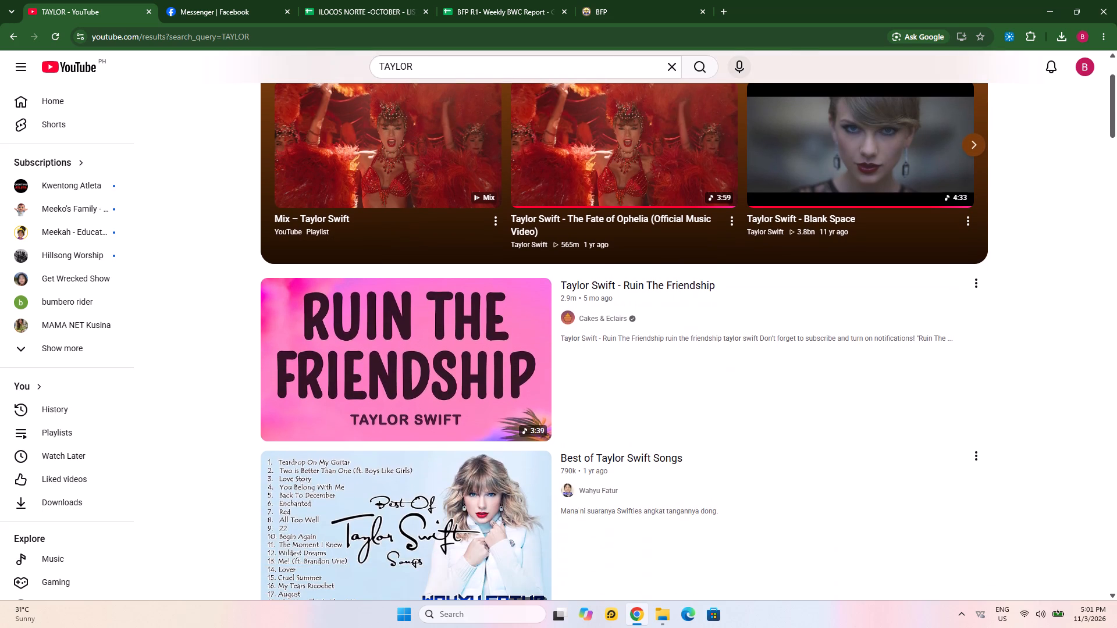
scroll(621, 63, up, 1)
scroll(621, 63, down, 2)
scroll(621, 63, up, 1)
scroll(621, 63, down, 1)
scroll(621, 63, up, 1)
scroll(621, 63, down, 1)
scroll(621, 63, up, 1)
scroll(621, 63, down, 1)
scroll(621, 63, up, 1)
scroll(621, 63, down, 4)
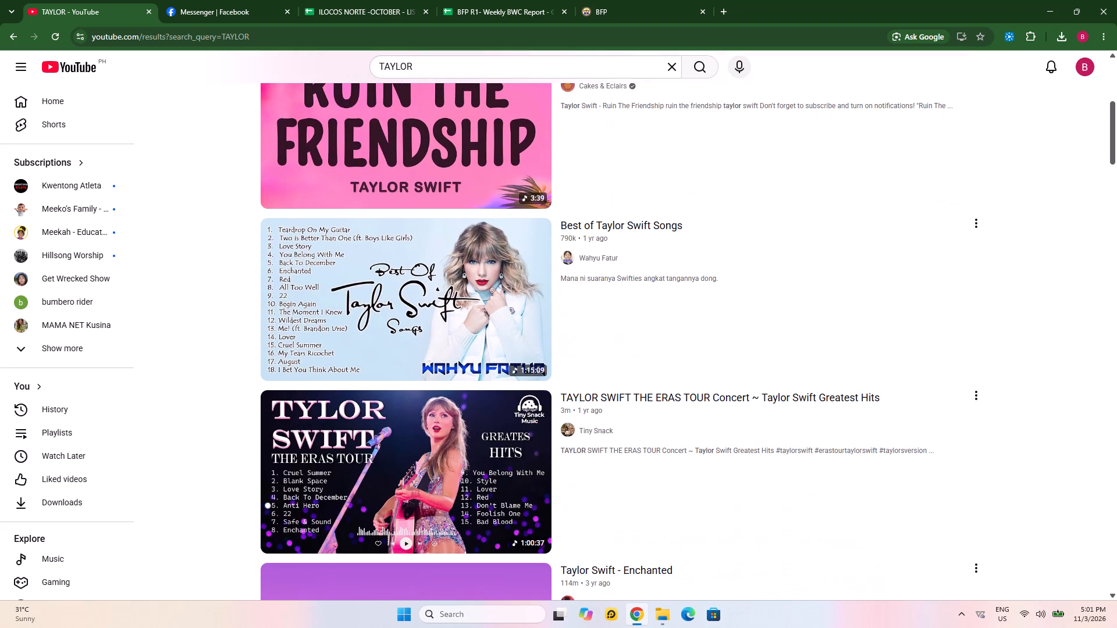
scroll(621, 63, down, 6)
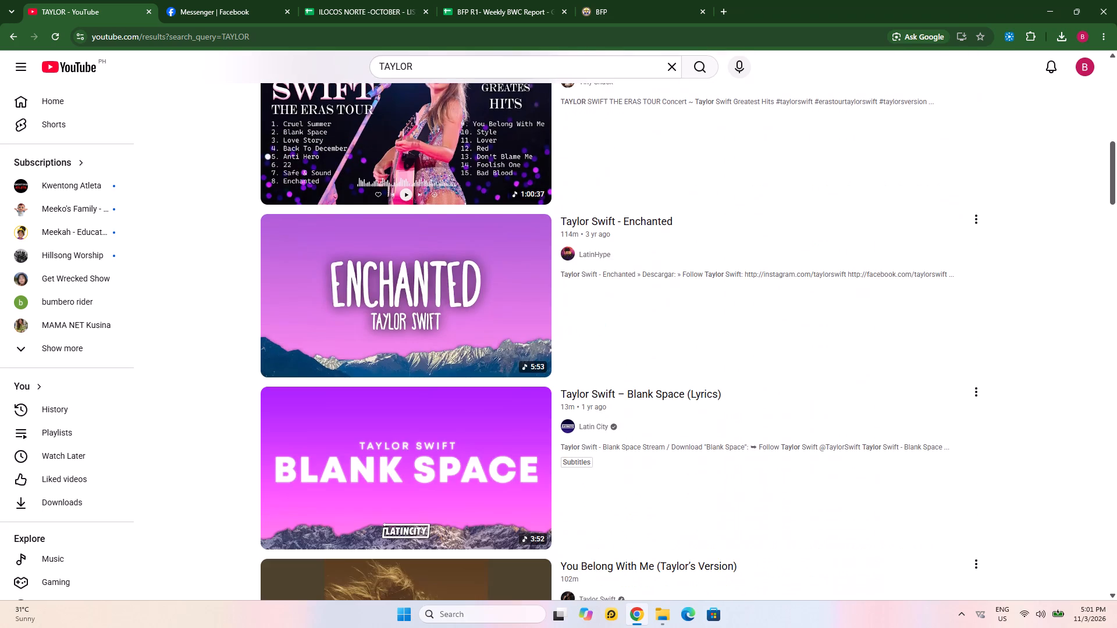
scroll(618, 63, down, 1)
scroll(618, 63, up, 1)
scroll(618, 63, down, 3)
scroll(614, 63, up, 2)
scroll(614, 63, down, 1)
scroll(614, 63, up, 1)
scroll(614, 63, down, 1)
scroll(614, 63, up, 1)
scroll(614, 63, down, 1)
scroll(610, 58, up, 1)
scroll(610, 58, down, 3)
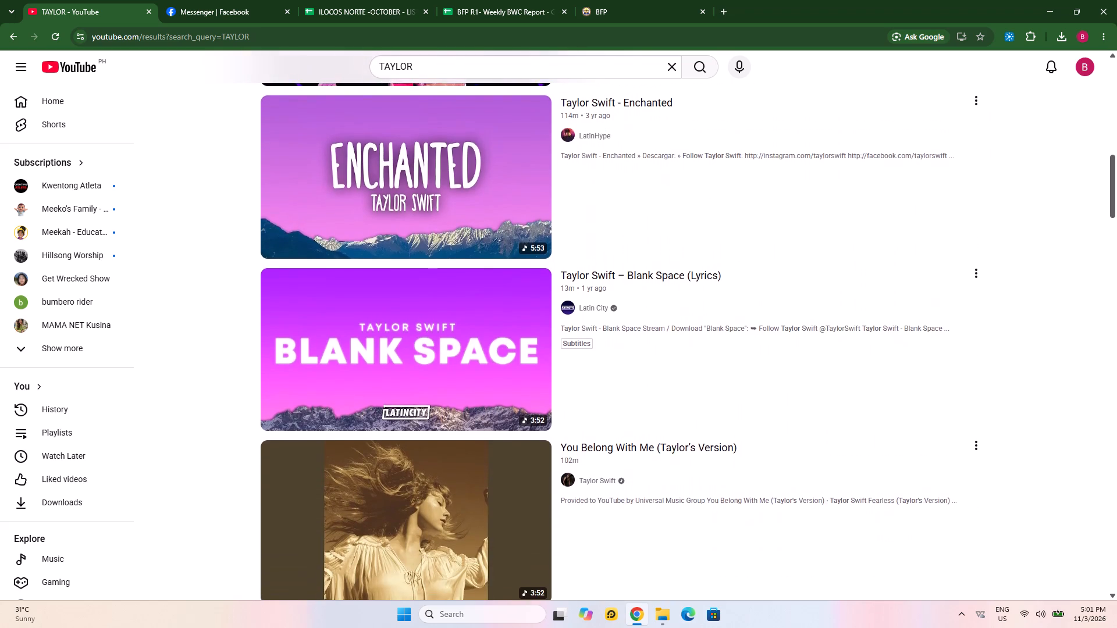
scroll(610, 58, down, 9)
scroll(607, 54, up, 1)
scroll(607, 54, down, 1)
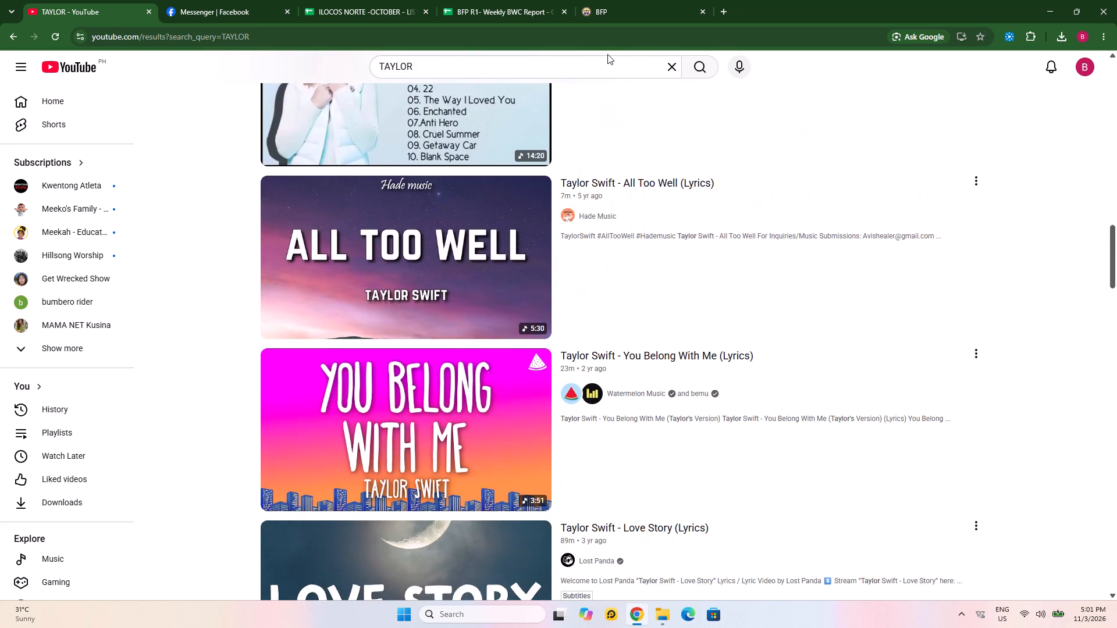
scroll(607, 54, up, 1)
scroll(607, 54, down, 1)
scroll(607, 54, up, 2)
scroll(607, 54, down, 1)
scroll(607, 54, up, 1)
scroll(607, 54, down, 1)
scroll(607, 54, up, 1)
scroll(607, 54, down, 1)
scroll(607, 54, up, 1)
scroll(607, 54, down, 1)
scroll(607, 54, up, 1)
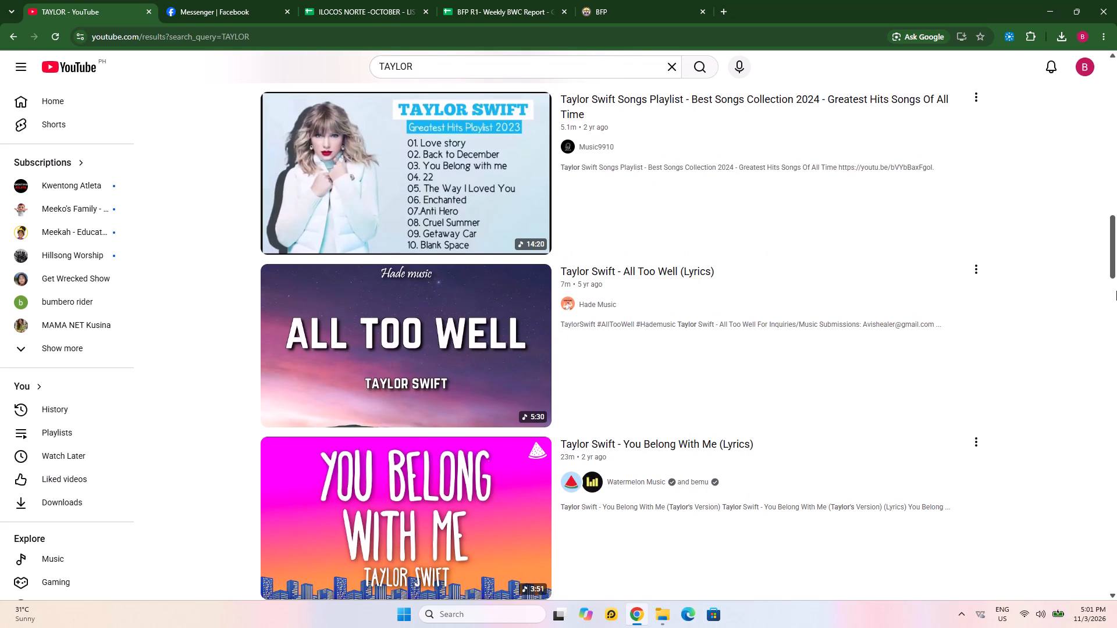
drag(1110, 272, 1114, 287)
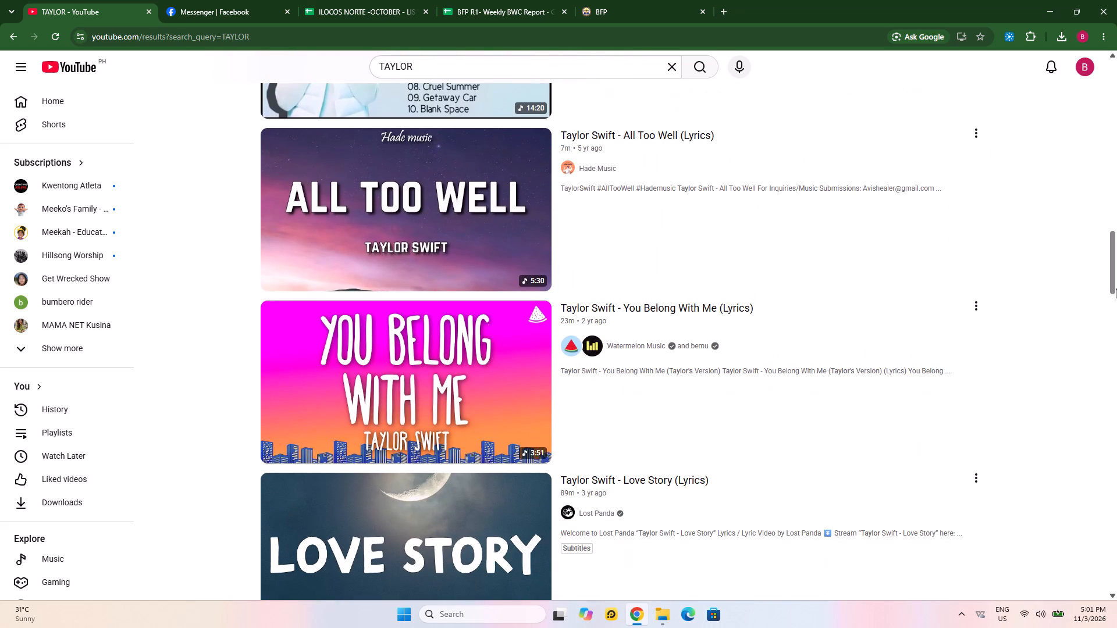
drag(1111, 236, 1115, 290)
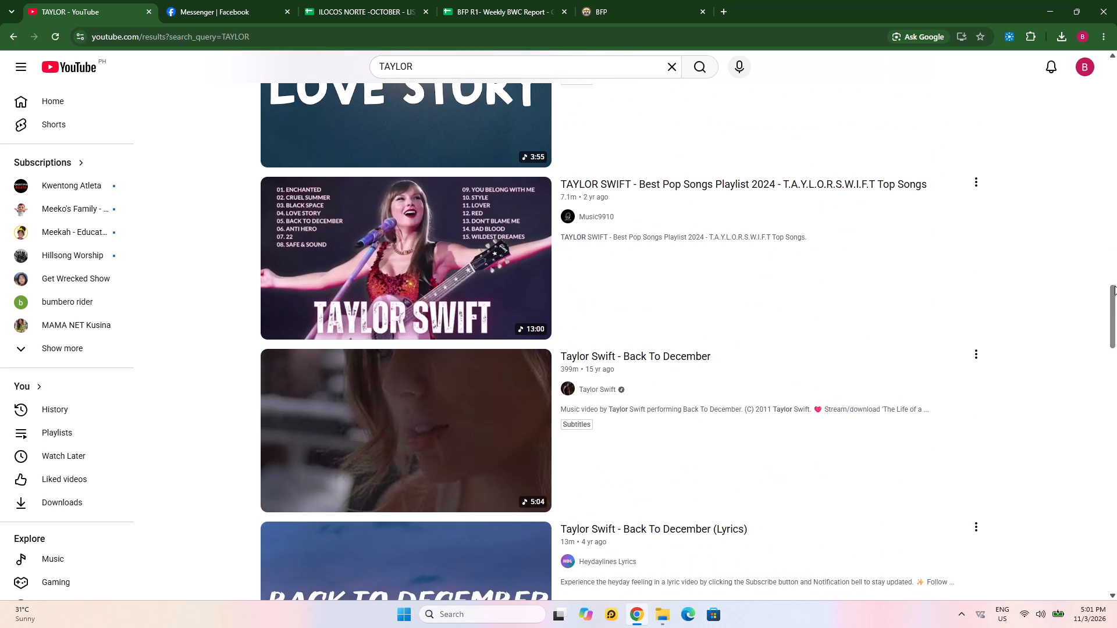
drag(1112, 287, 1114, 349)
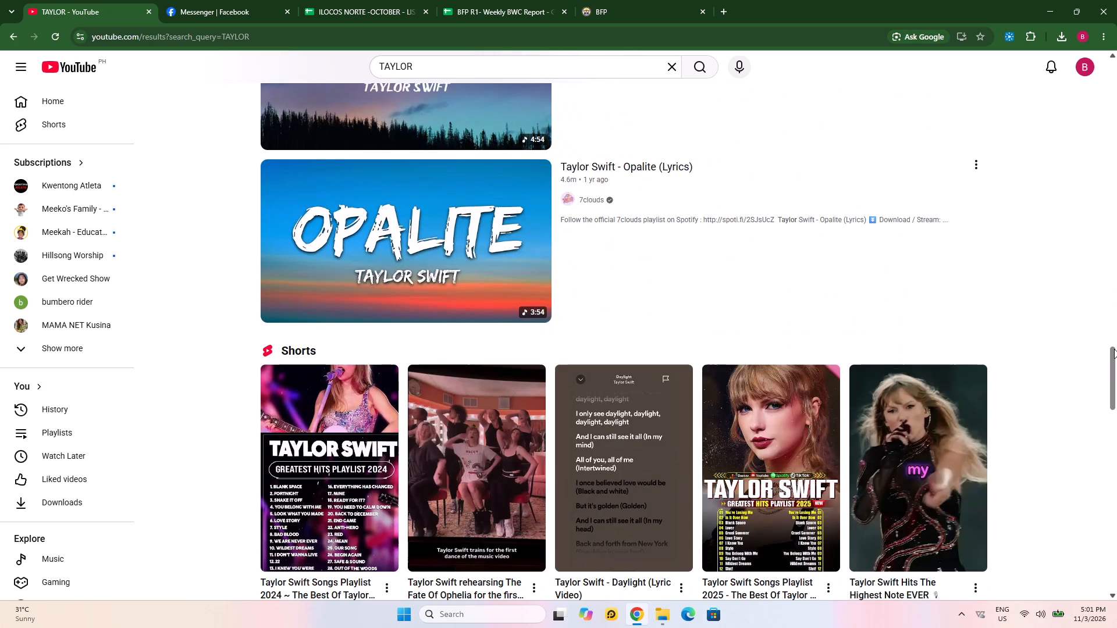
drag(1114, 349, 1103, 58)
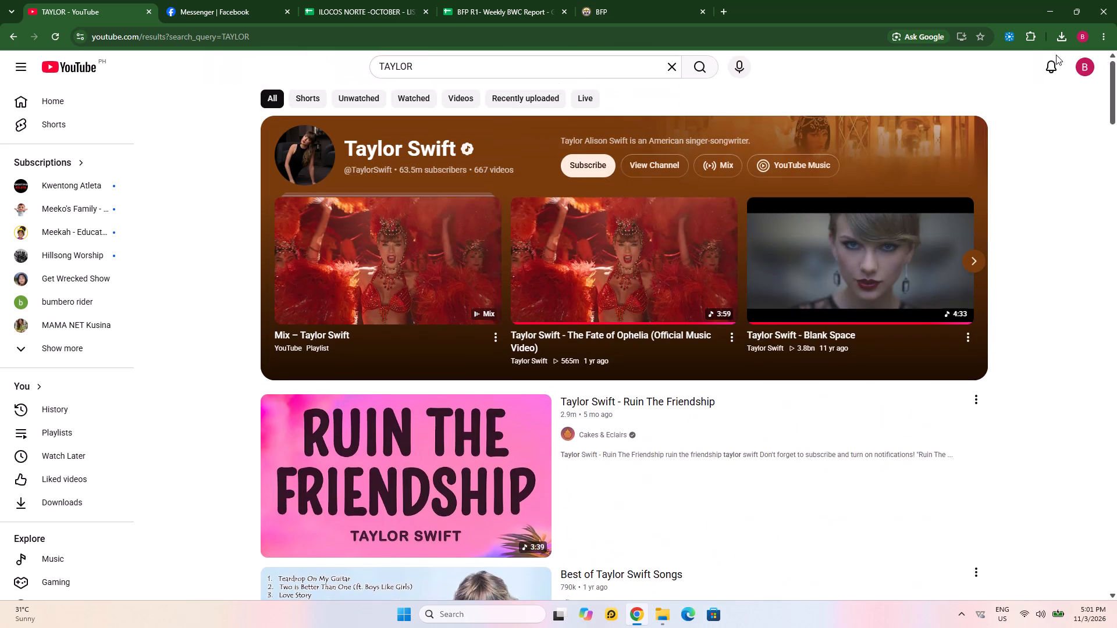
Erase the TAYLOR query from the video search box.
click(444, 63)
key(BackSpace)
key(BackSpace)
key(BackSpace)
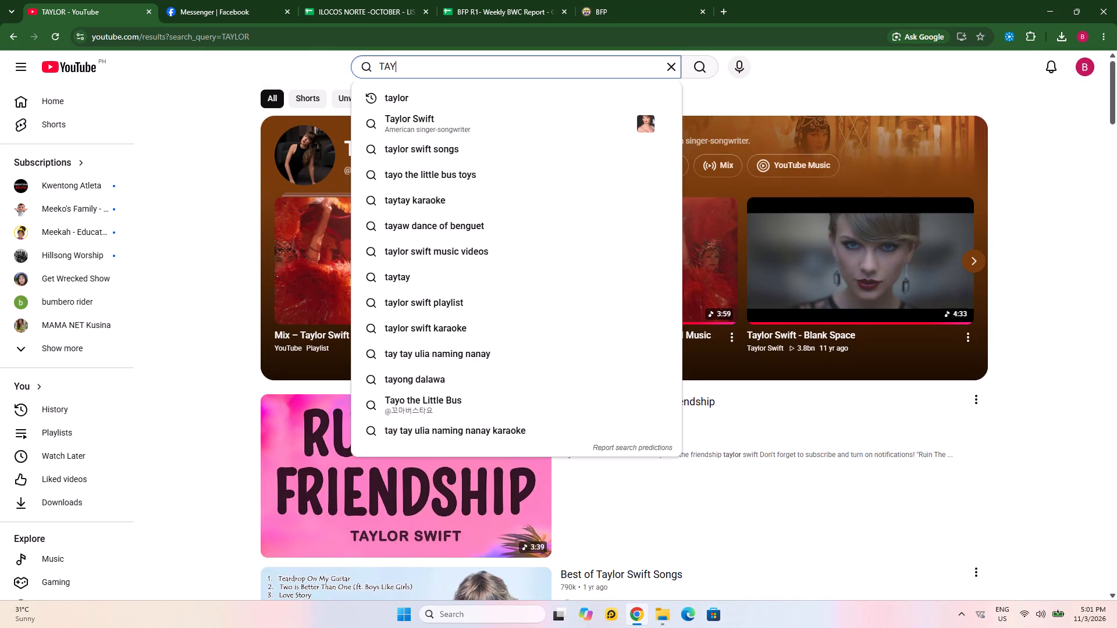
Replace the remaining search text with "ophelia" and run the video search.
key(BackSpace)
key(BackSpace)
key(BackSpace)
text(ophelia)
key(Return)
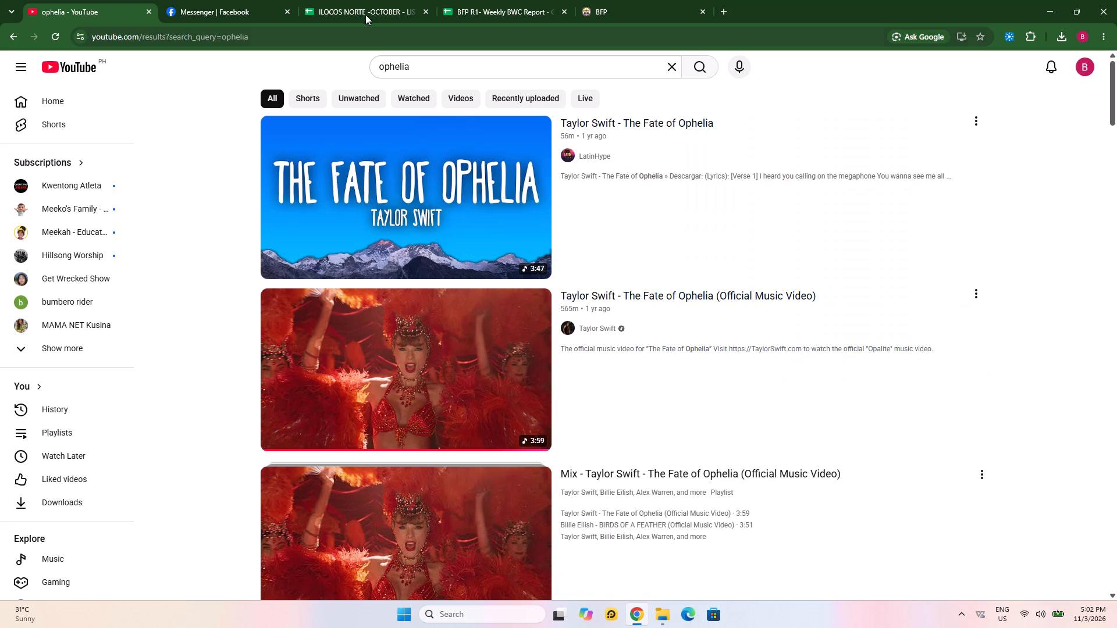
Play the LatinHype lyric video "Taylor Swift - The Fate of Ophelia" from the search results.
click(344, 195)
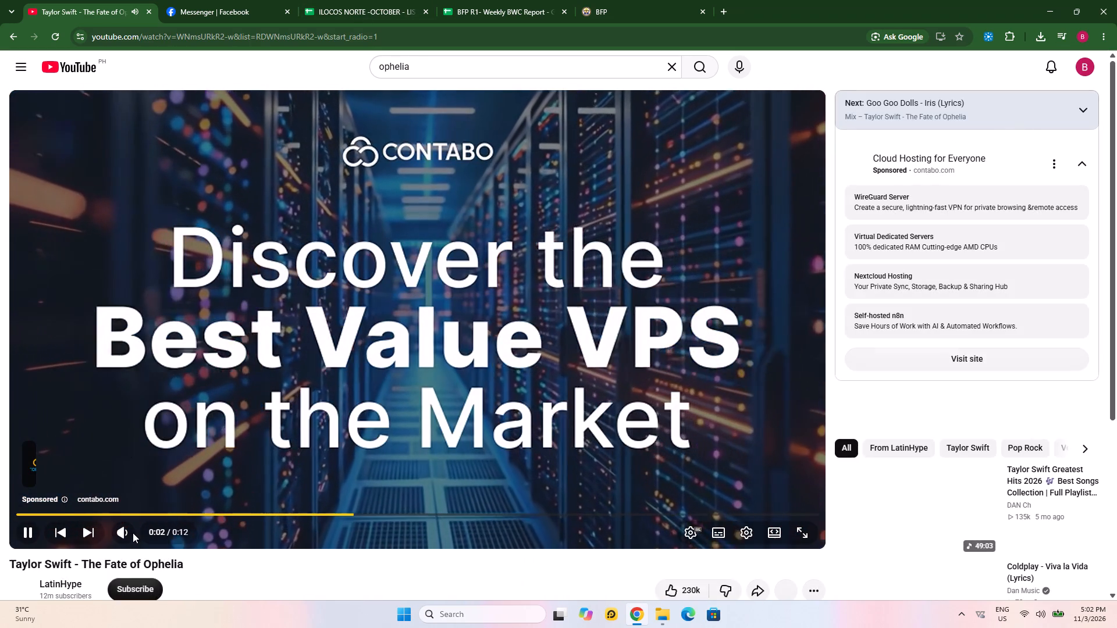
Adjust the video player's volume to a medium level.
click(131, 533)
drag(142, 531, 147, 530)
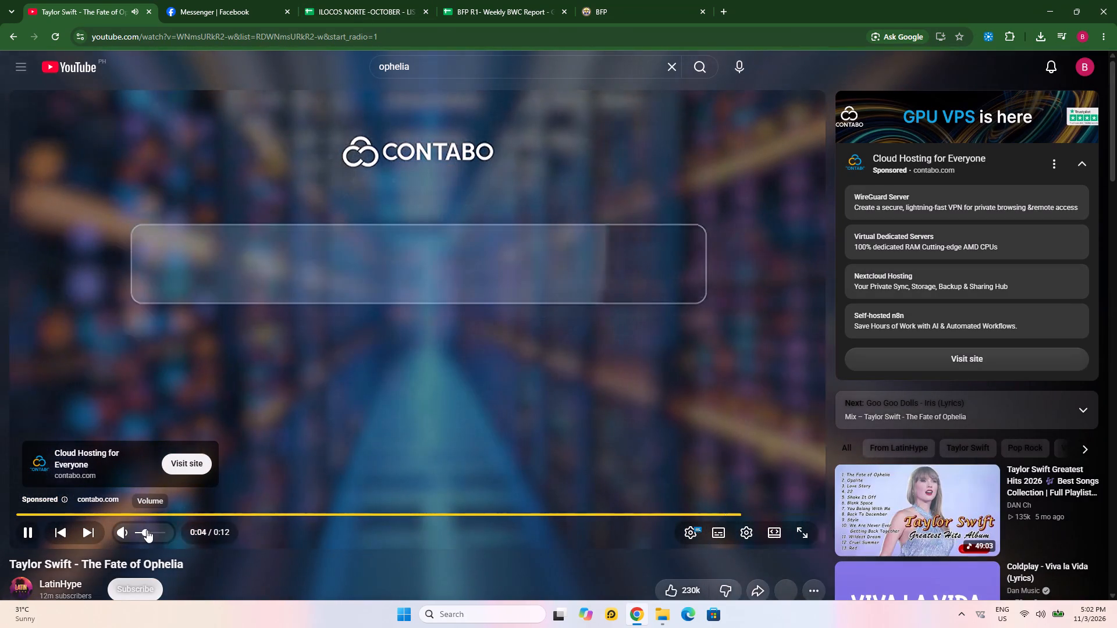
drag(147, 530, 156, 530)
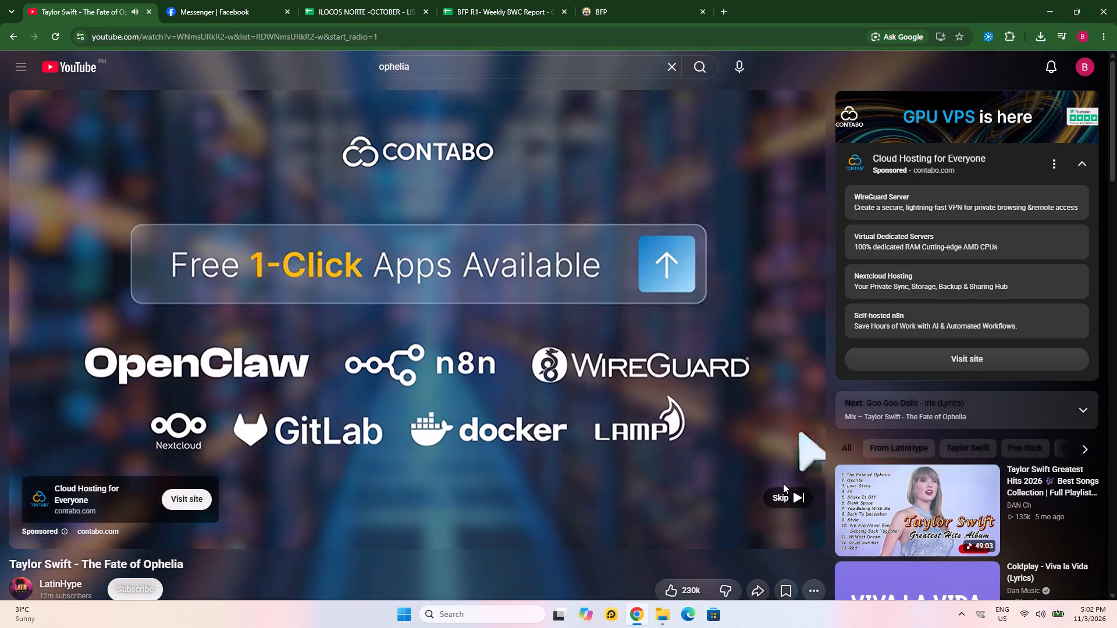
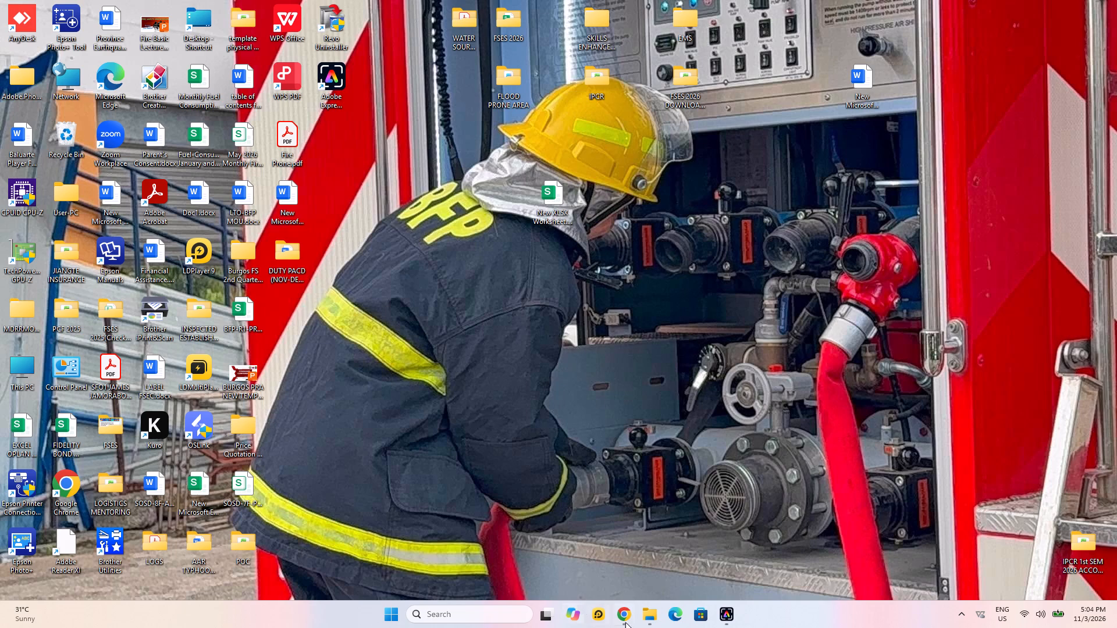
Switch to File Explorer and bring its window to the front of the desktop.
click(646, 623)
click(702, 550)
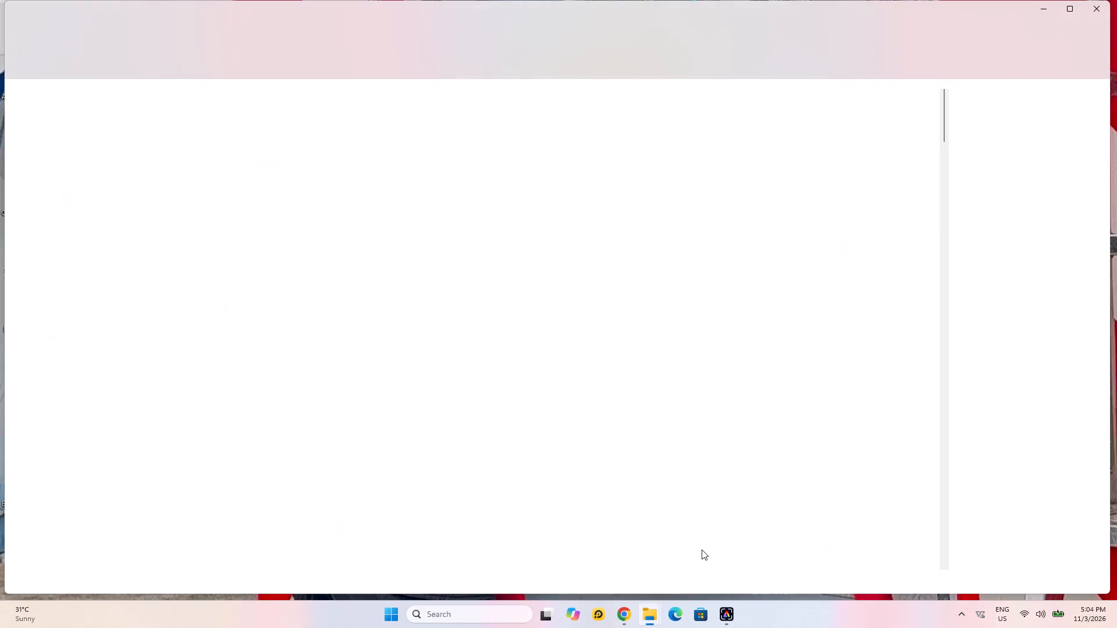
Open the Publisher file publisher.edit.pub from the Downloads folder.
click(77, 184)
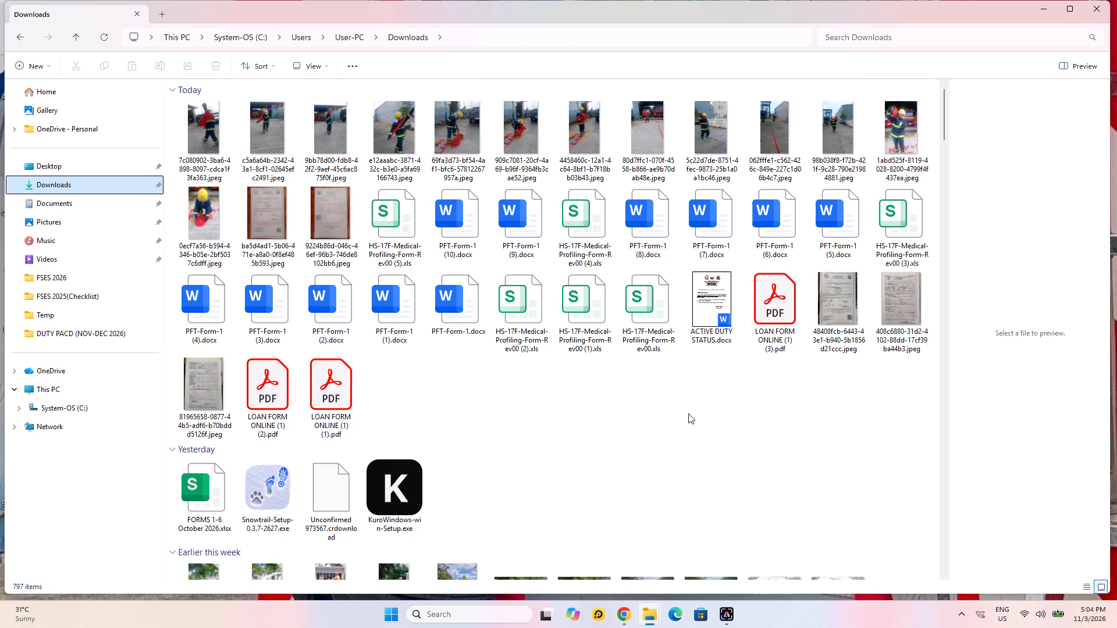
scroll(684, 467, down, 3)
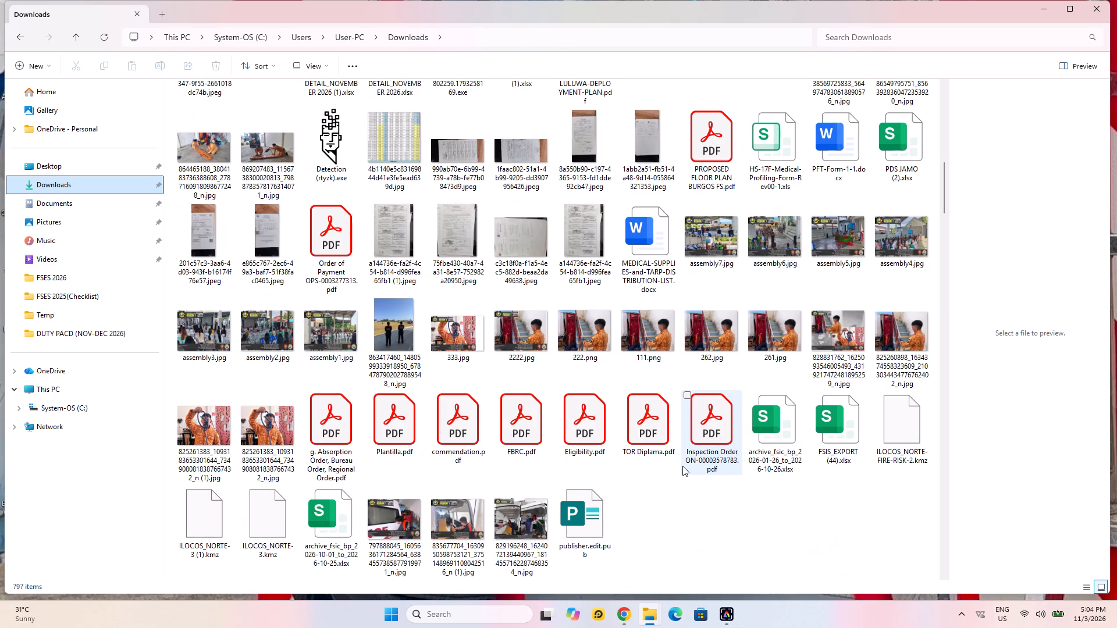
click(589, 528)
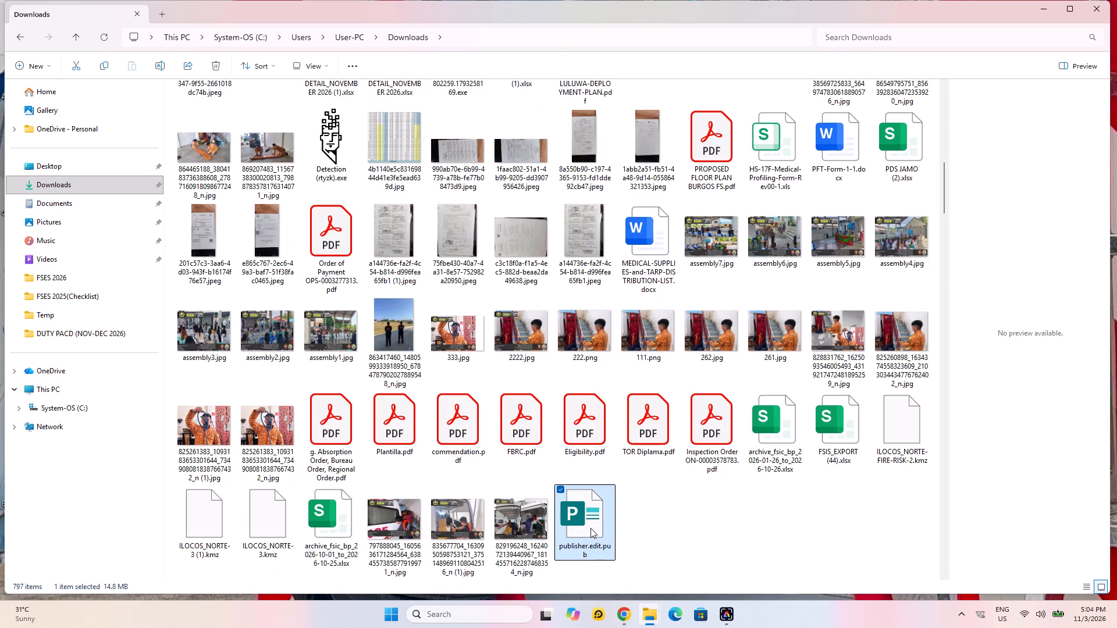
double_click(590, 528)
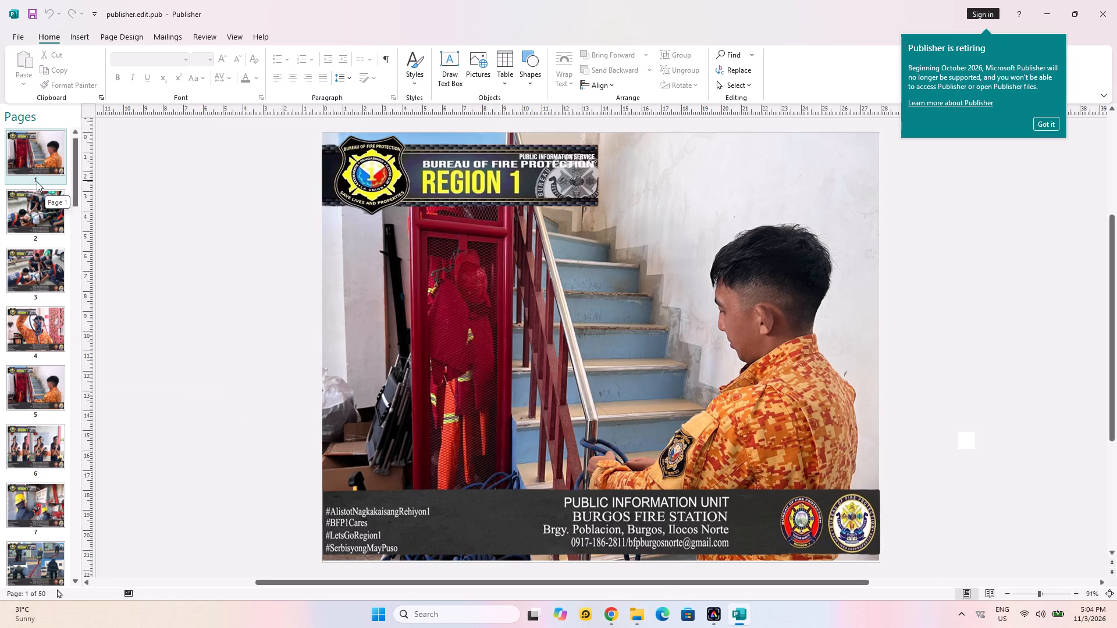
Delete pages 1 through 8 together from the publication, including the objects on them.
shift+click(45, 217)
shift+click(58, 277)
shift+click(37, 336)
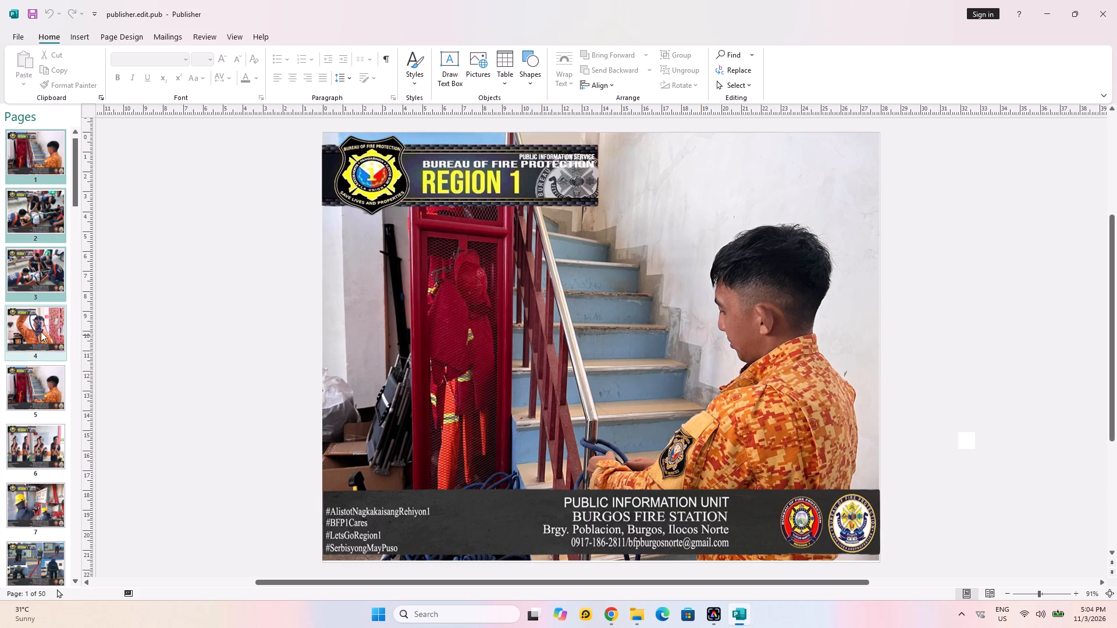
shift+click(41, 383)
shift+click(30, 443)
shift+click(45, 498)
shift+click(37, 569)
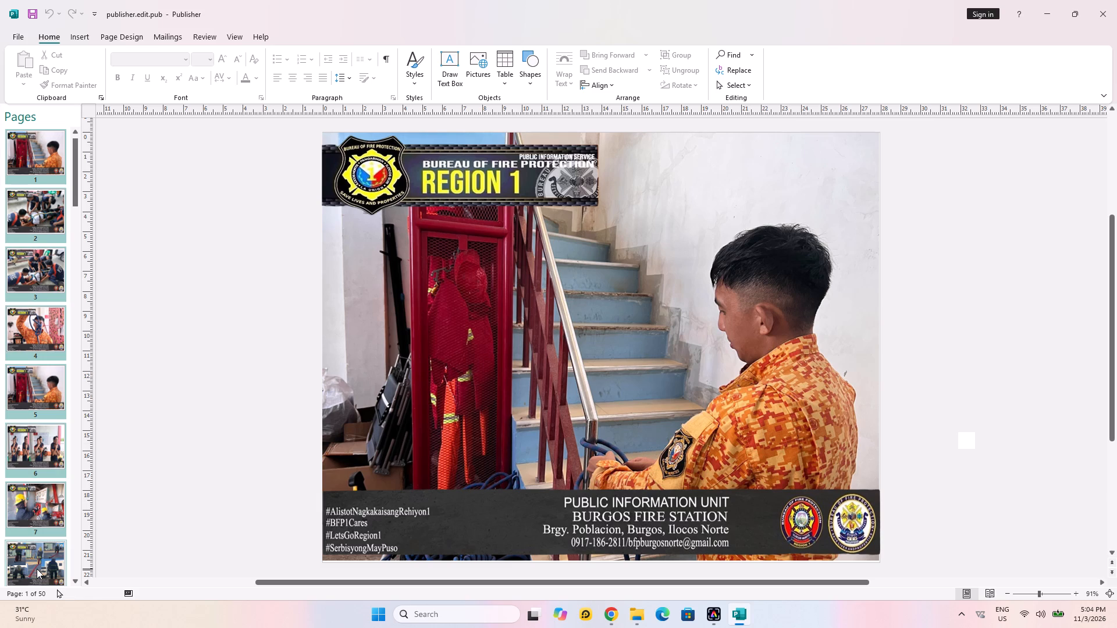
right_click(37, 569)
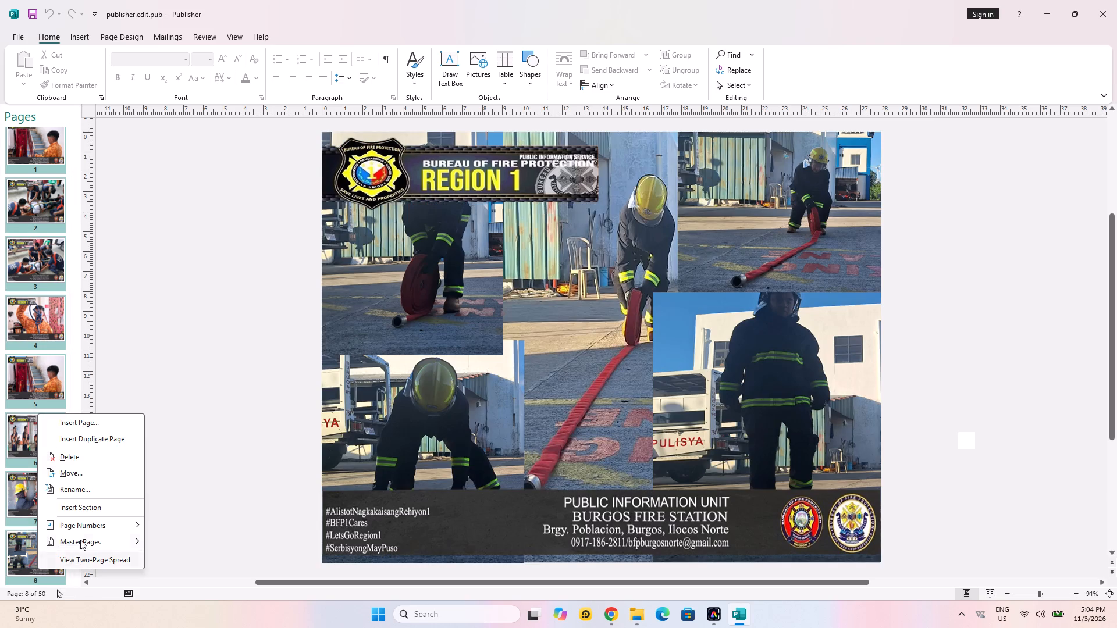
click(127, 451)
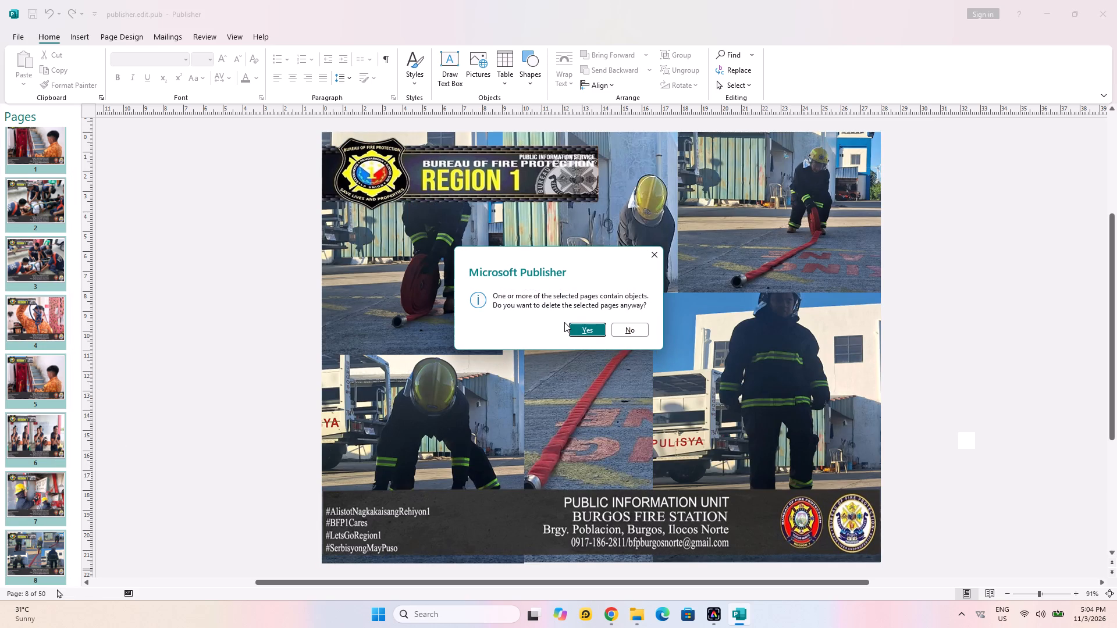
click(579, 331)
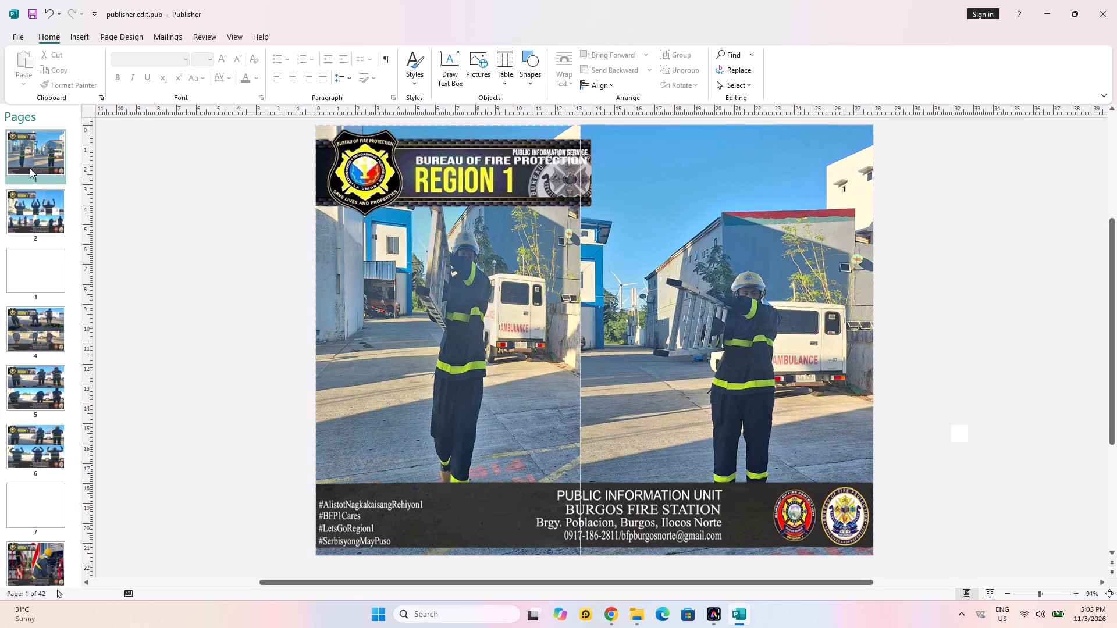
Delete the two photo pages now at the start of the publication, pages 1 and 2, with their contents.
click(51, 149)
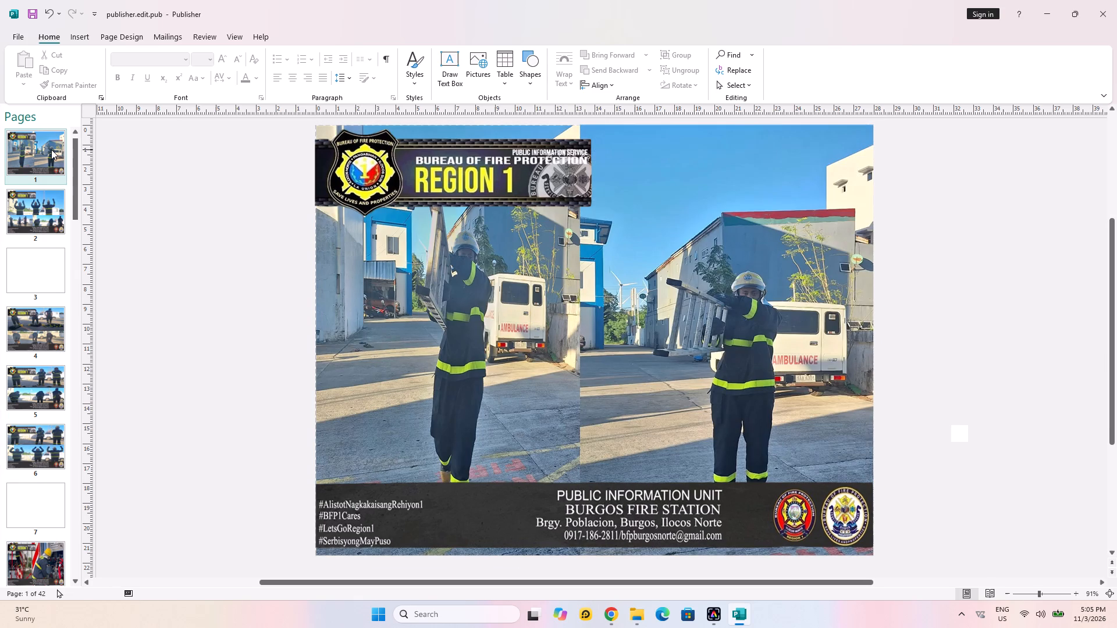
shift+click(42, 204)
right_click(42, 204)
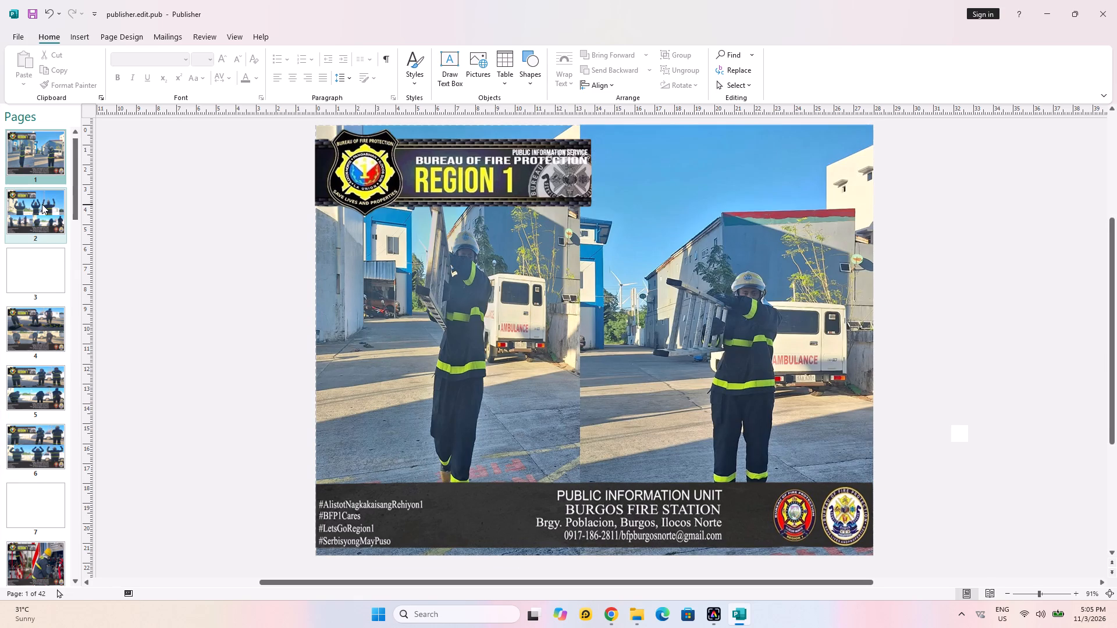
click(77, 252)
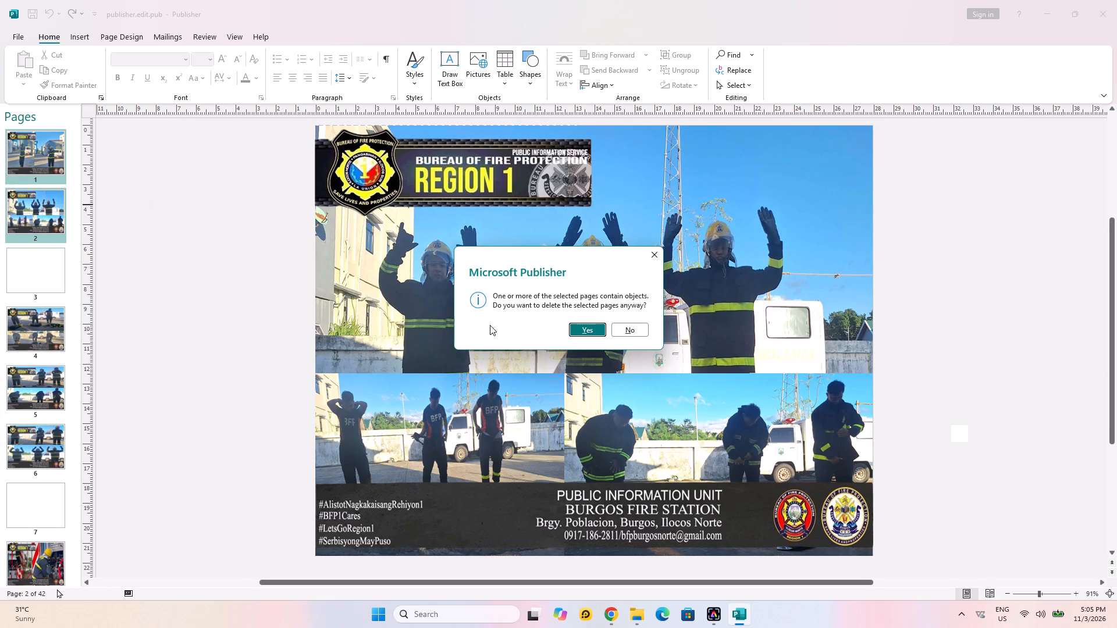
click(571, 331)
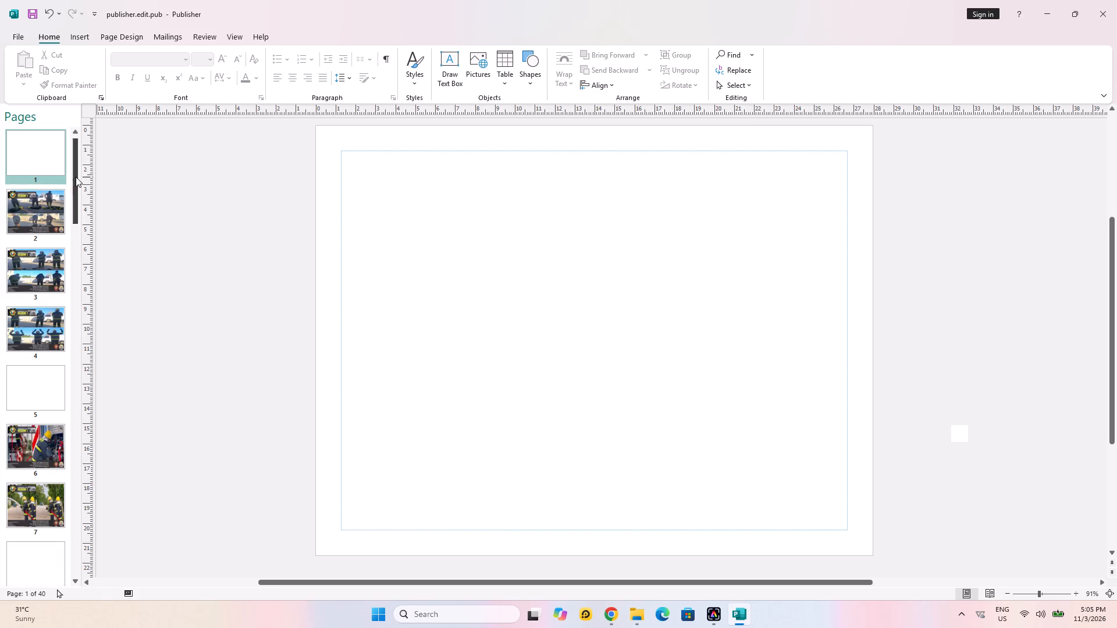
Delete the three photo pages 2, 3 and 4 that follow the blank first page.
drag(76, 177, 76, 185)
click(44, 169)
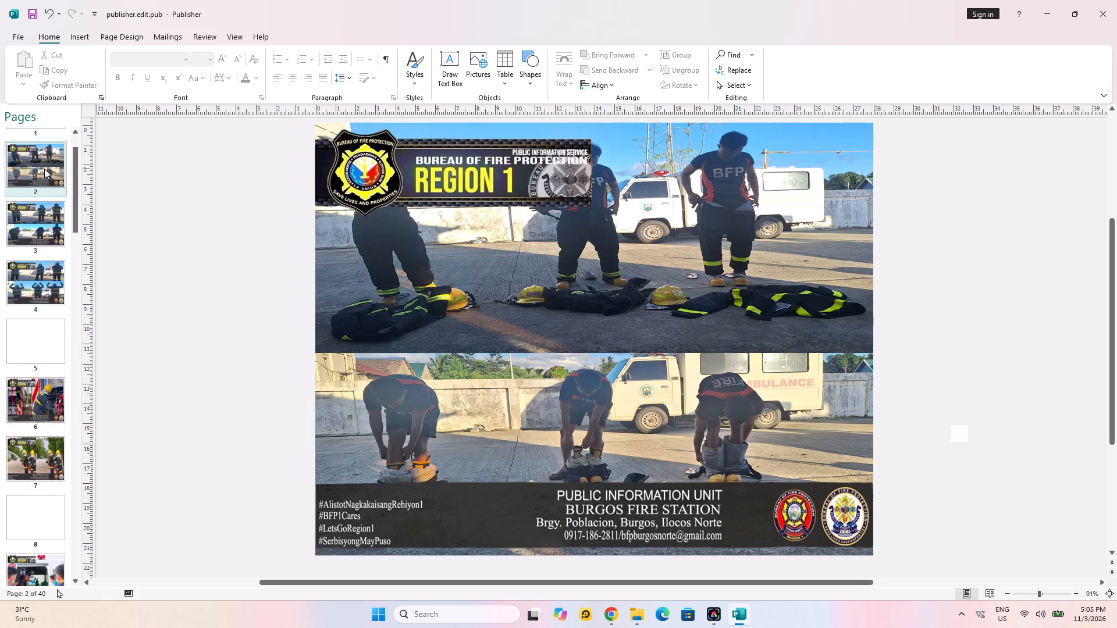
shift+click(35, 226)
shift+click(52, 290)
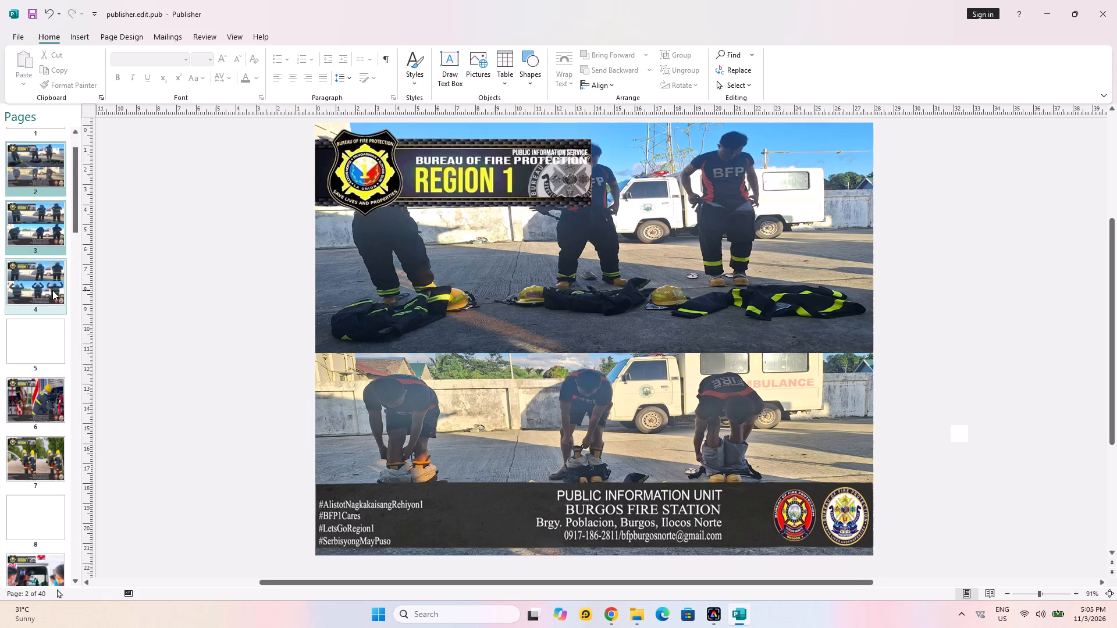
right_click(52, 290)
click(77, 336)
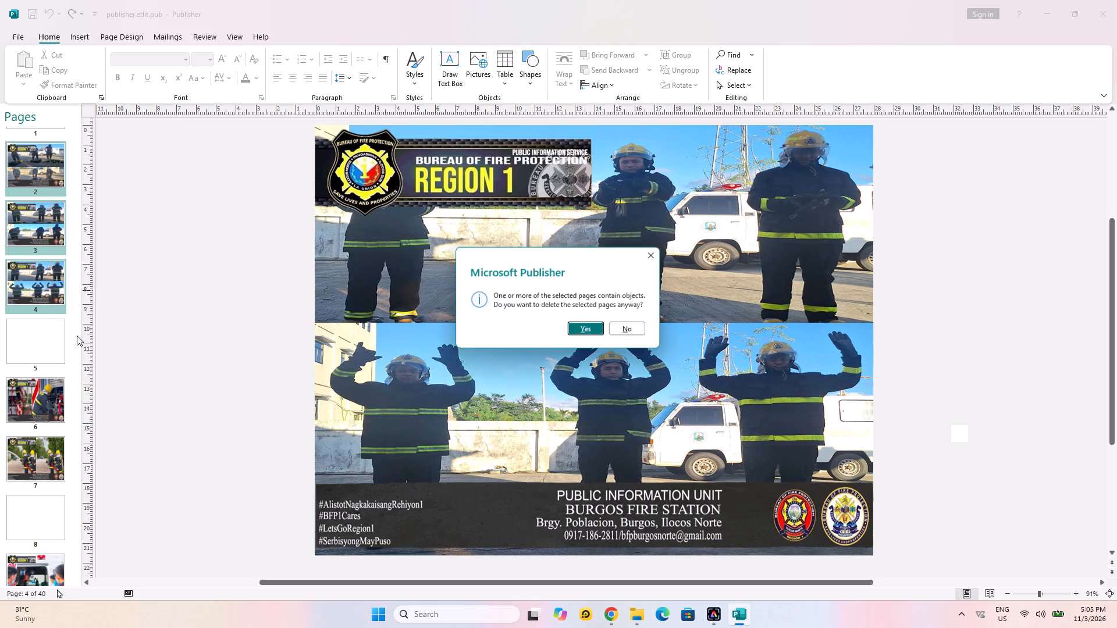
click(589, 324)
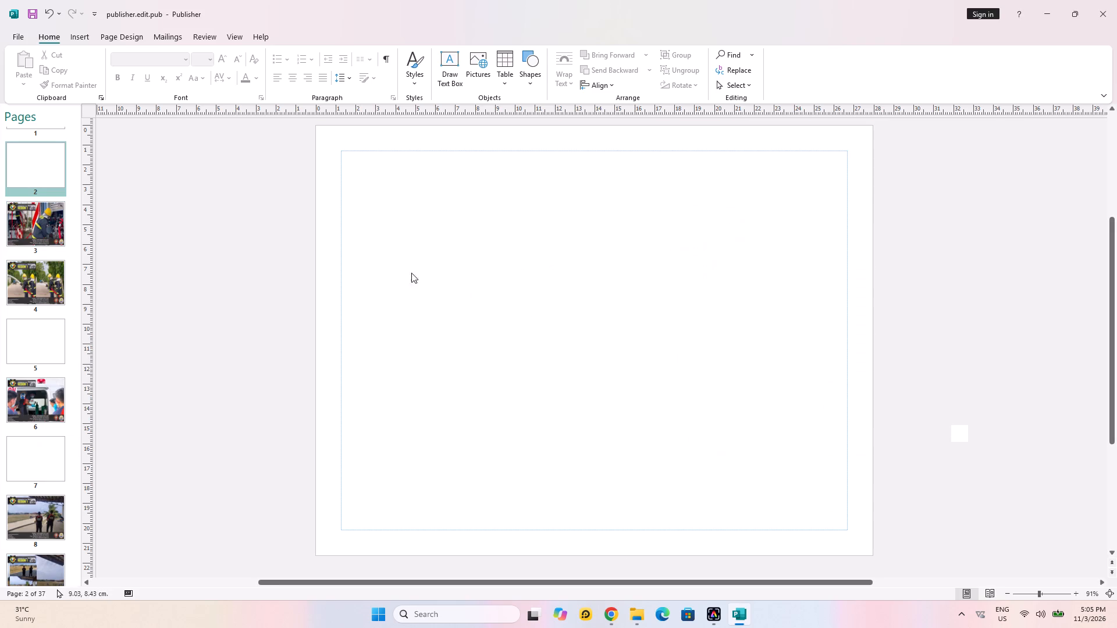
Insert 10 blank pages after the blank page 2.
click(26, 166)
right_click(26, 166)
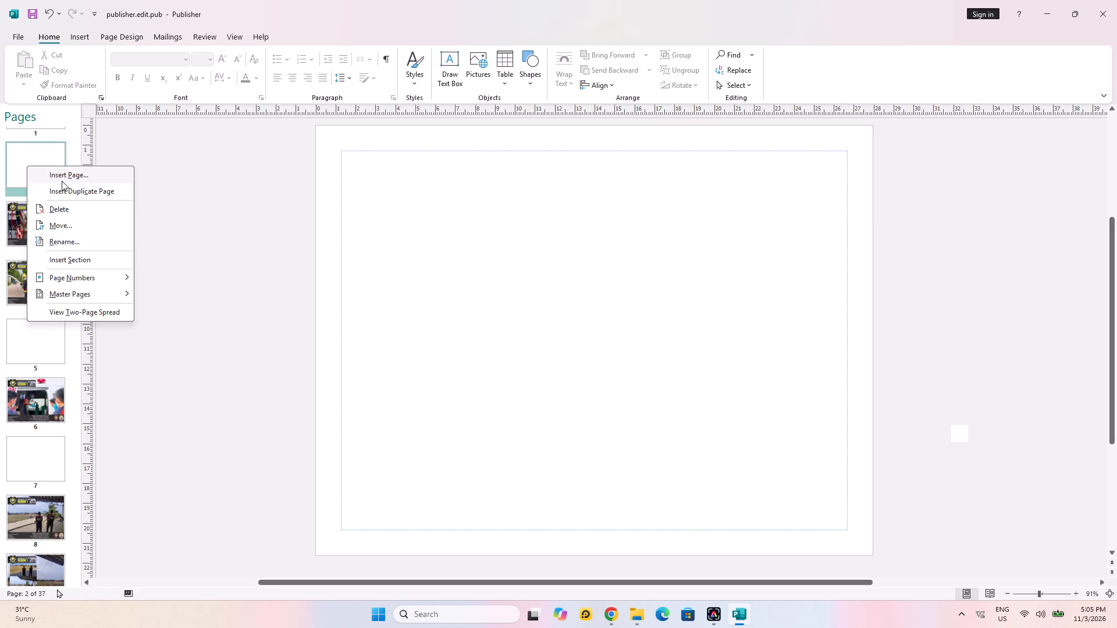
click(63, 177)
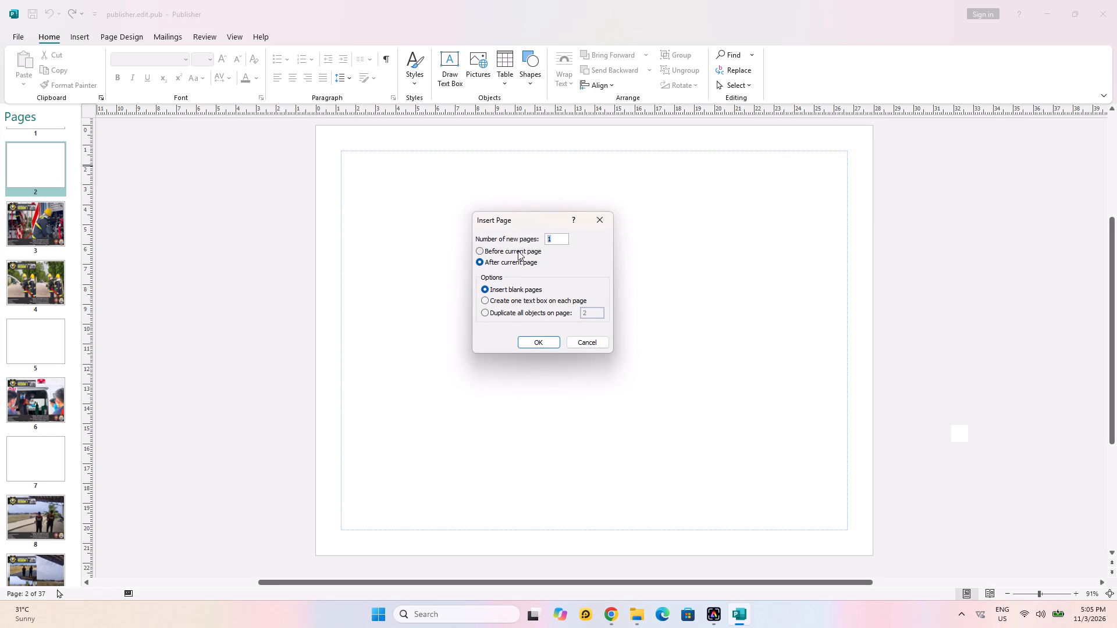
key(1)
key(0)
key(Return)
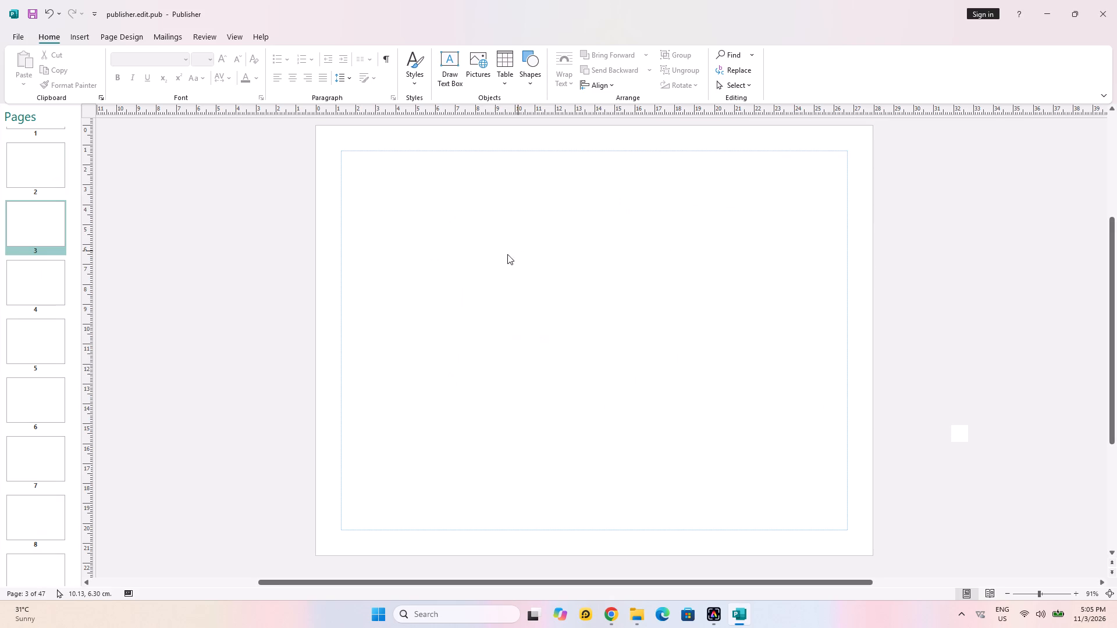
Insert the picture 0ecf7a56-b594-4346-b05e-2bf5037c6dff.jpeg of the crouching firefighter with the rolled hose from Downloads onto page 1.
click(49, 168)
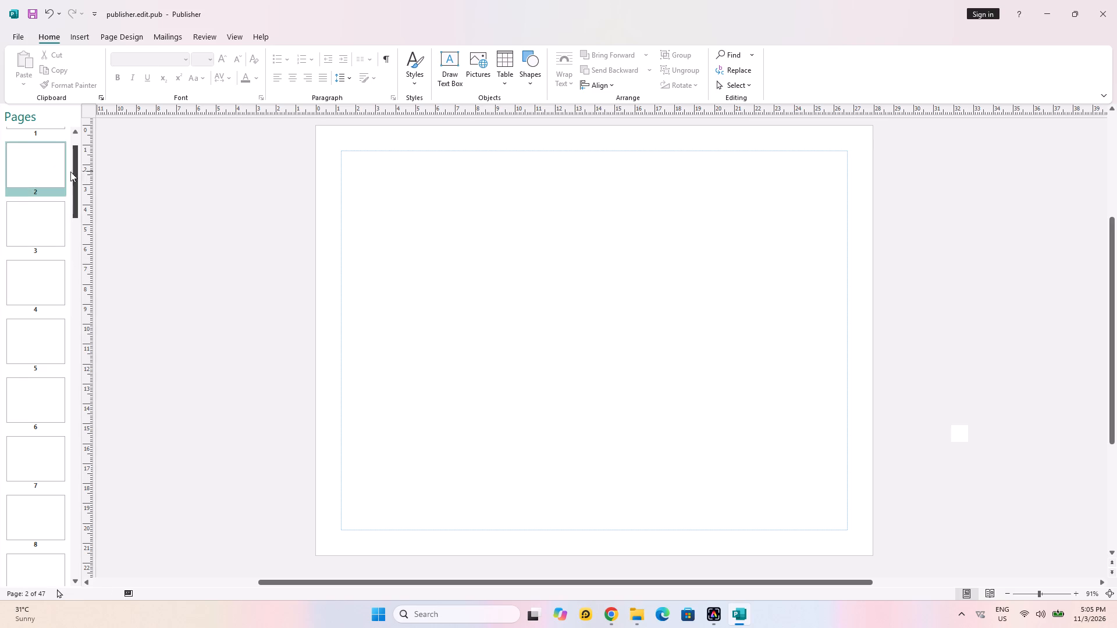
drag(74, 175, 84, 145)
click(36, 142)
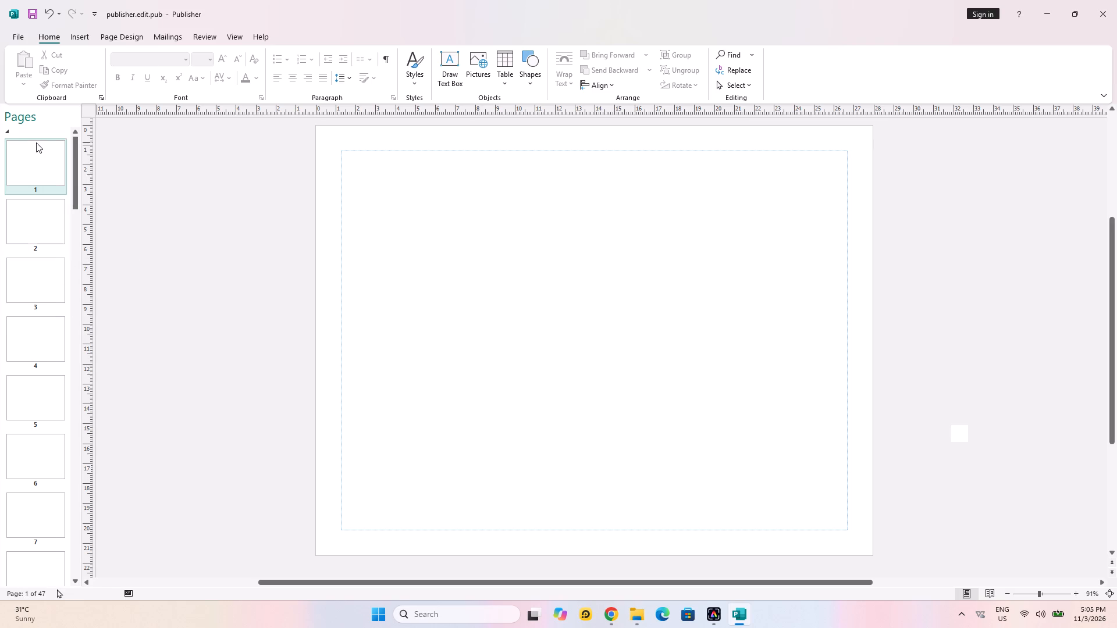
click(76, 31)
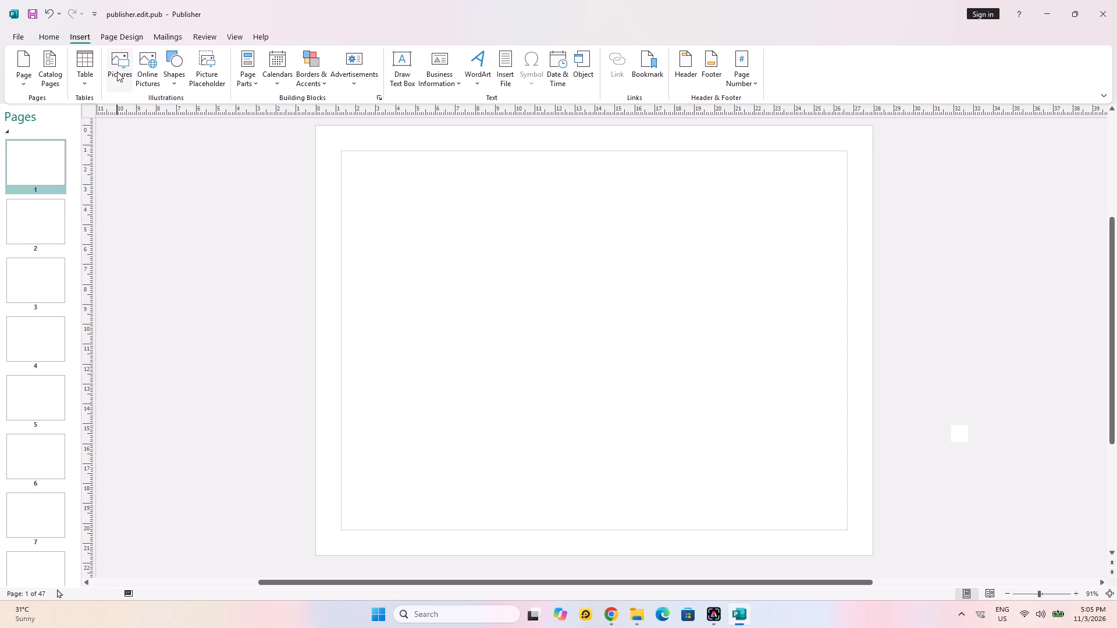
click(117, 72)
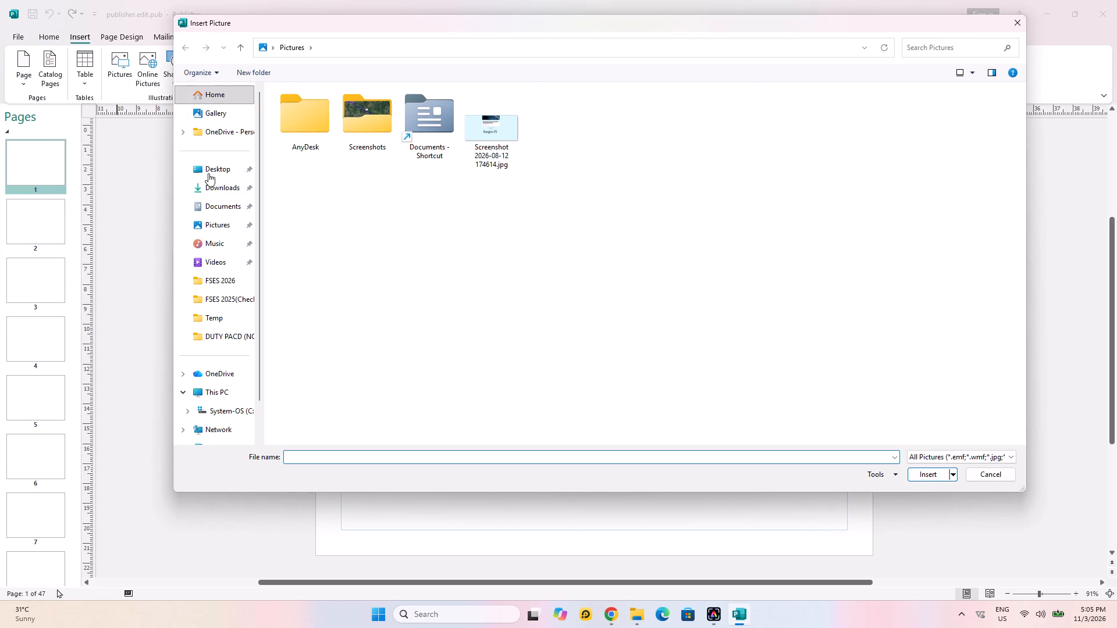
click(211, 184)
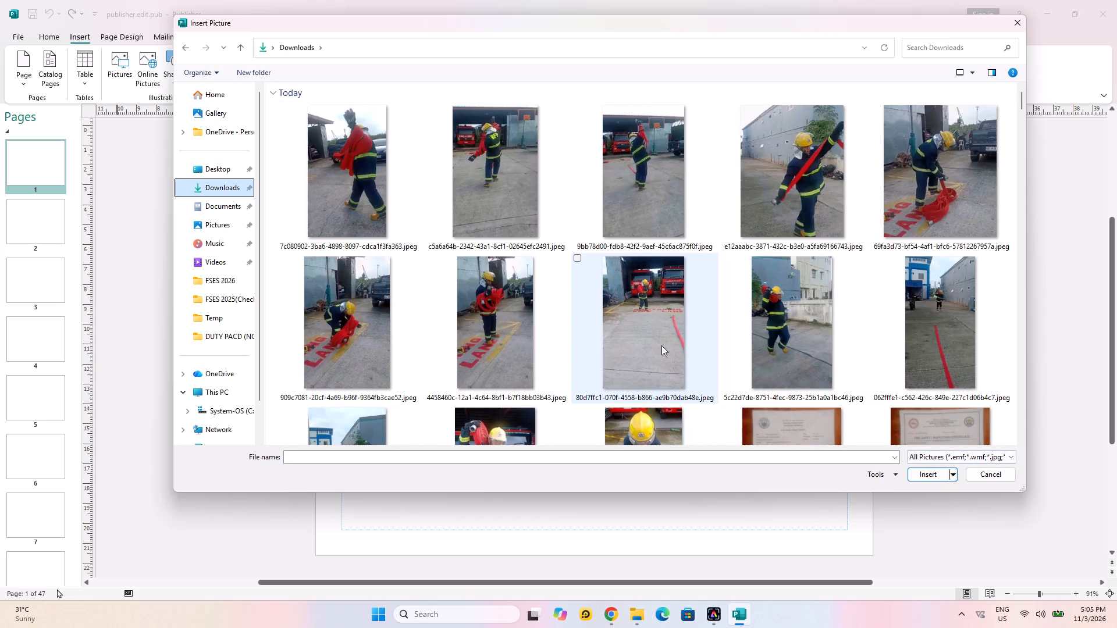
click(1020, 95)
double_click(1022, 440)
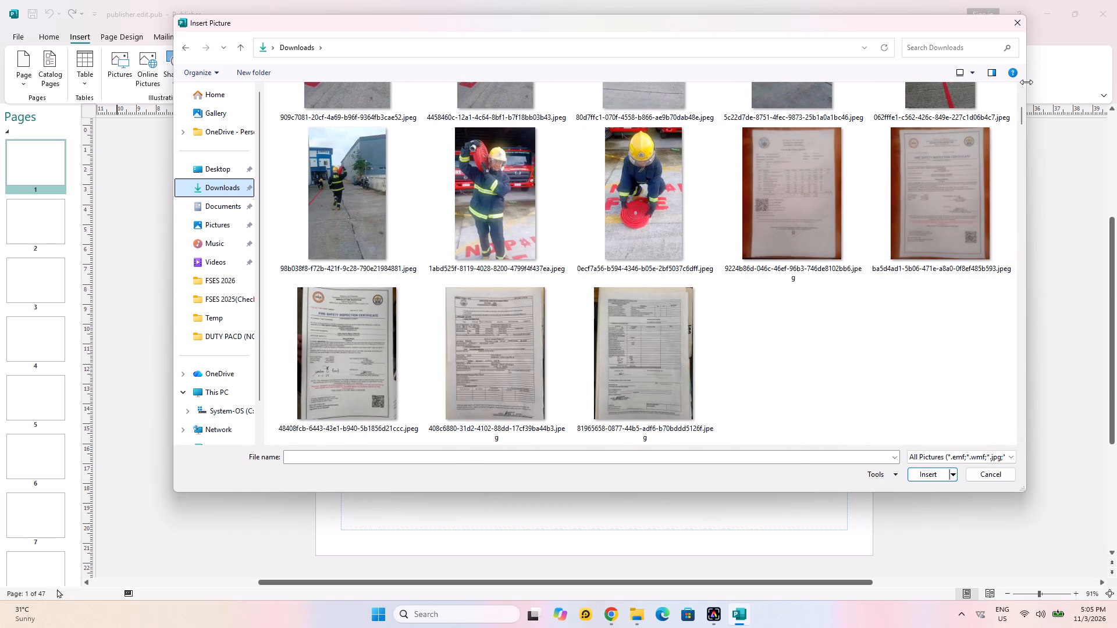
click(1022, 87)
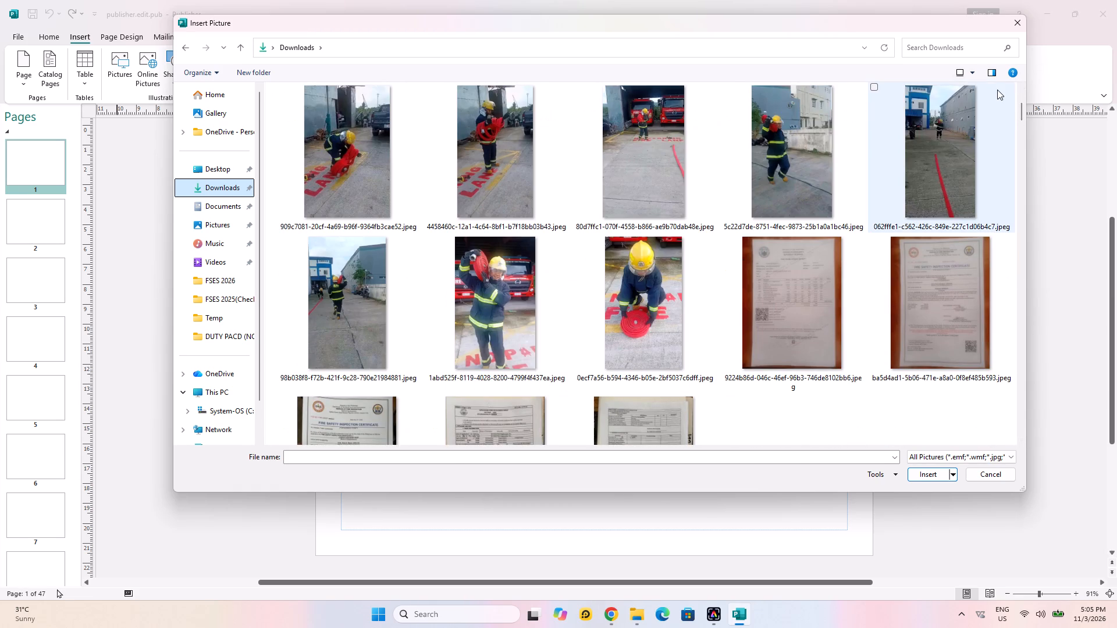
drag(637, 291, 644, 297)
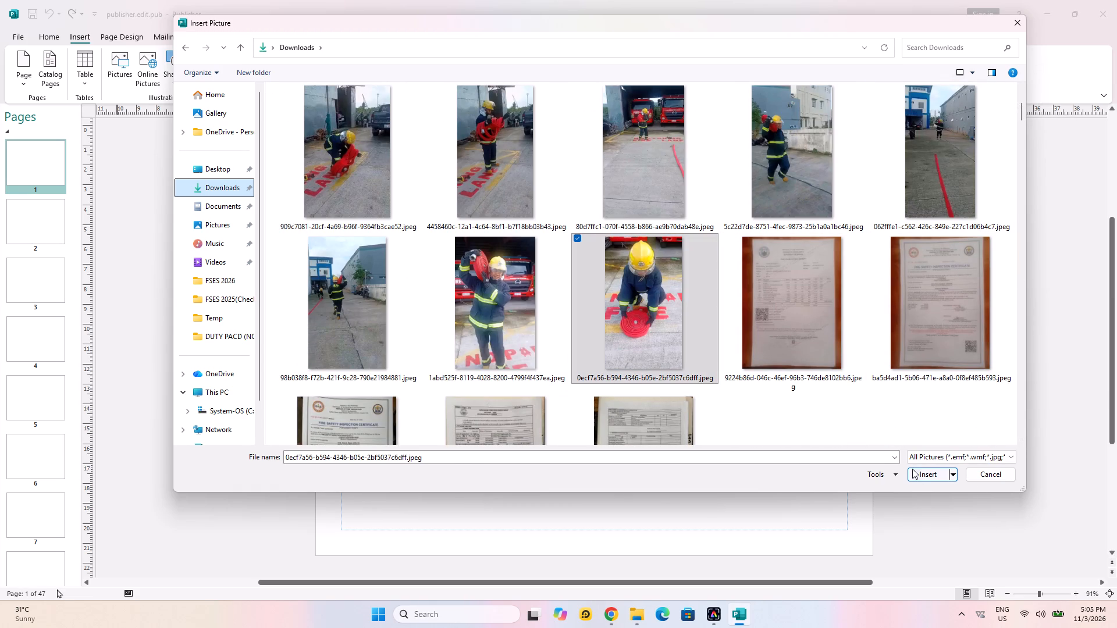
click(922, 477)
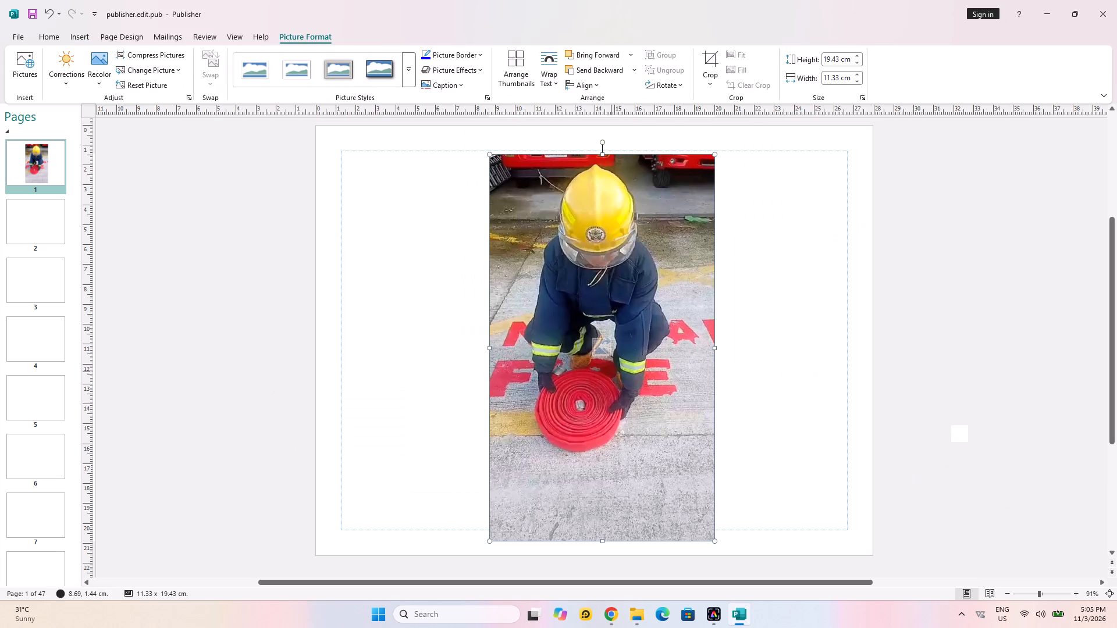
Move the firefighter picture to page 1's upper-left corner and align its left side with the page edge, making it about 11.27 cm wide.
drag(621, 374, 666, 372)
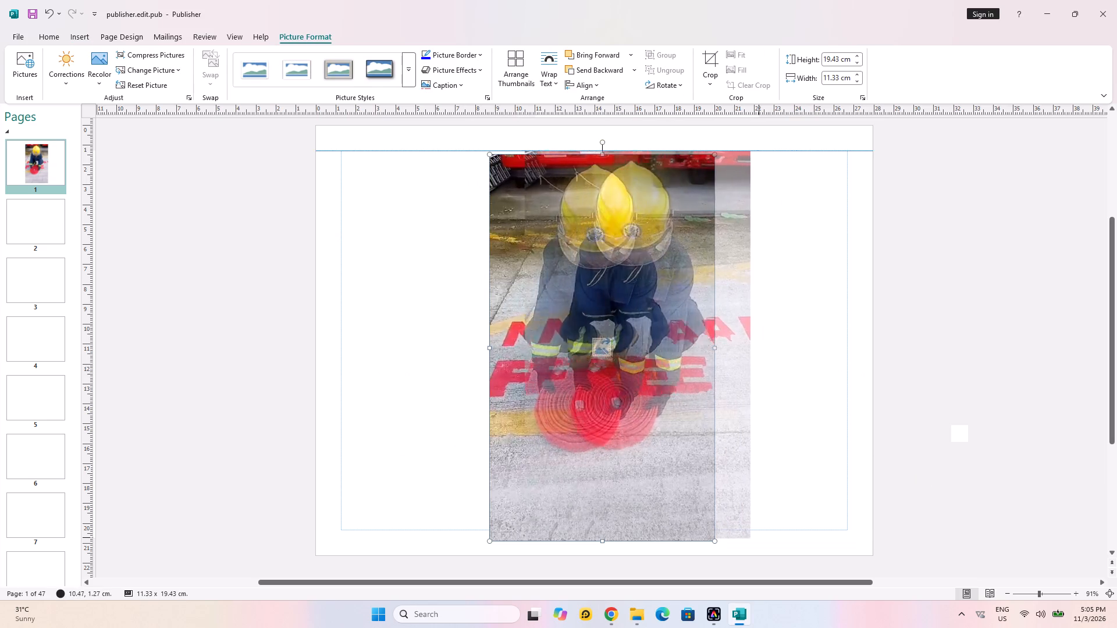
drag(666, 372, 456, 352)
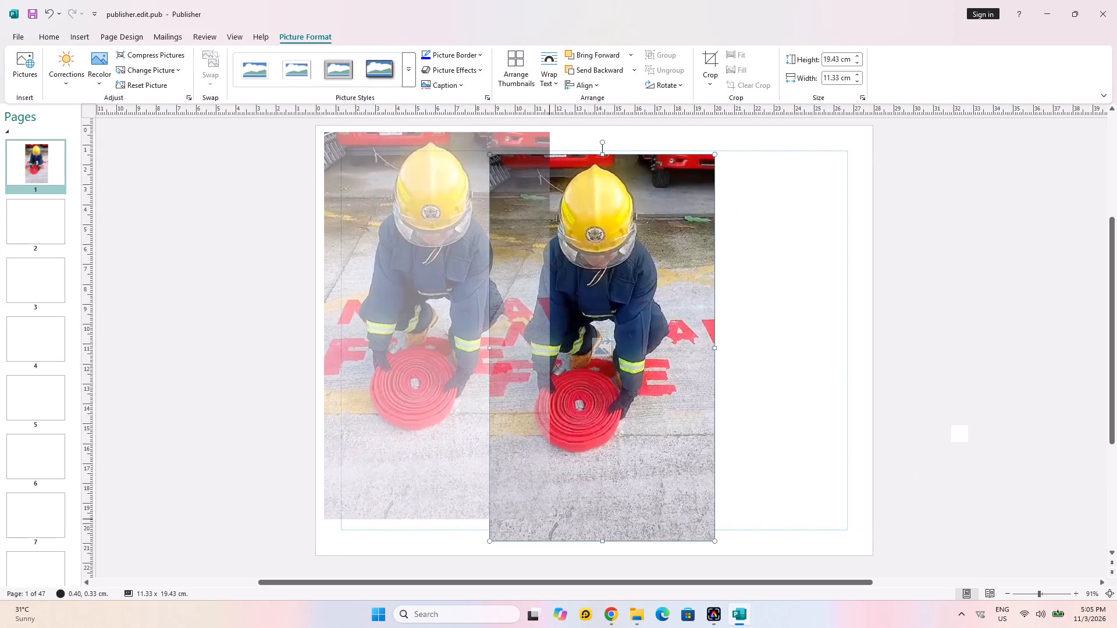
drag(456, 352, 449, 345)
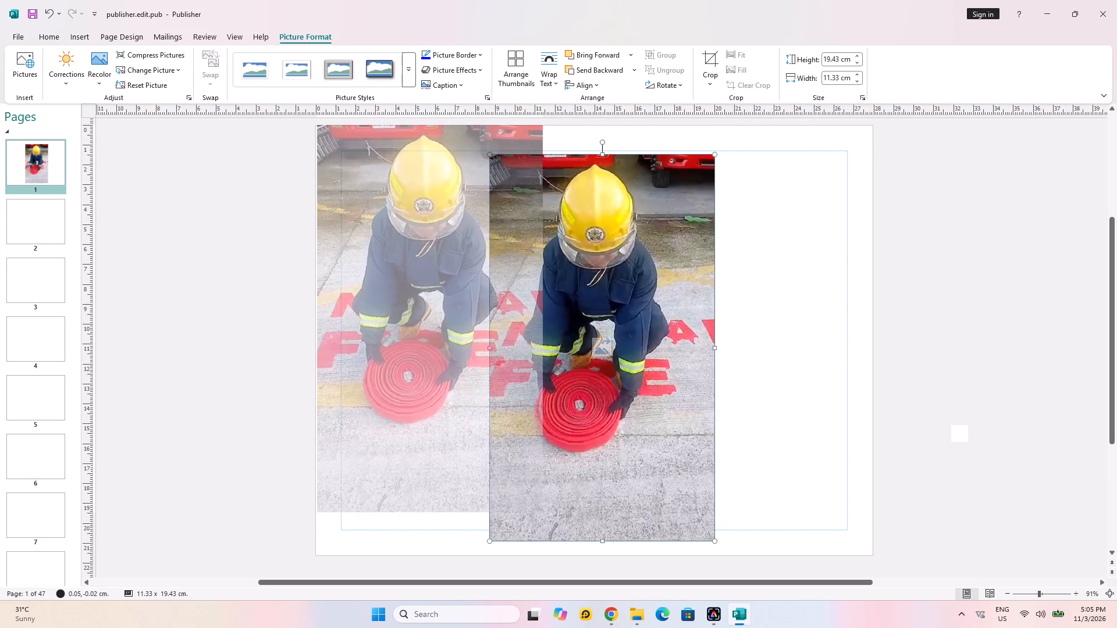
drag(449, 345, 446, 346)
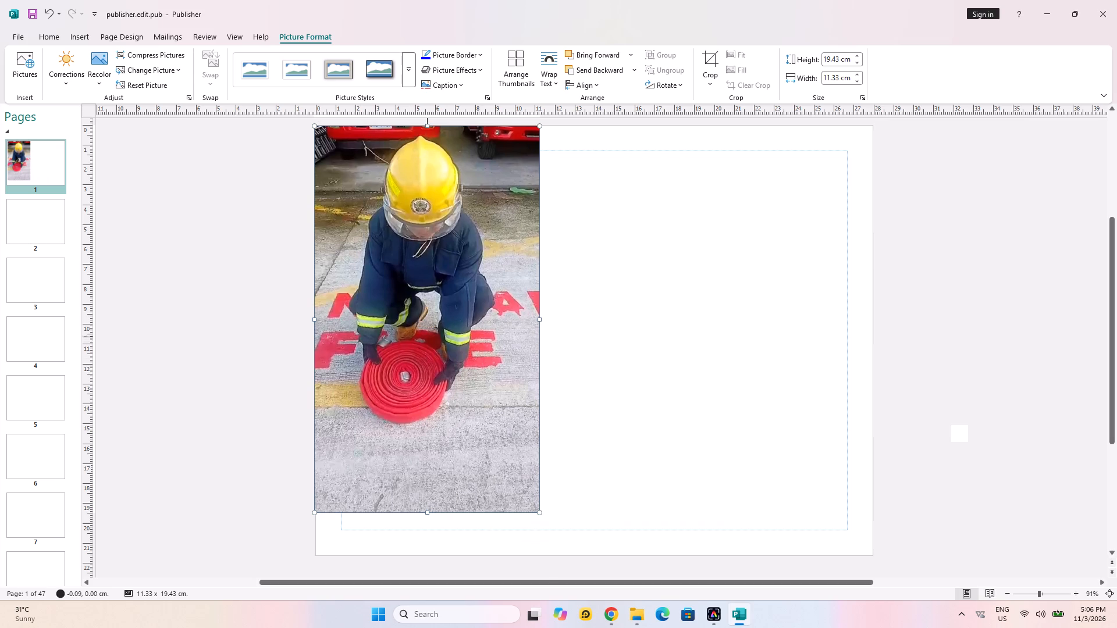
click(315, 320)
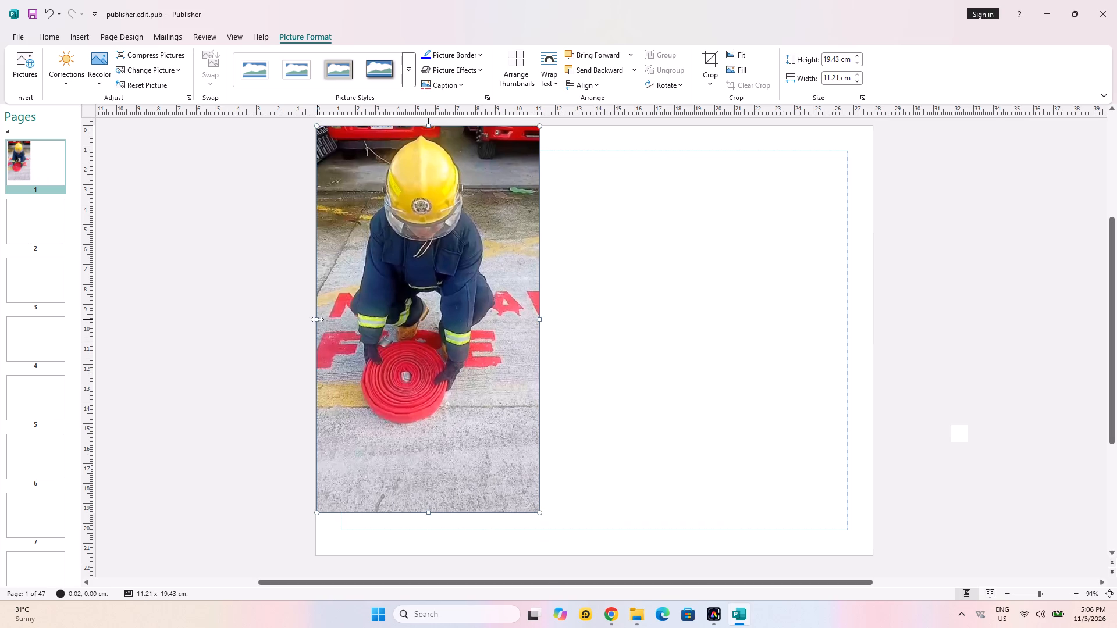
click(317, 319)
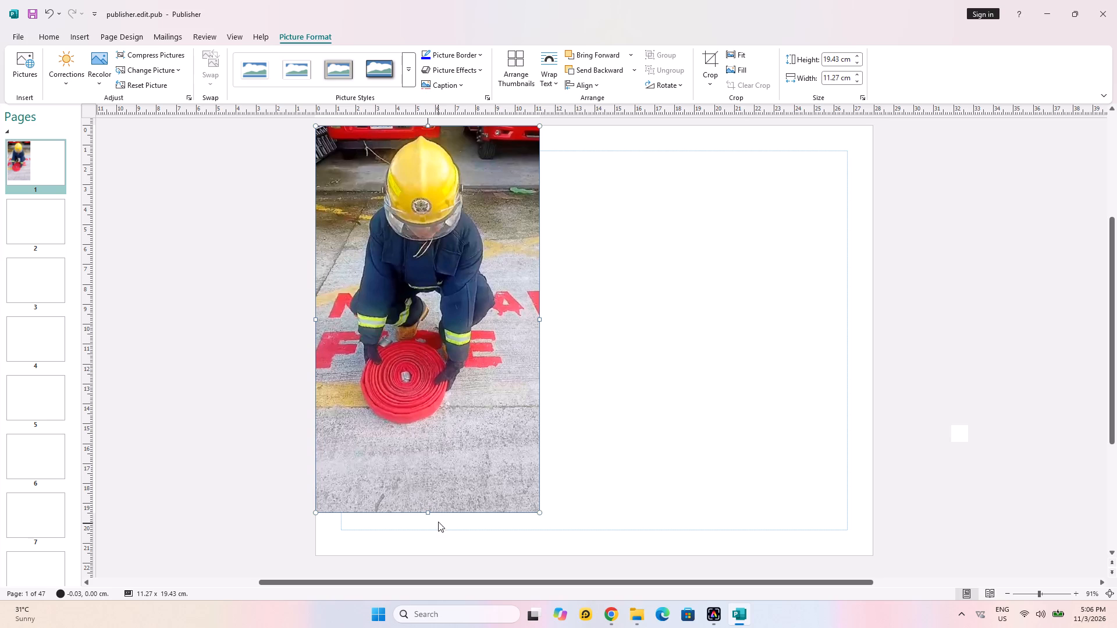
Stretch the crouching firefighter picture down to page 1's bottom edge and widen it, making it about 12.54 by 21.56 cm.
drag(428, 513, 423, 553)
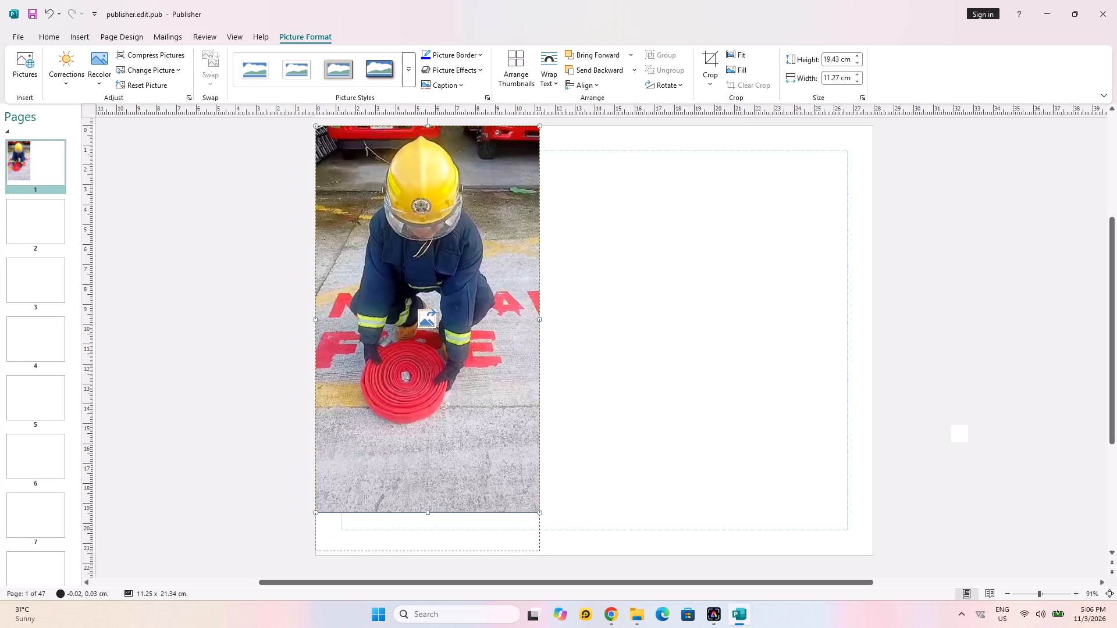
drag(423, 553, 424, 556)
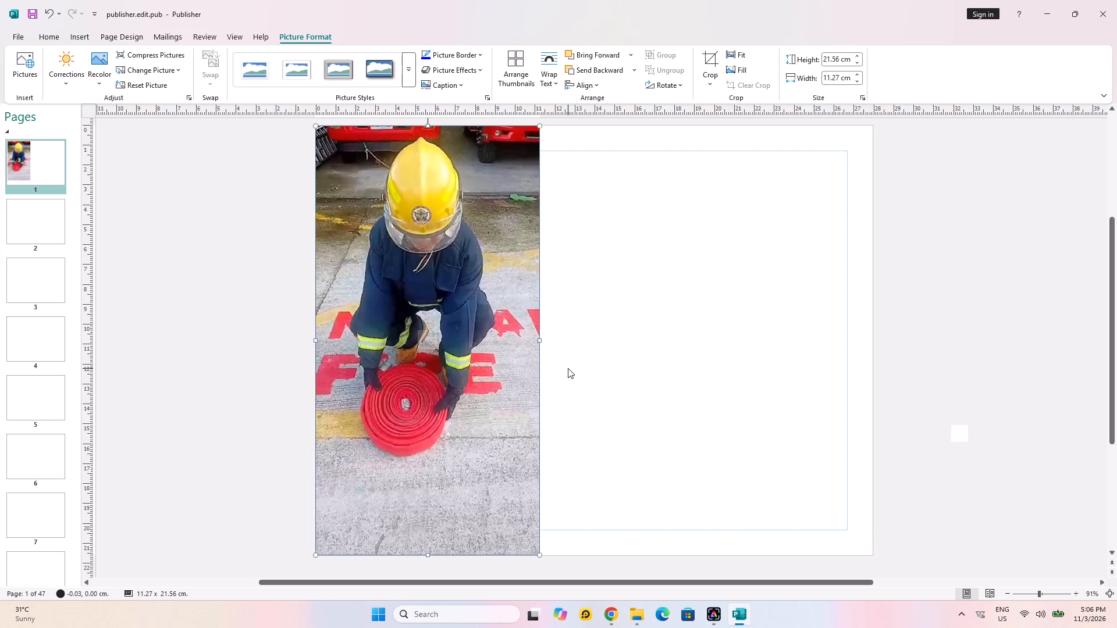
drag(540, 340, 548, 341)
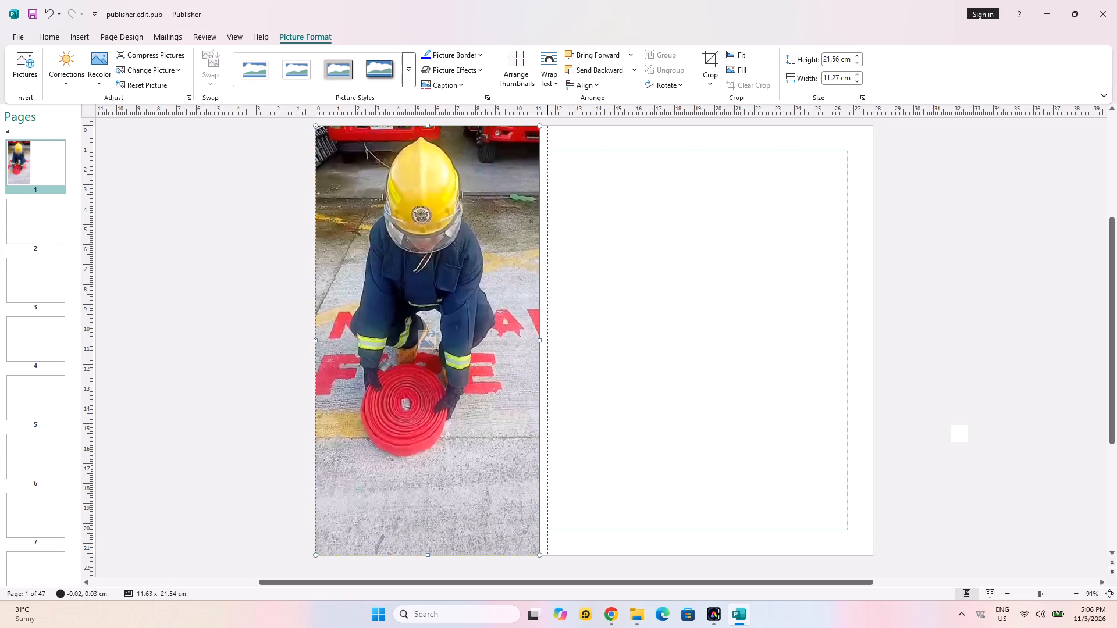
drag(548, 341, 565, 342)
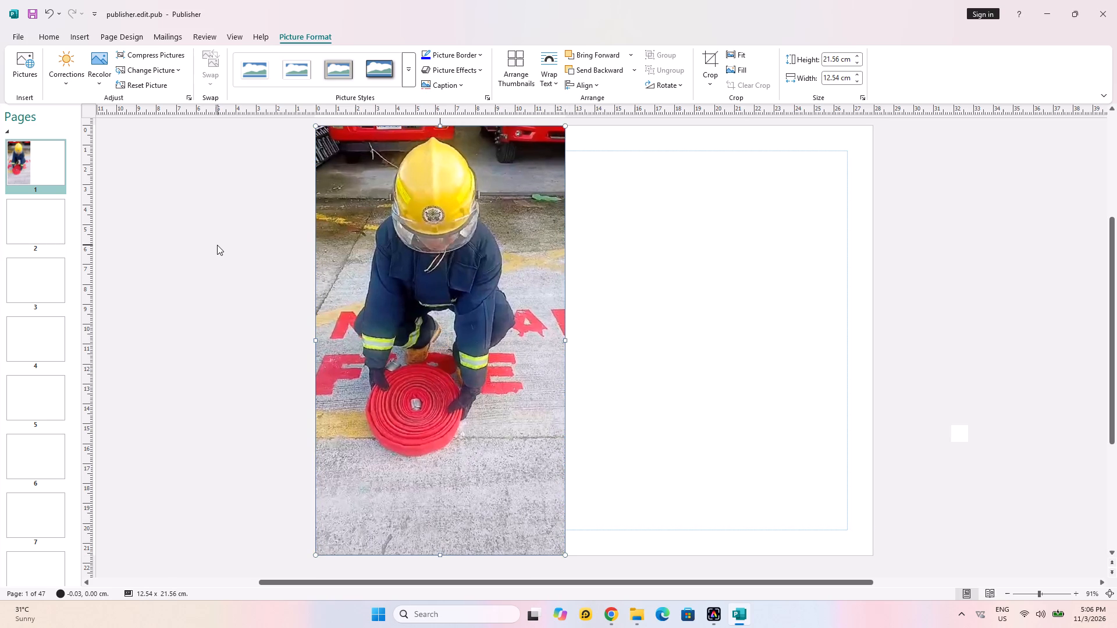
click(216, 245)
click(85, 36)
click(121, 66)
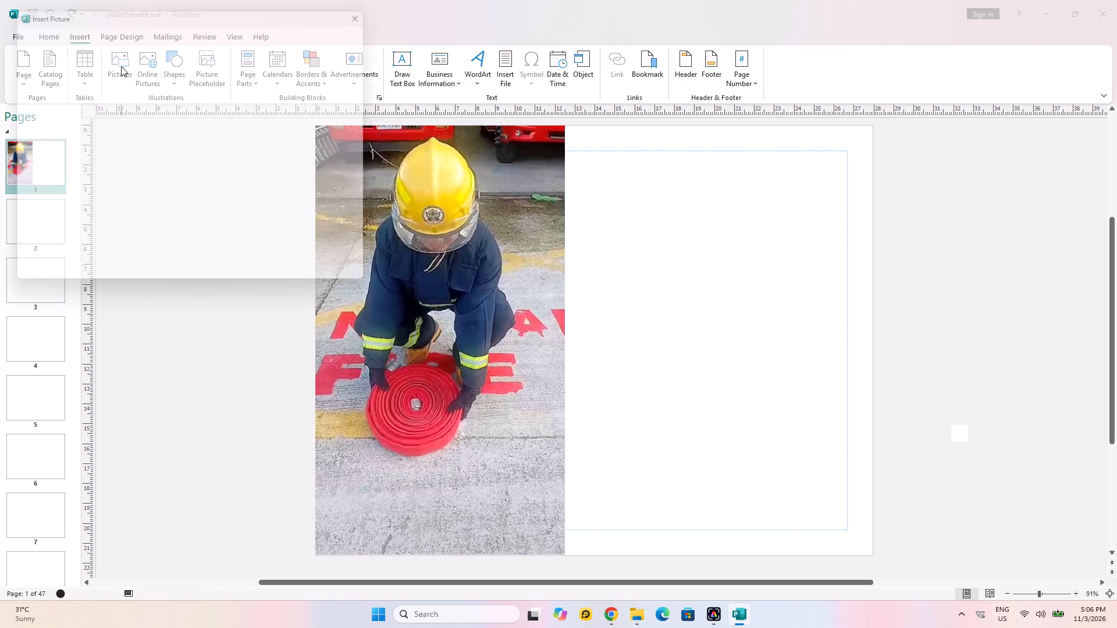
click(197, 184)
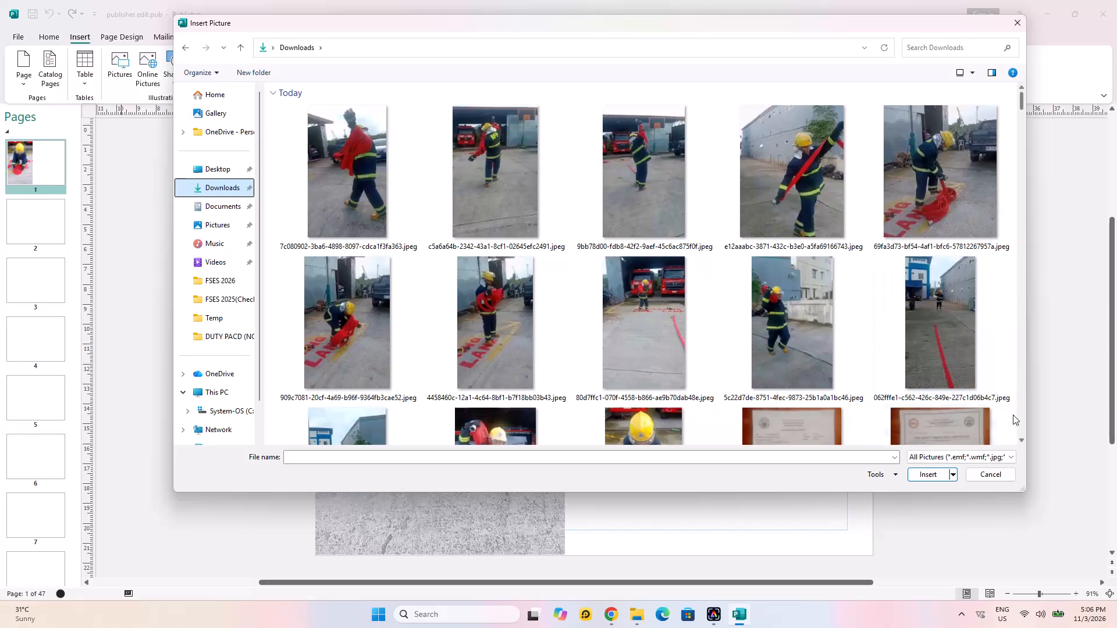
click(1021, 438)
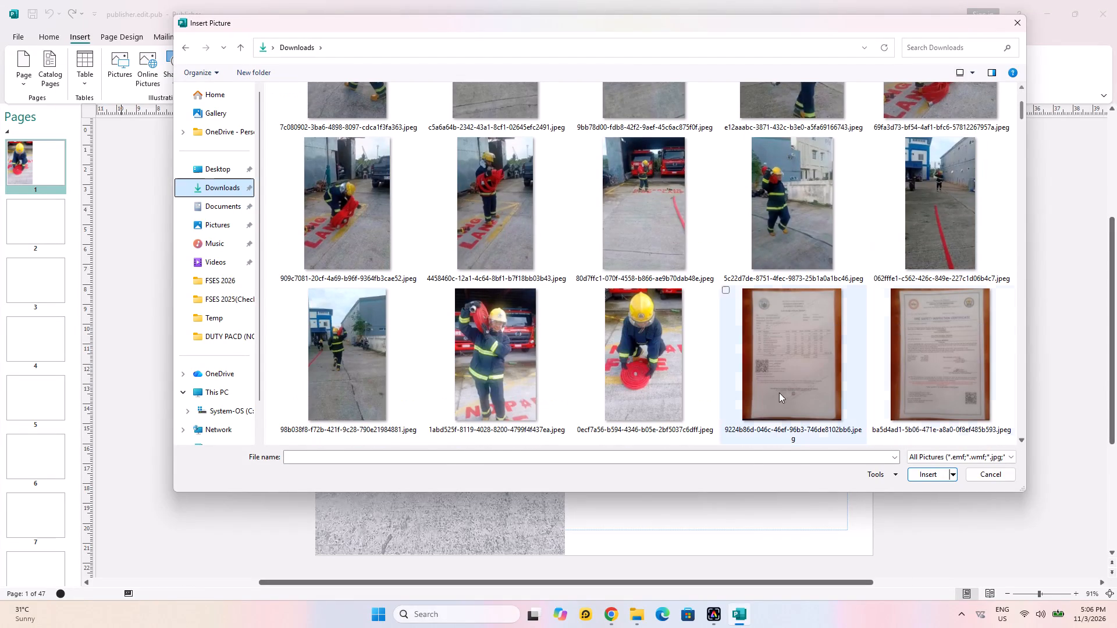
click(515, 369)
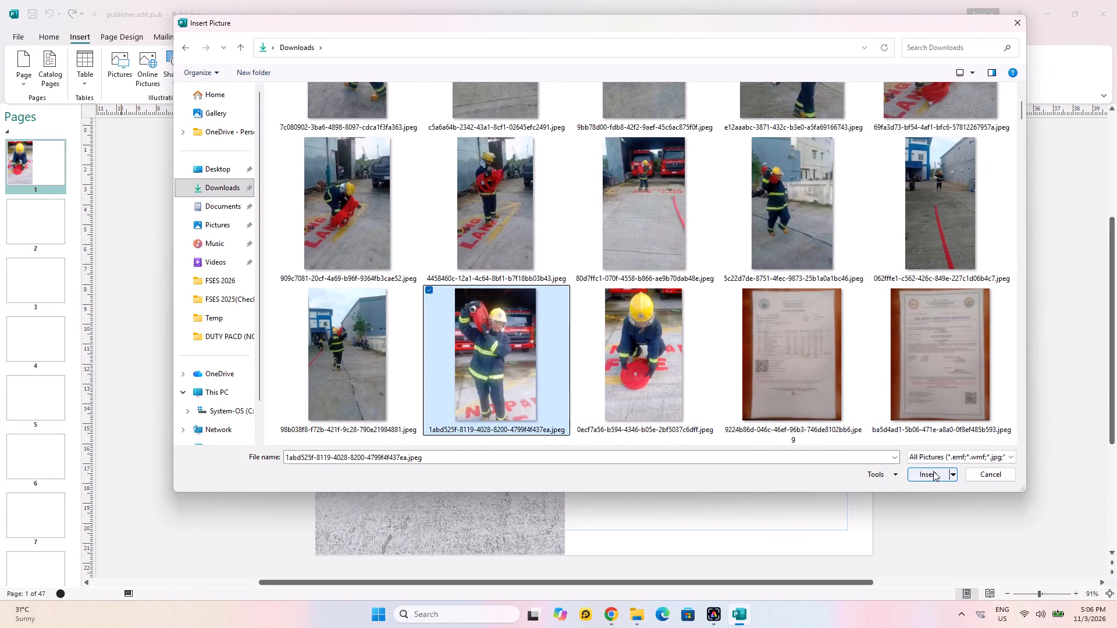
click(933, 471)
Place the standing firefighter picture directly beside the crouching one at the page top and enlarge it proportionally to about 13.18 by 21.56 cm.
drag(582, 423, 649, 413)
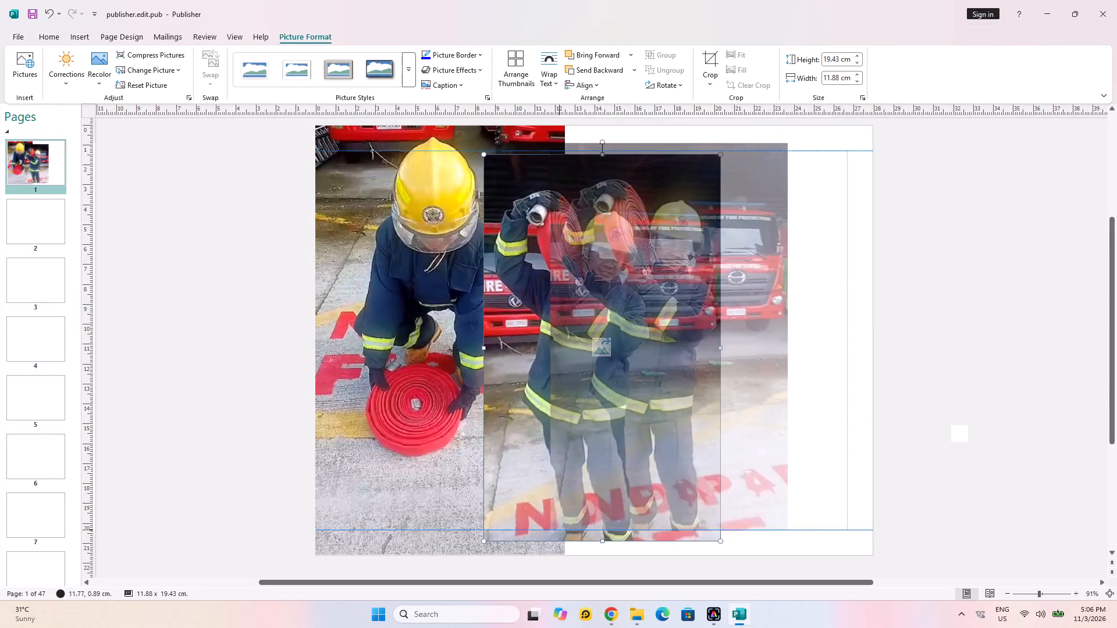
drag(649, 413, 663, 395)
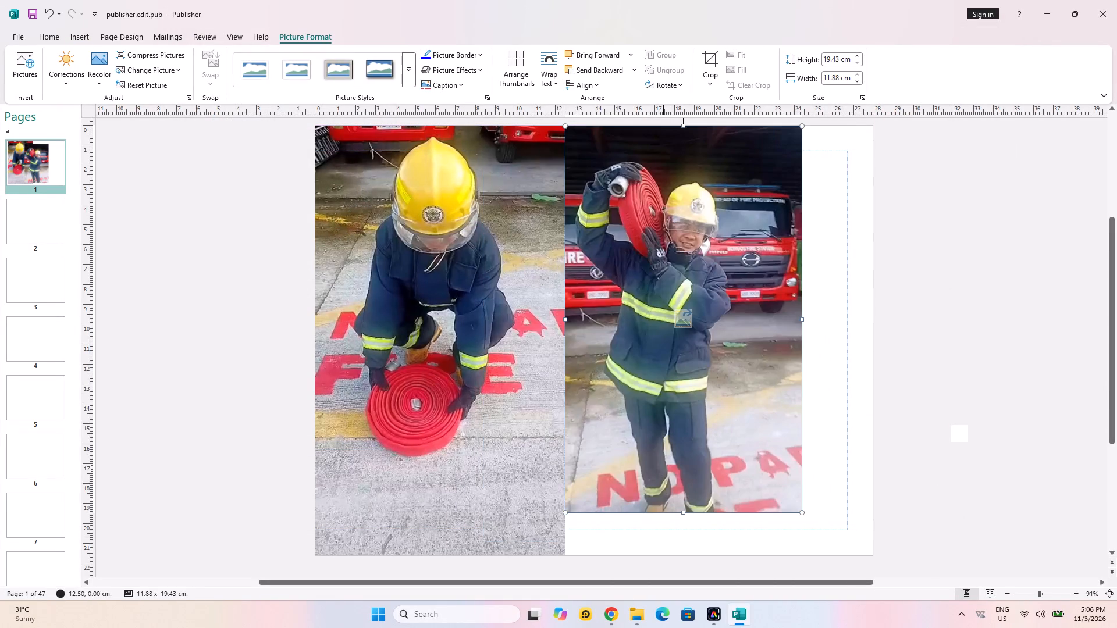
drag(802, 512, 830, 538)
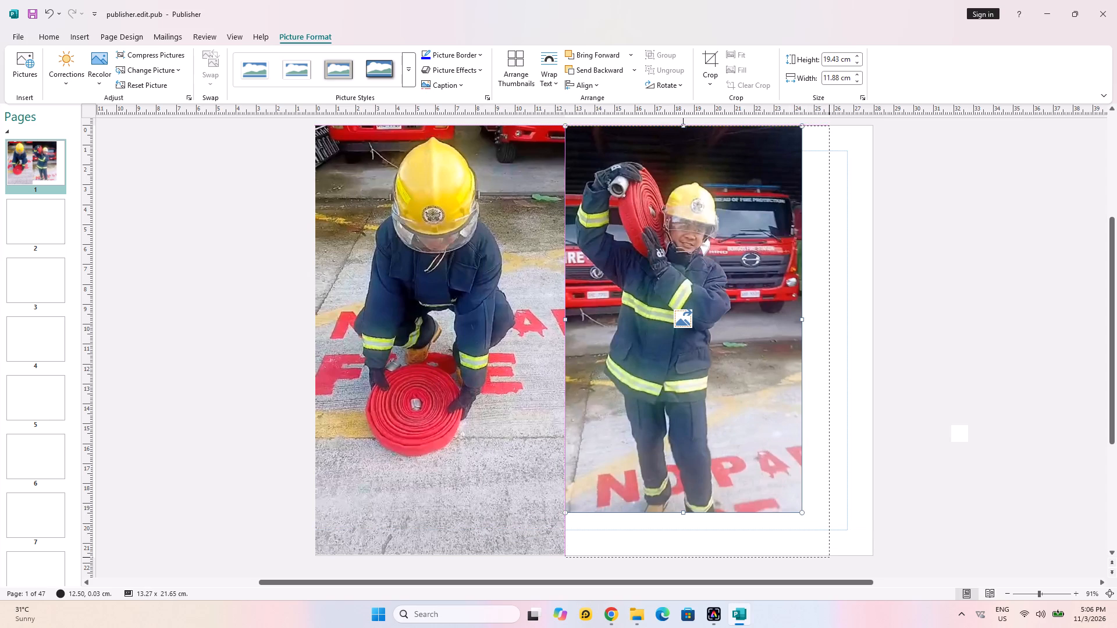
drag(830, 538, 828, 537)
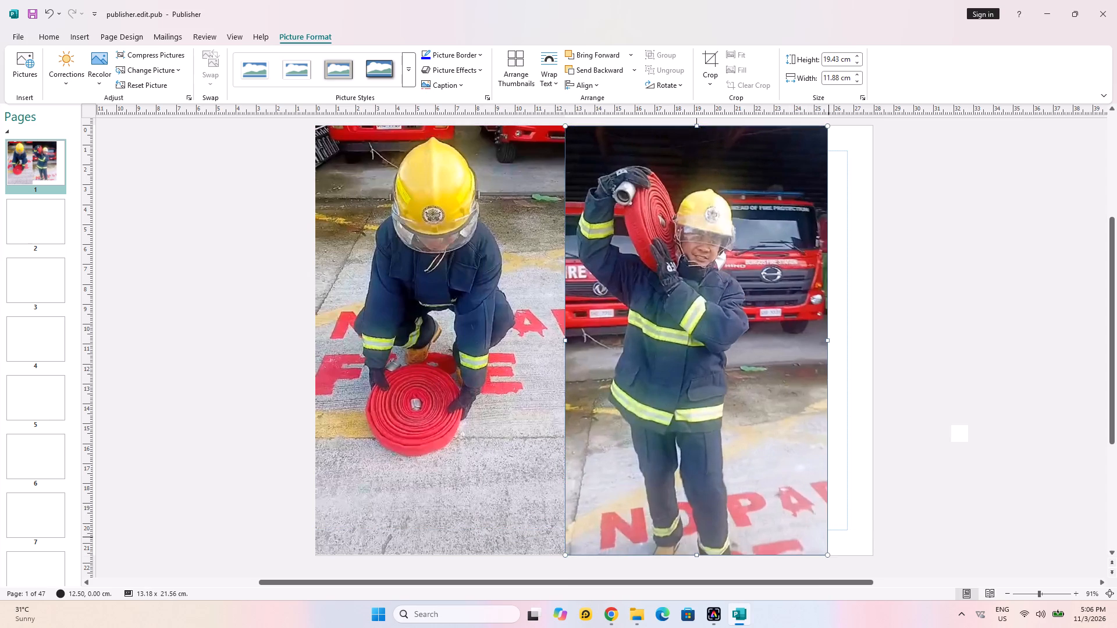
Extend both firefighter pictures slightly past page 1's bottom edge, making each about 21.62 cm high.
click(449, 483)
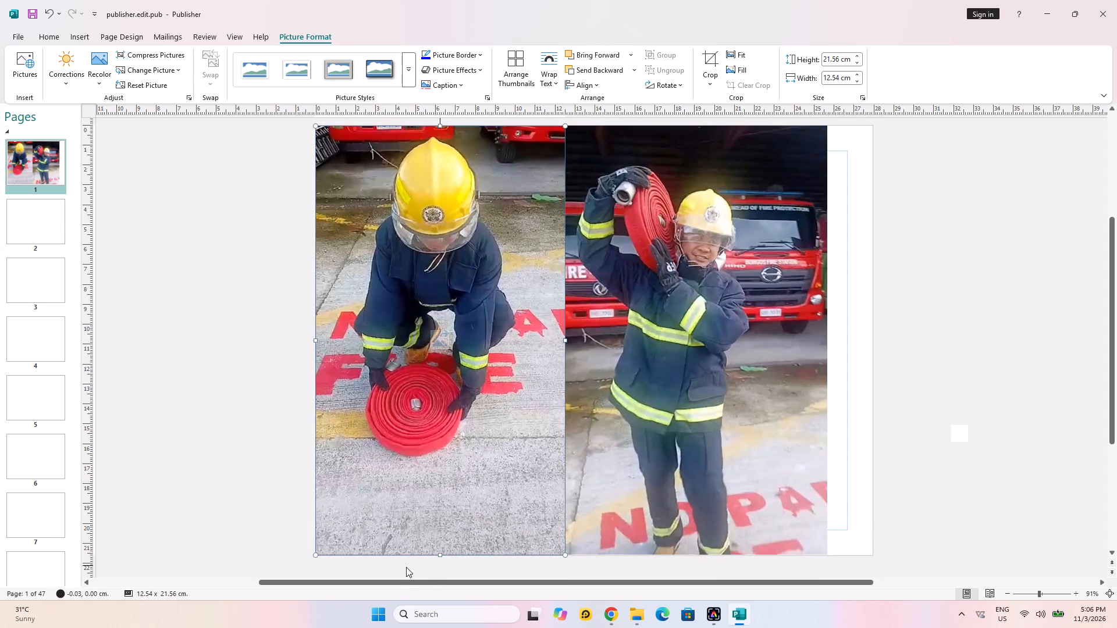
click(402, 572)
click(387, 526)
drag(439, 556, 427, 553)
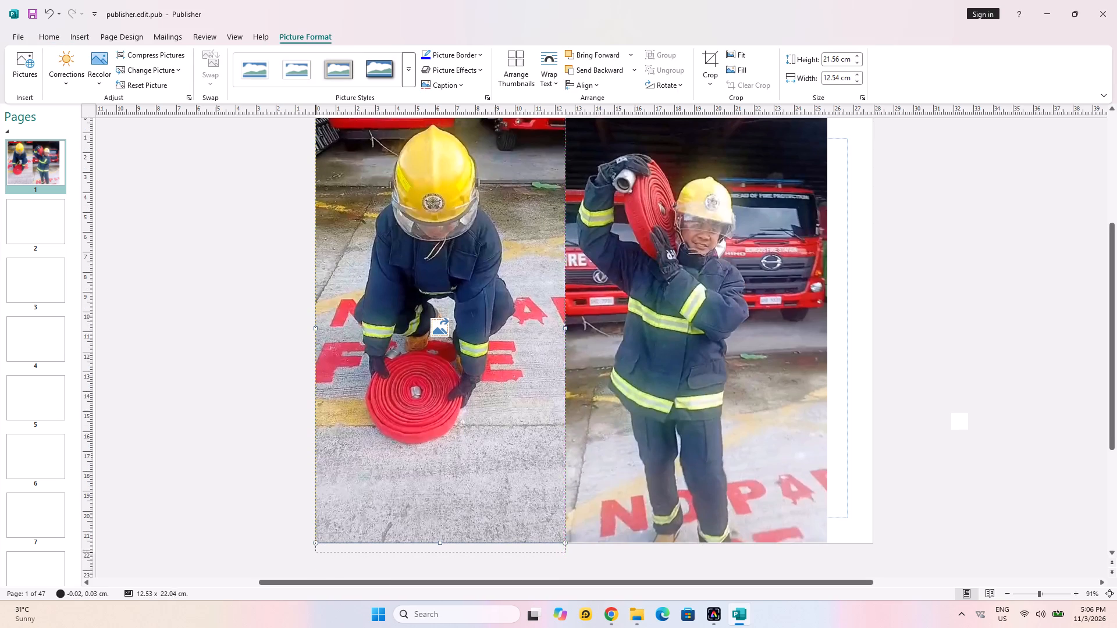
drag(427, 553, 425, 545)
click(663, 474)
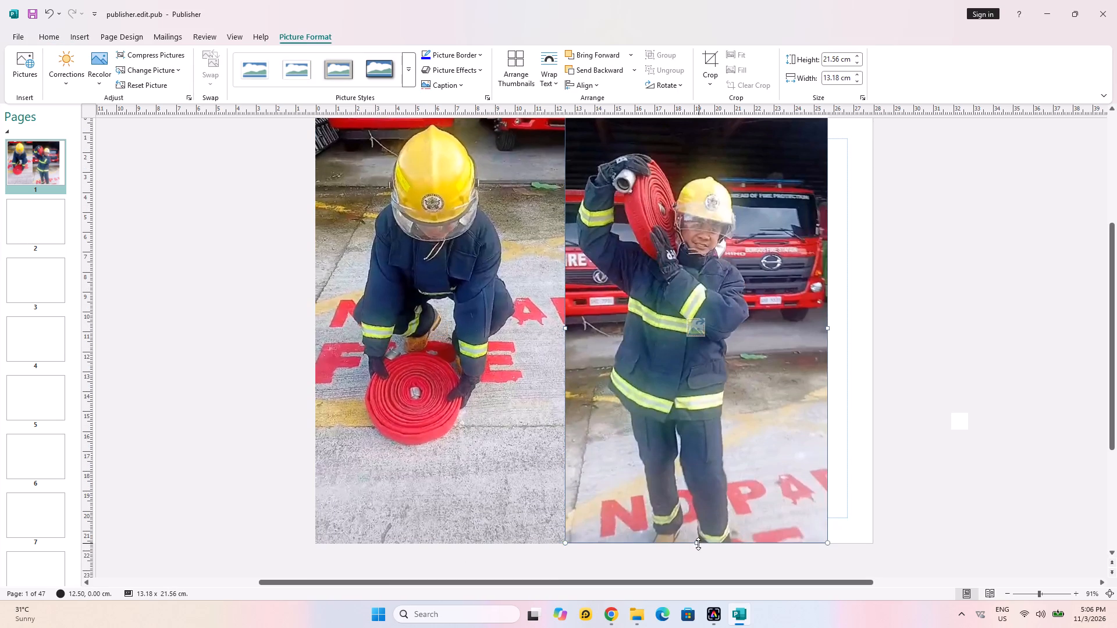
click(694, 544)
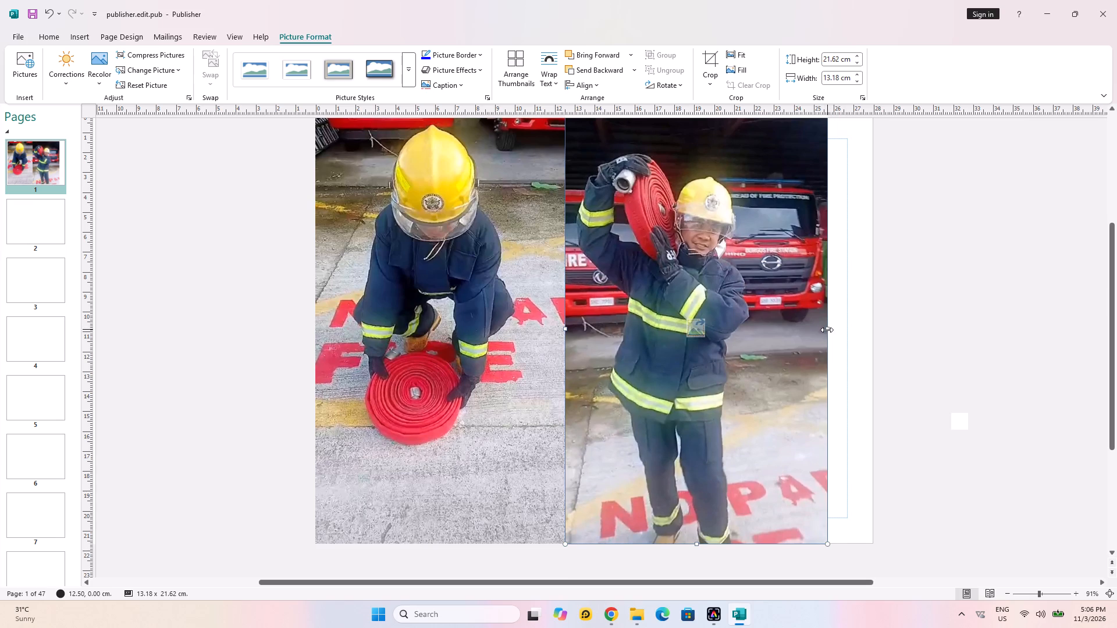
Move the standing firefighter picture across so its outer side meets page 1's right edge.
drag(742, 329, 769, 330)
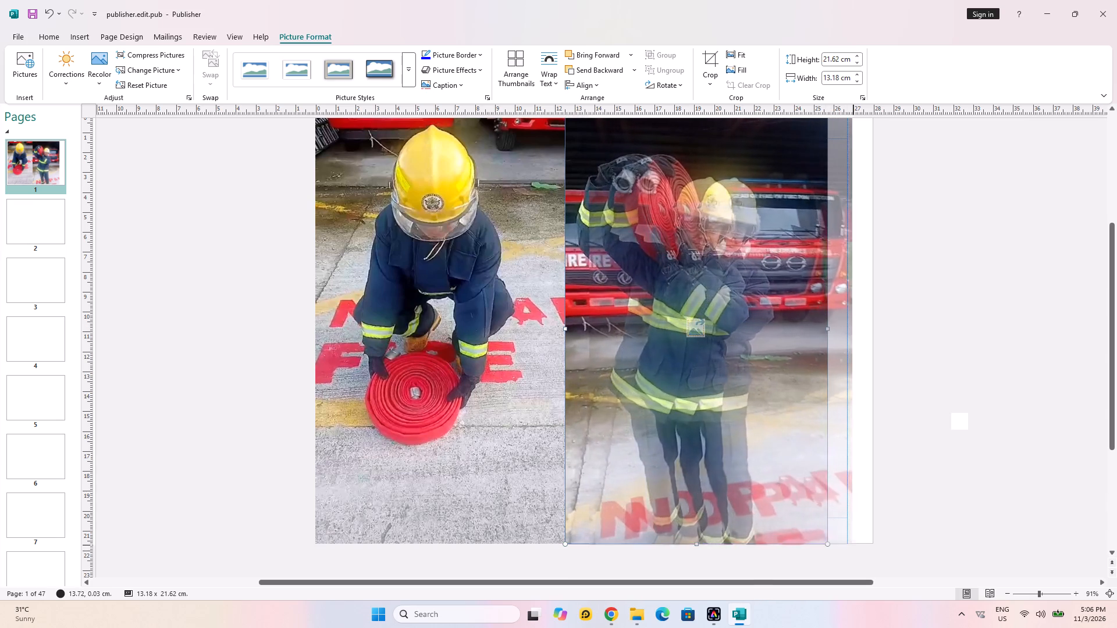
drag(769, 330, 787, 330)
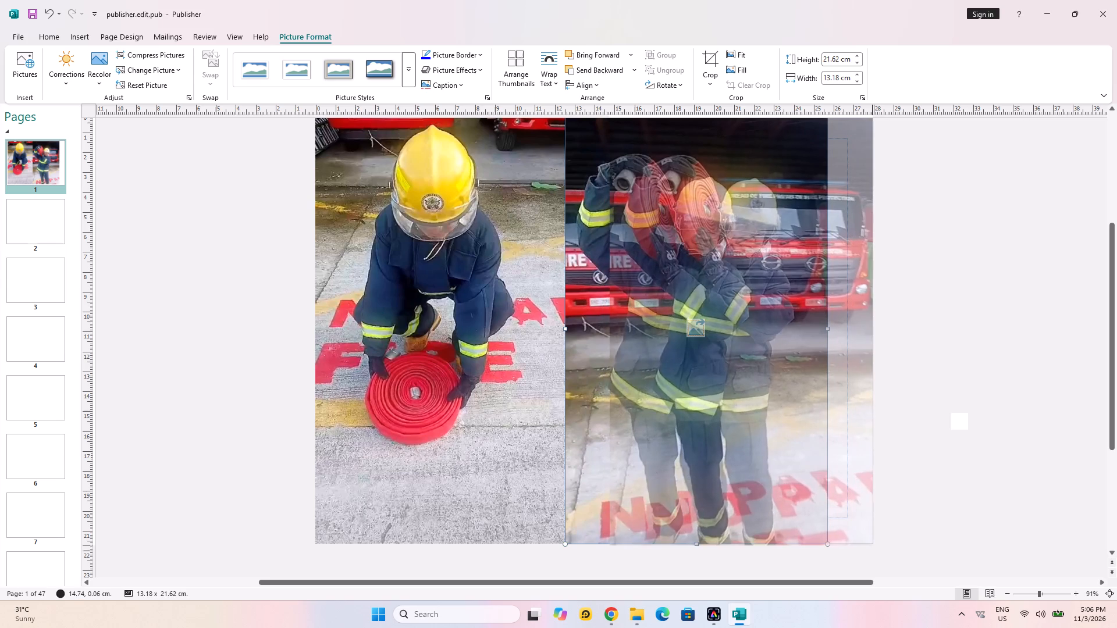
drag(787, 330, 788, 330)
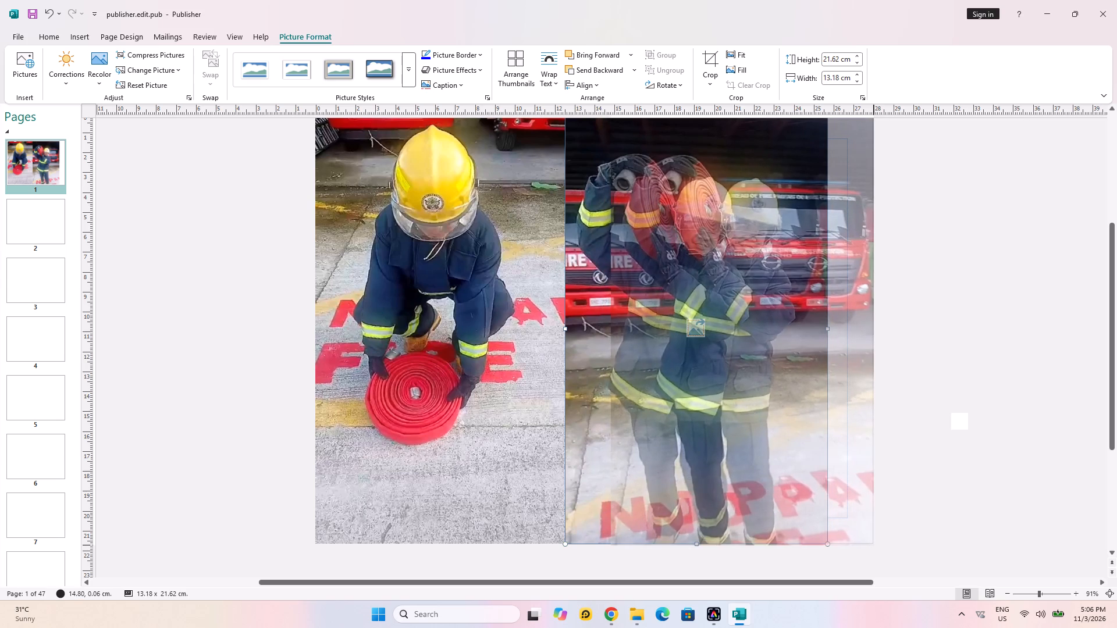
drag(788, 330, 788, 330)
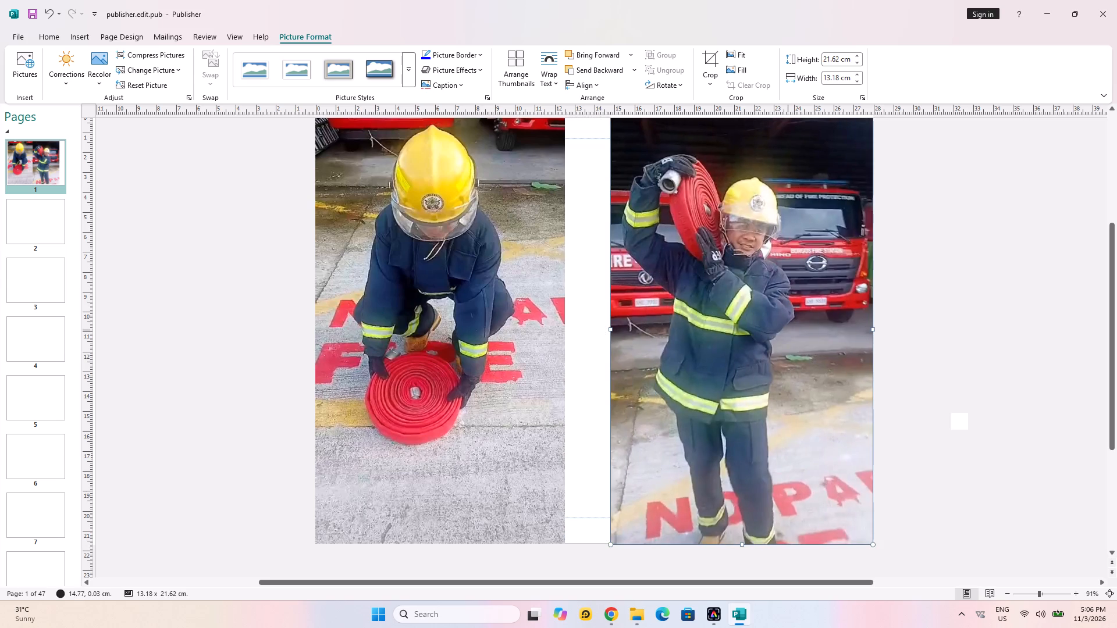
Widen both pictures toward each other to close the gap, the crouching one to about 14.03 cm and the standing one to about 13.94 cm.
click(558, 319)
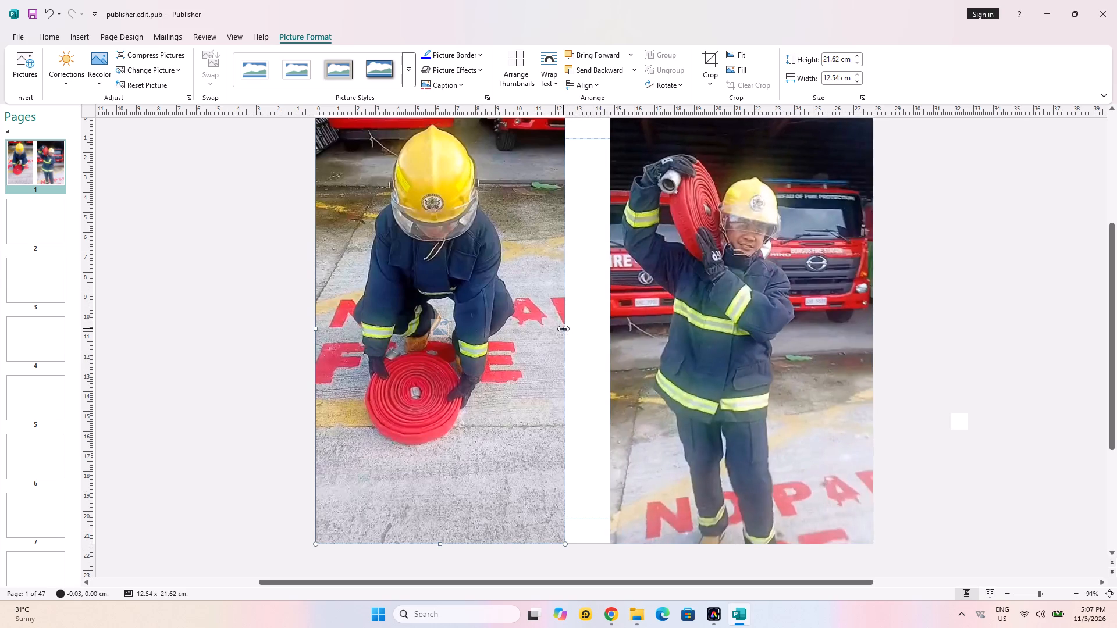
drag(563, 330, 582, 330)
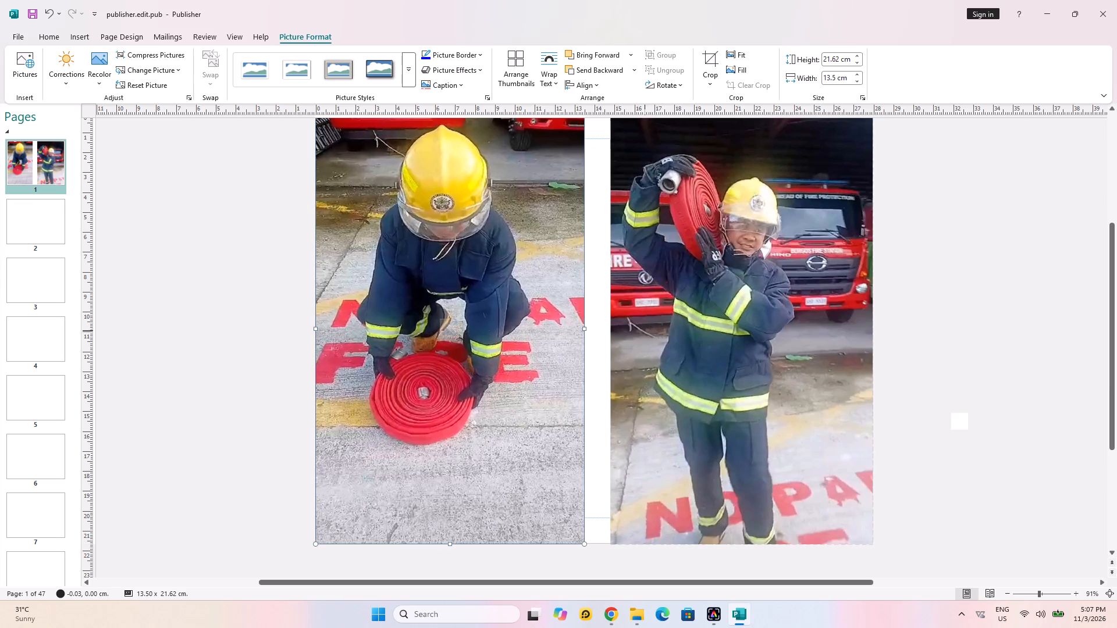
click(645, 330)
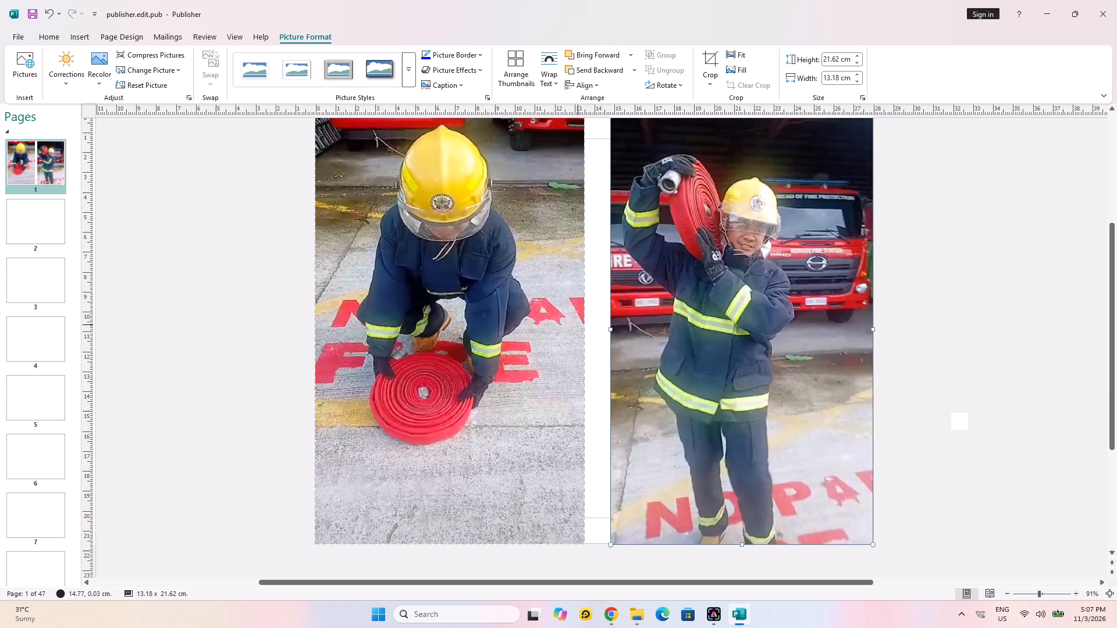
click(556, 322)
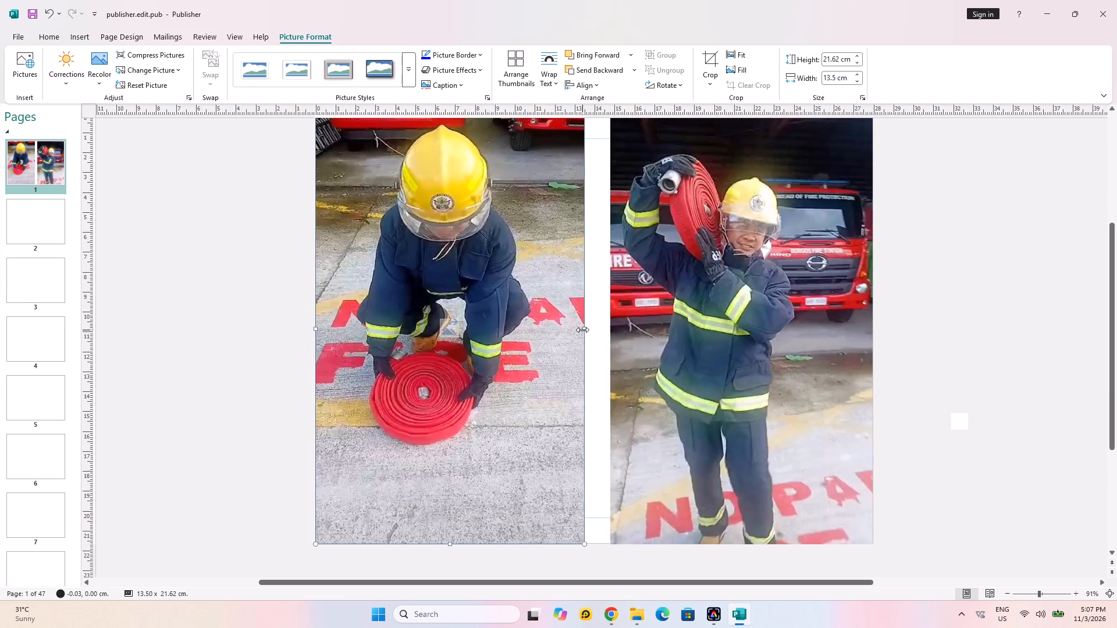
click(582, 330)
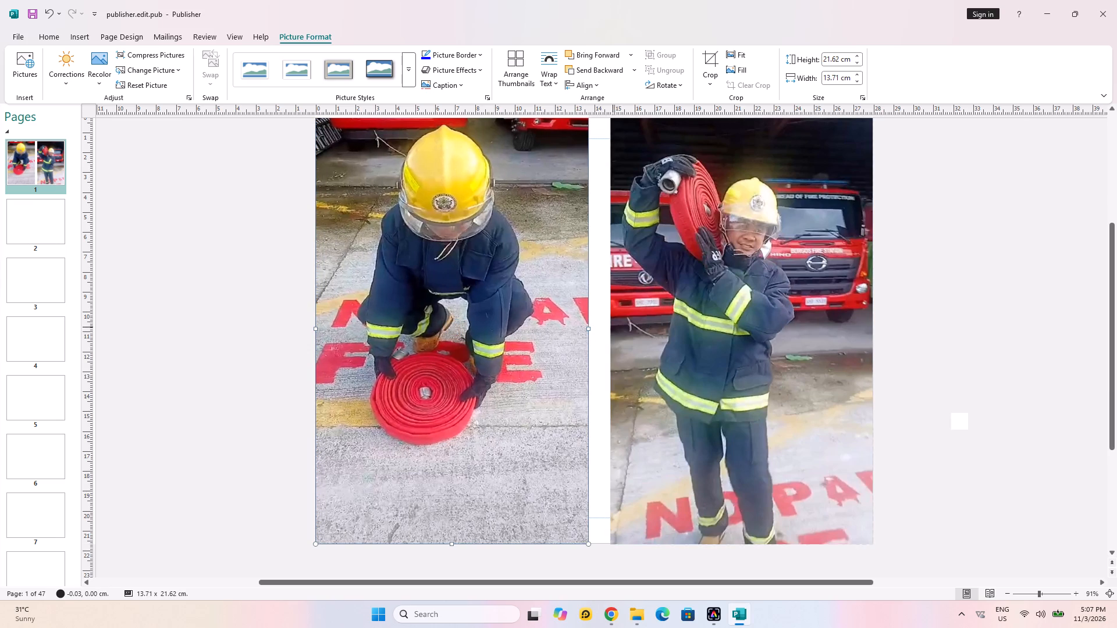
click(620, 327)
drag(611, 330, 600, 330)
click(554, 331)
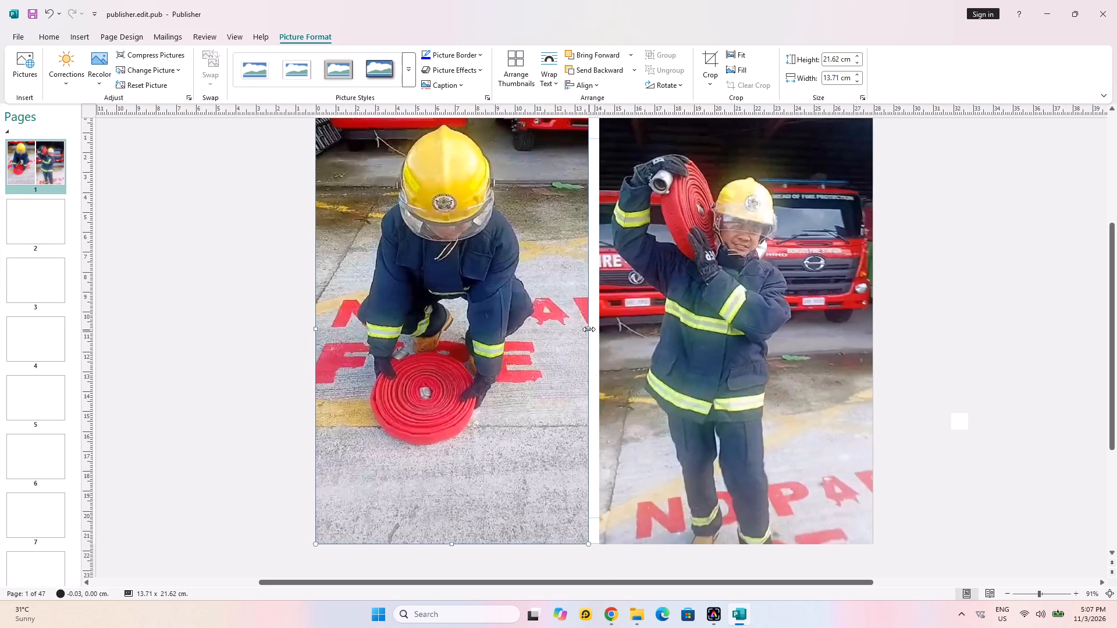
drag(589, 329, 595, 329)
click(630, 338)
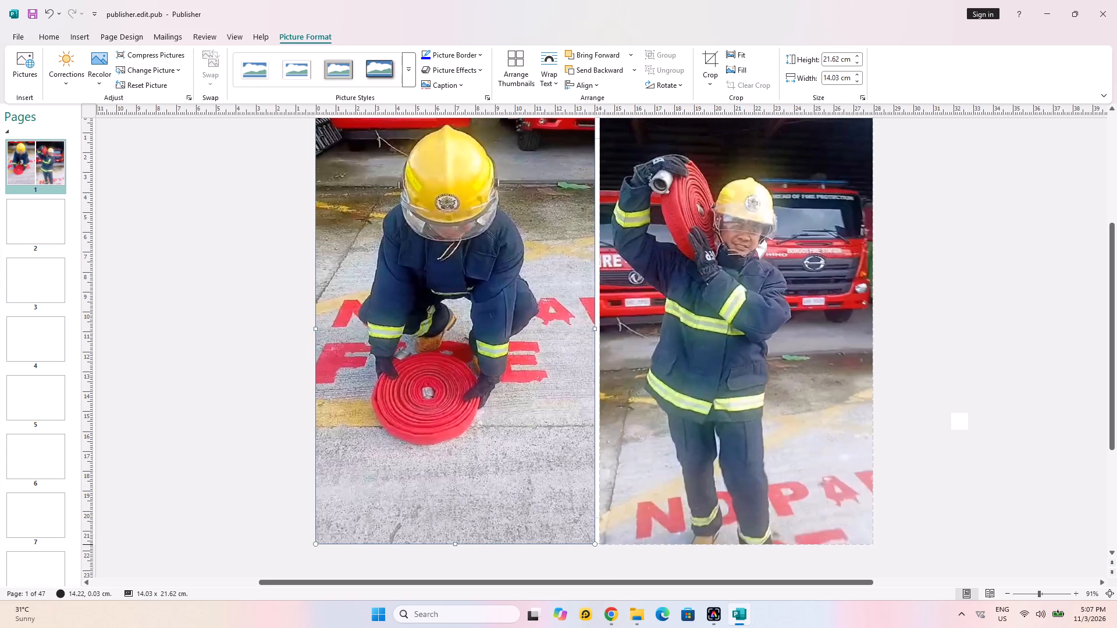
click(600, 329)
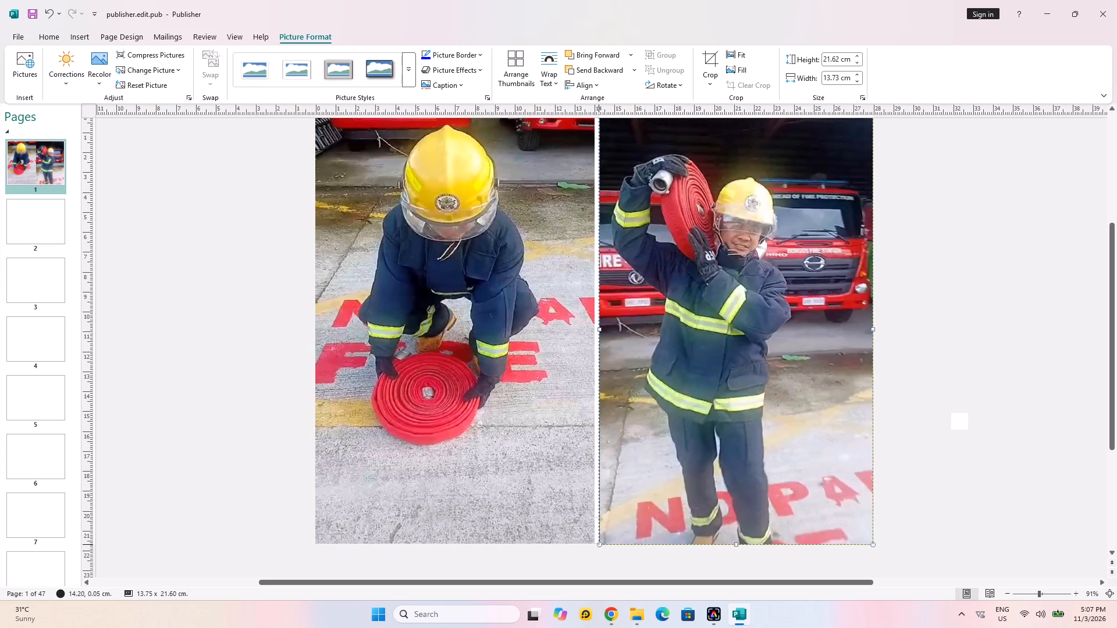
click(940, 329)
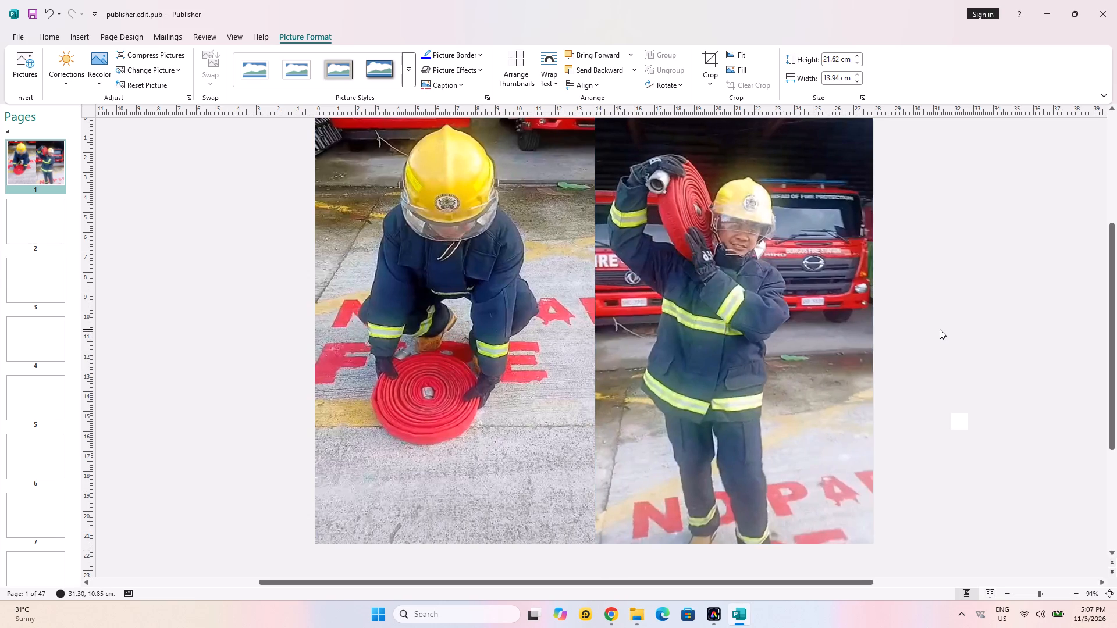
Widen the standing firefighter picture to about 14.1 cm so its inner side slightly overlaps the crouching firefighter picture.
click(512, 281)
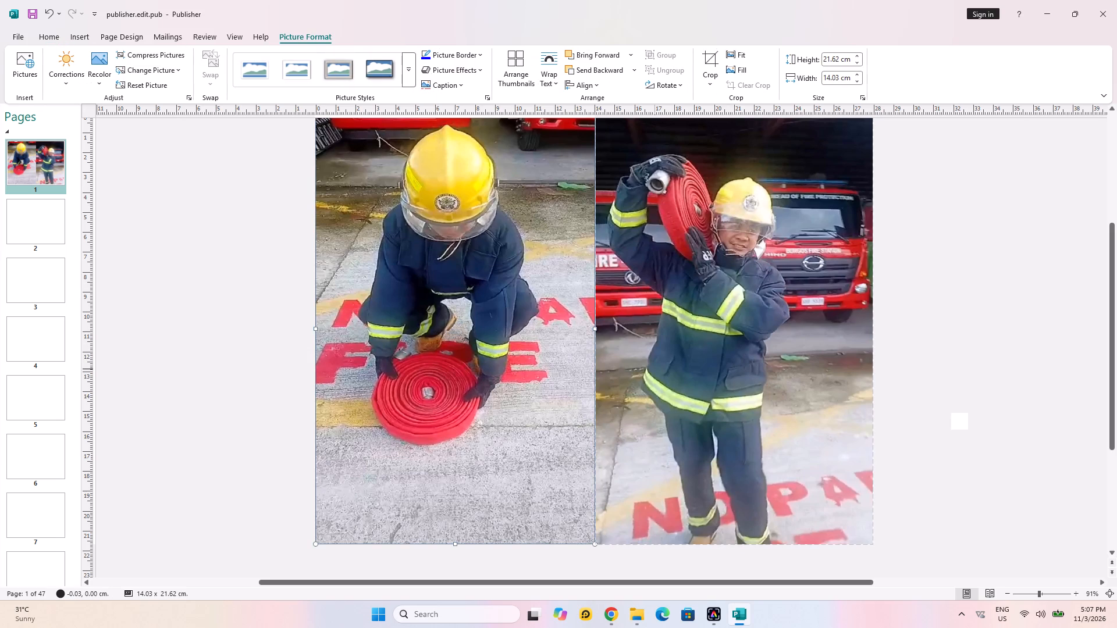
click(634, 349)
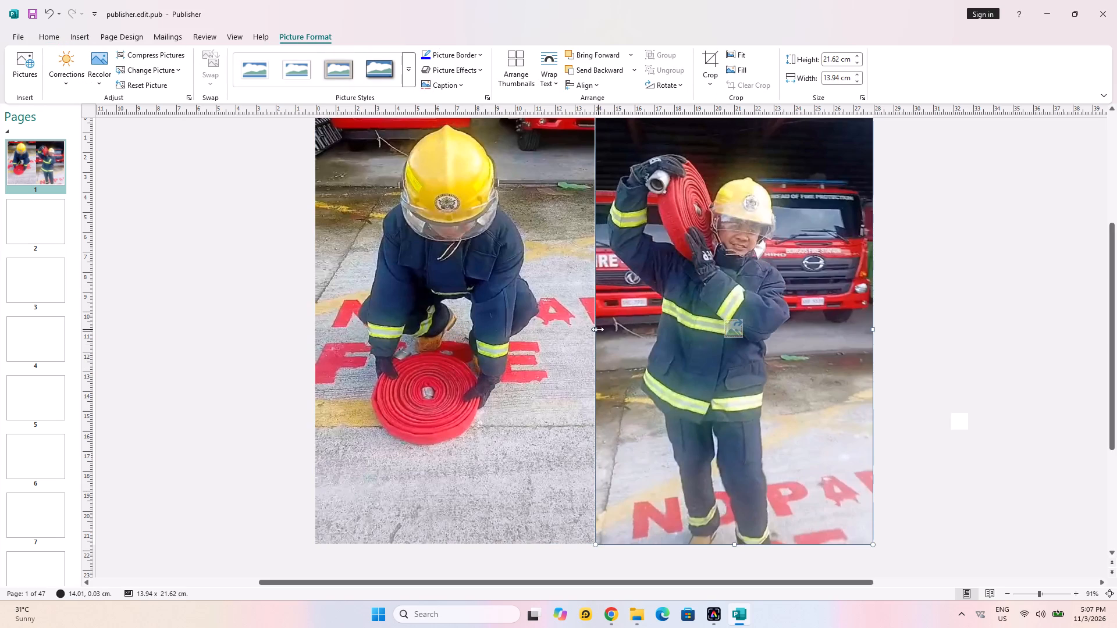
click(597, 329)
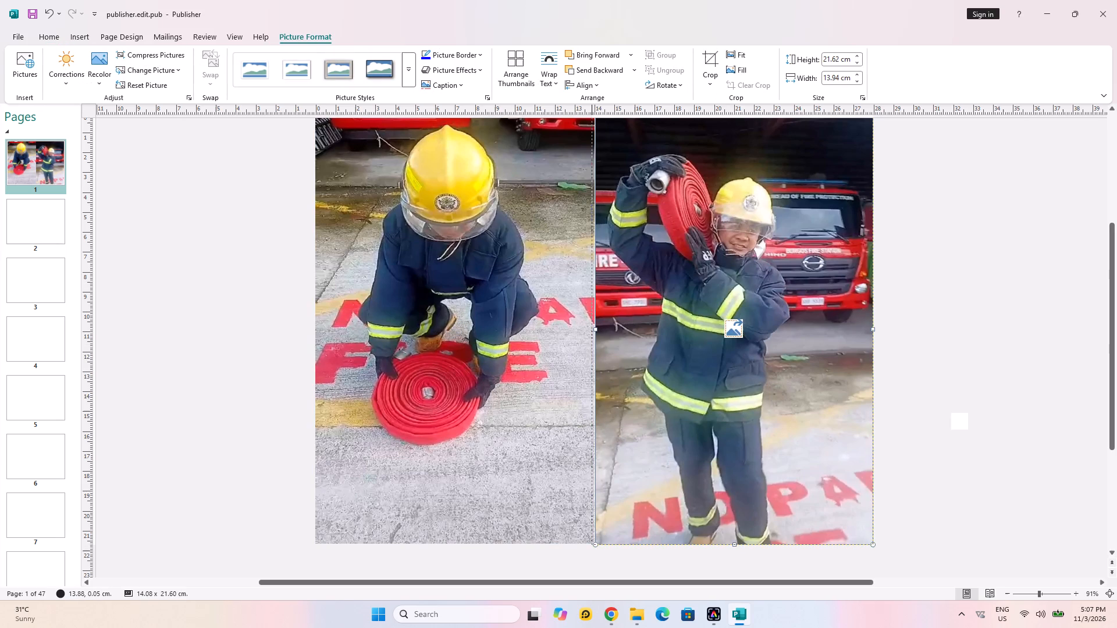
click(901, 344)
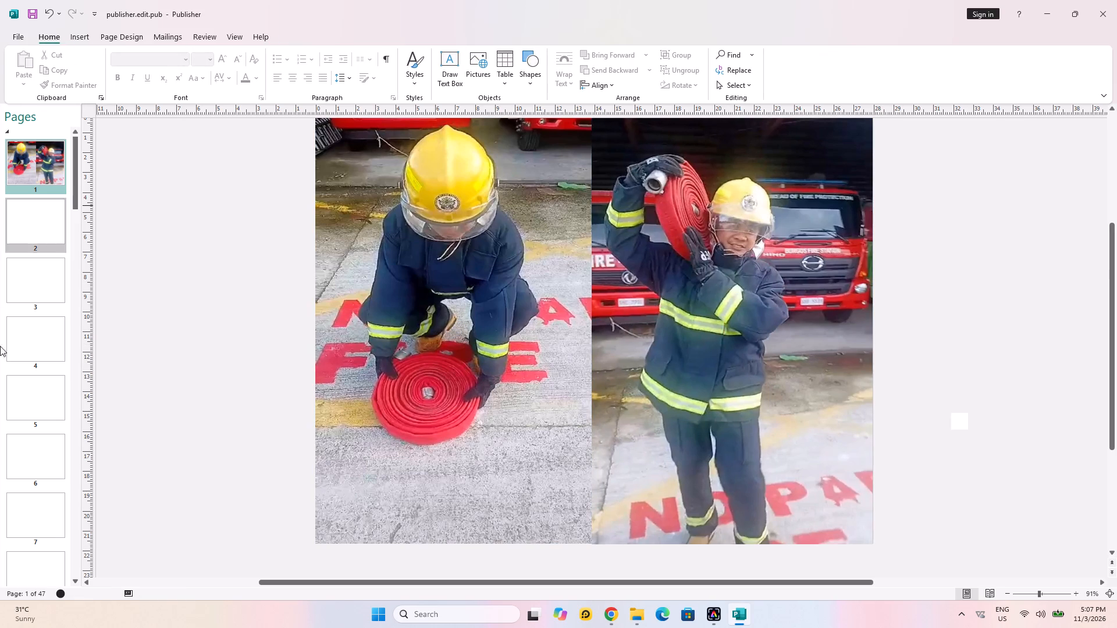
Copy the Bureau of Fire Protection Region 1 header banner from page 13 and paste it onto page 1.
drag(72, 176, 64, 252)
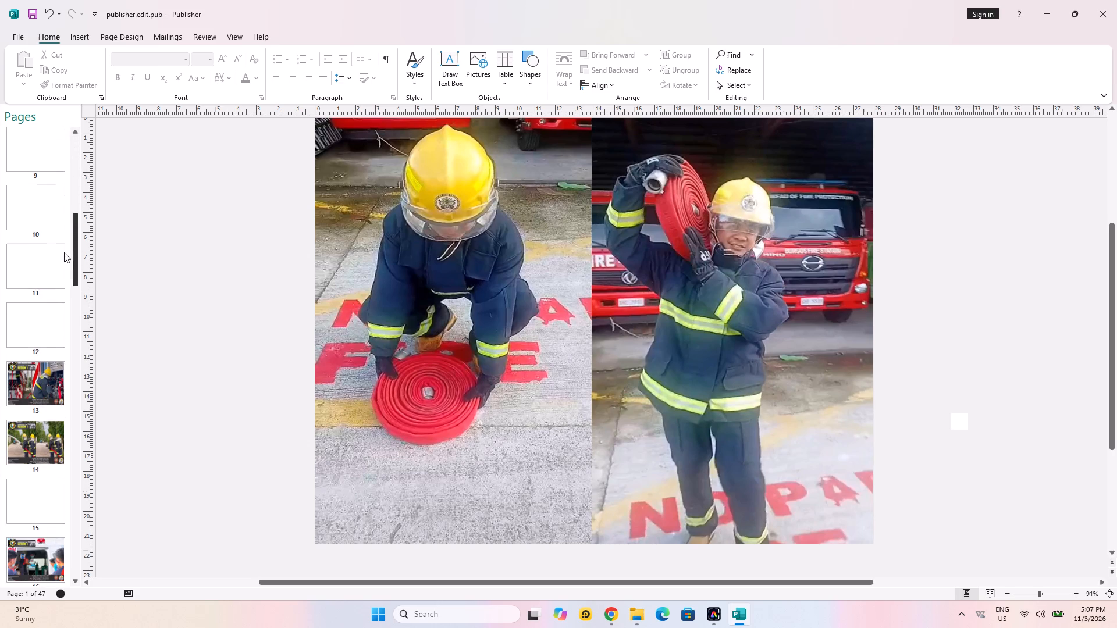
drag(64, 252, 64, 255)
click(34, 377)
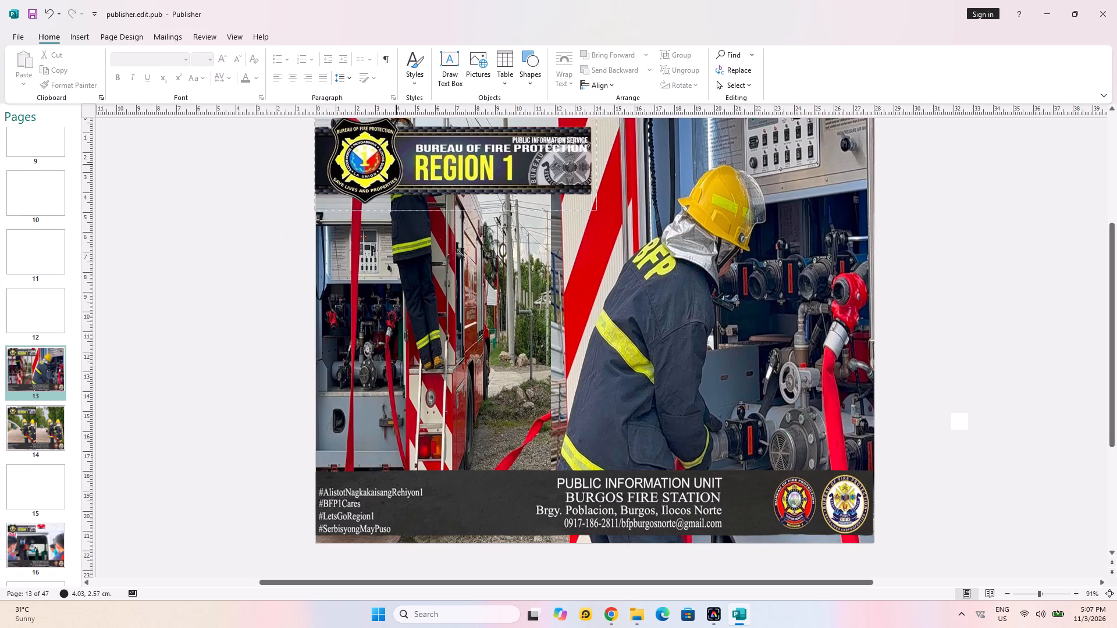
click(396, 164)
key(ctrl+c)
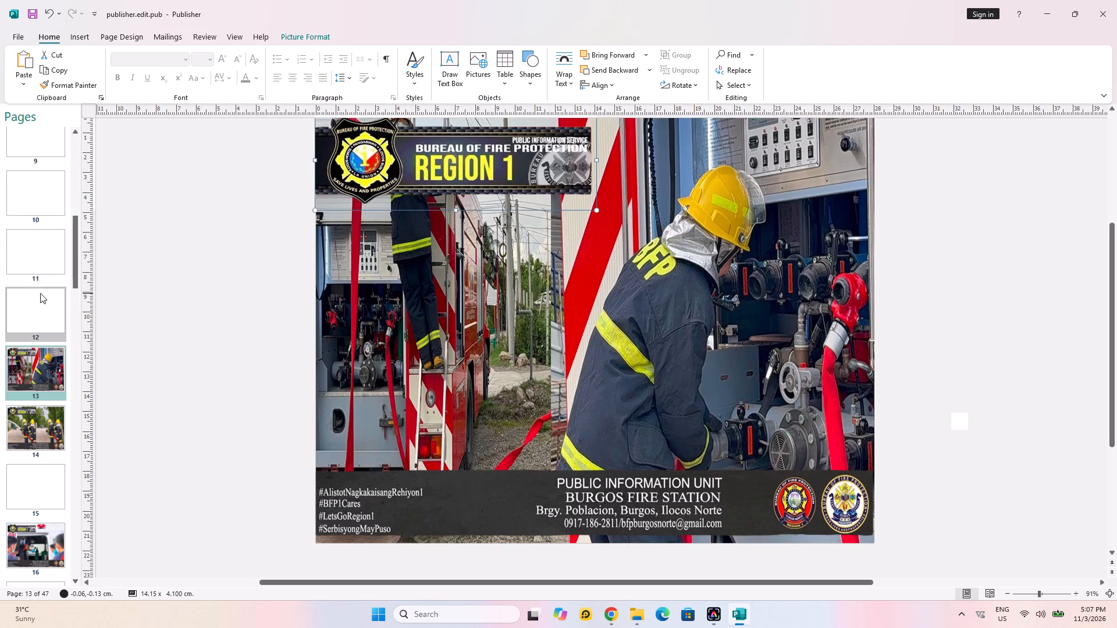
drag(74, 255, 81, 159)
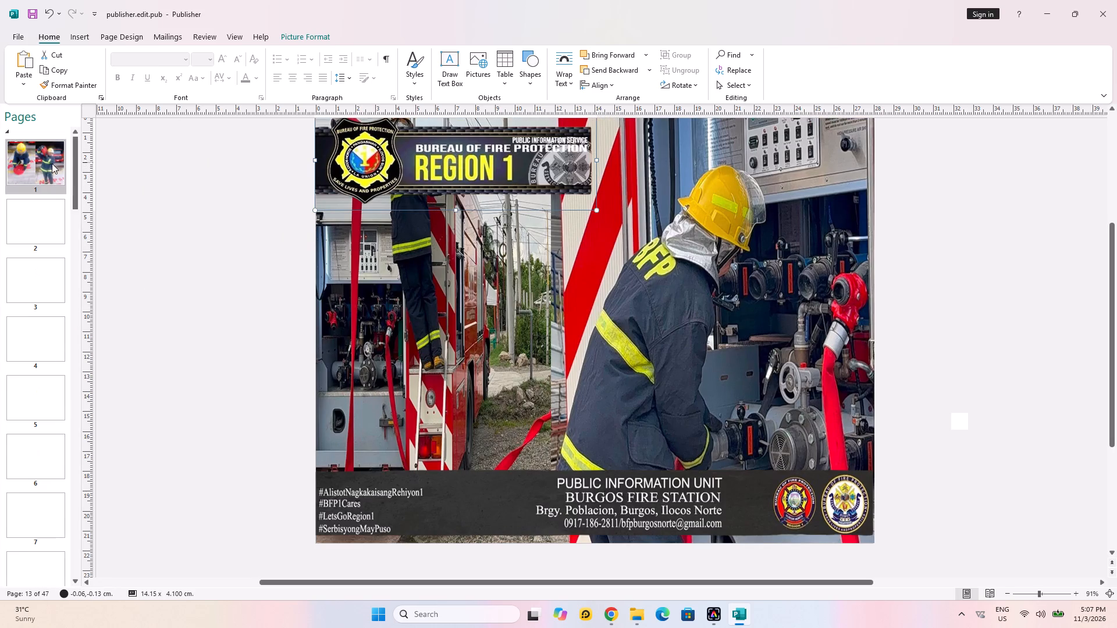
click(51, 163)
click(200, 237)
key(ctrl+v)
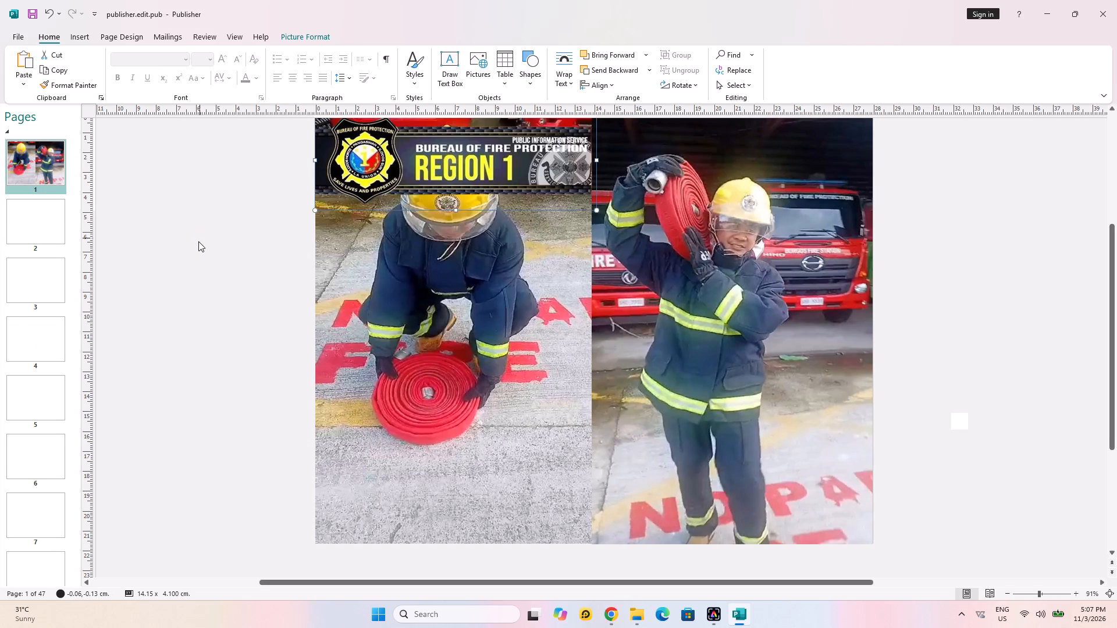
Move the Region 1 header banner on page 1 slightly down, to about -0.06, 0.15 cm.
drag(411, 174, 411, 177)
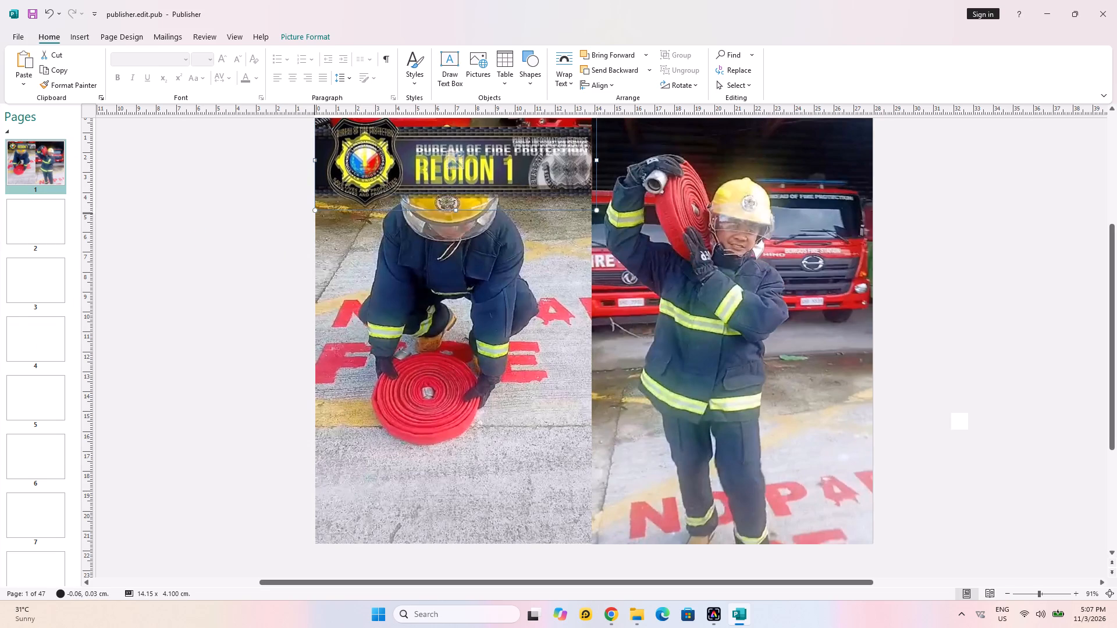
drag(411, 177, 411, 180)
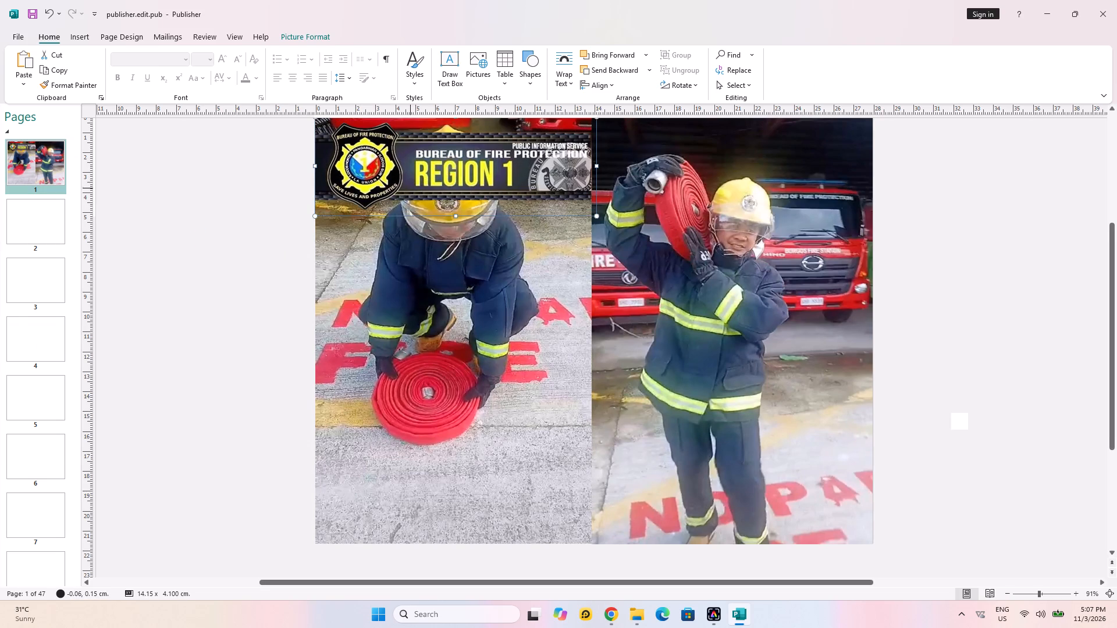
Search Windows for "blue" and open the Bluetooth and other devices settings.
click(446, 615)
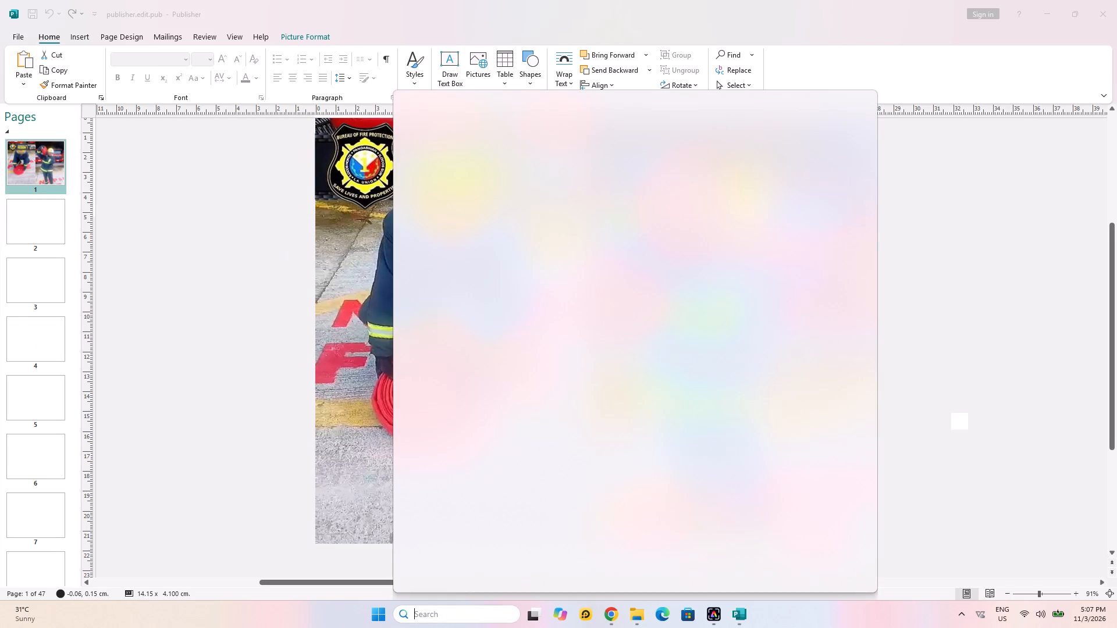
key(b)
key(l)
key(u)
key(e)
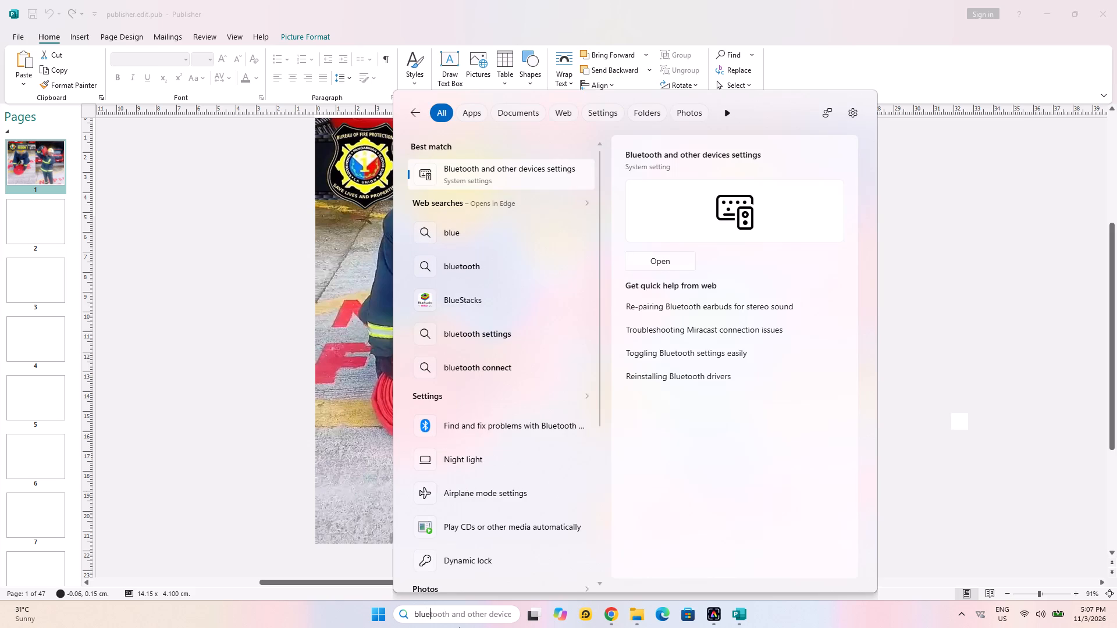
click(540, 173)
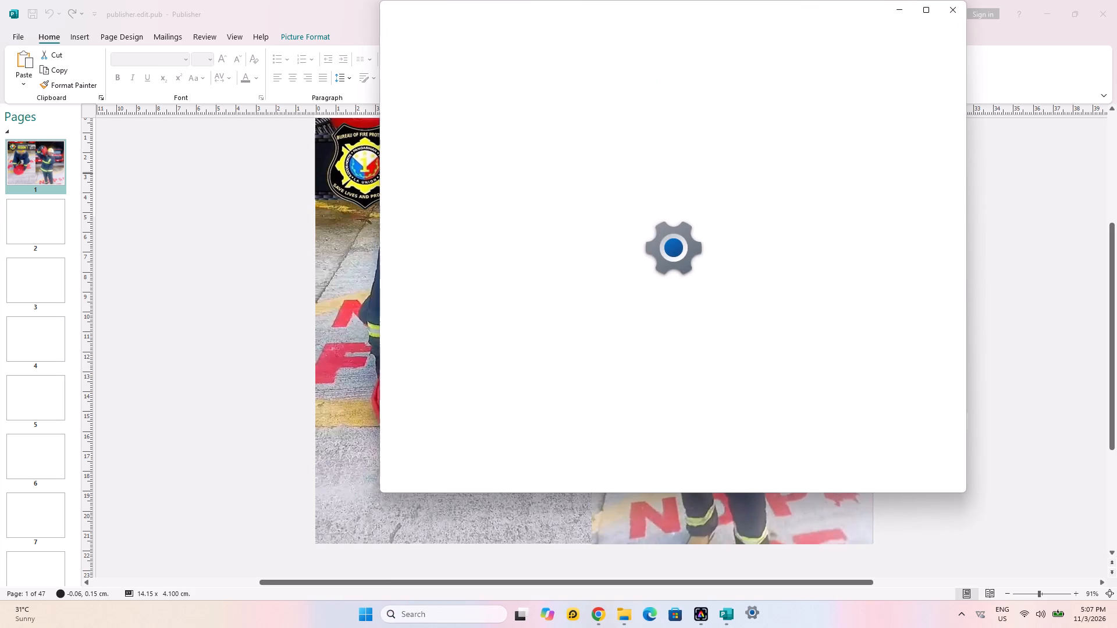
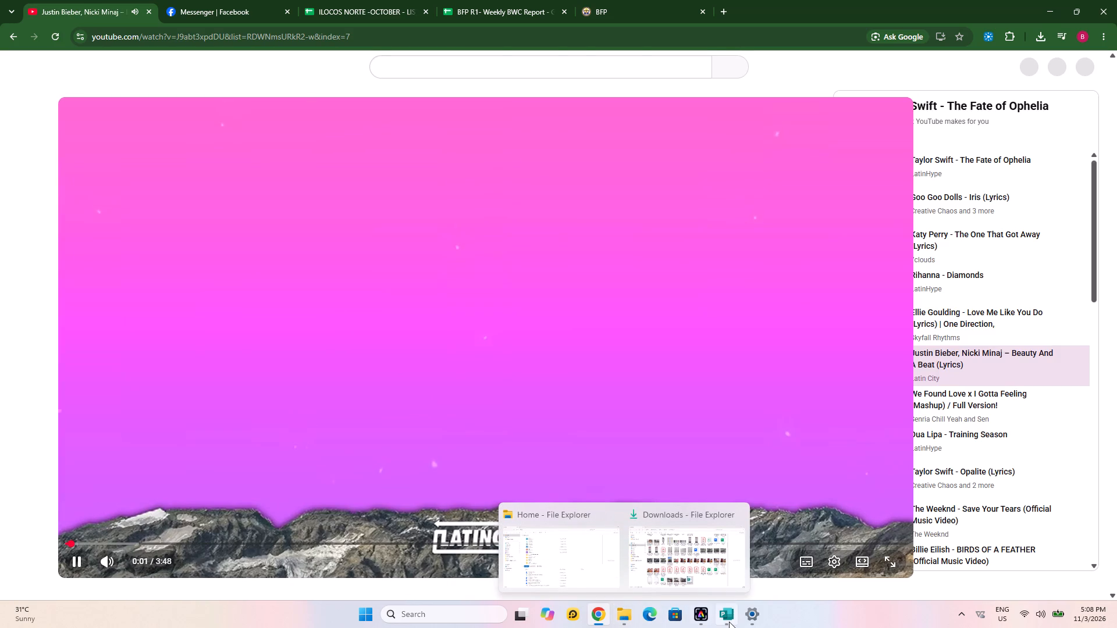
Return to Publisher, copy the Public Information Unit Burgos Fire Station footer banner from page 13, and paste it onto page 1.
click(729, 622)
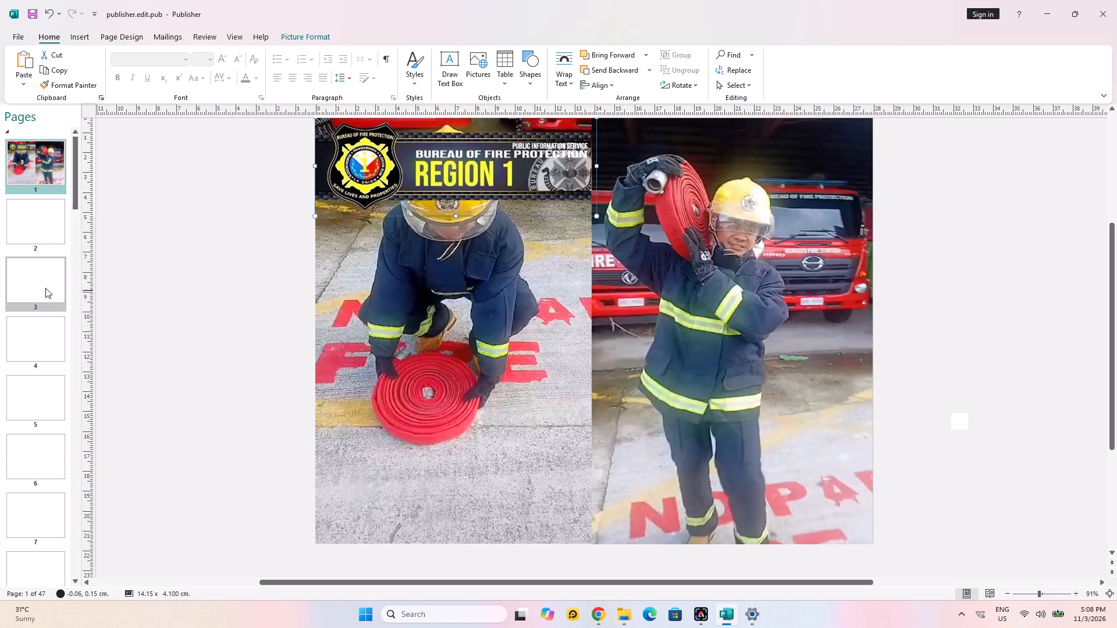
triple_click(72, 583)
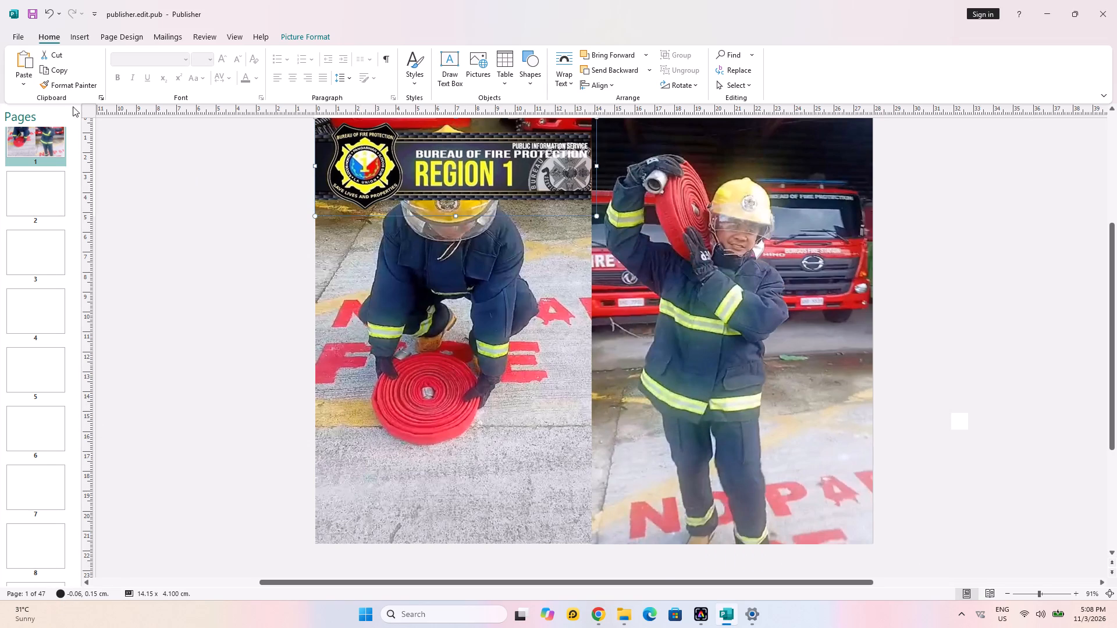
drag(76, 191, 75, 202)
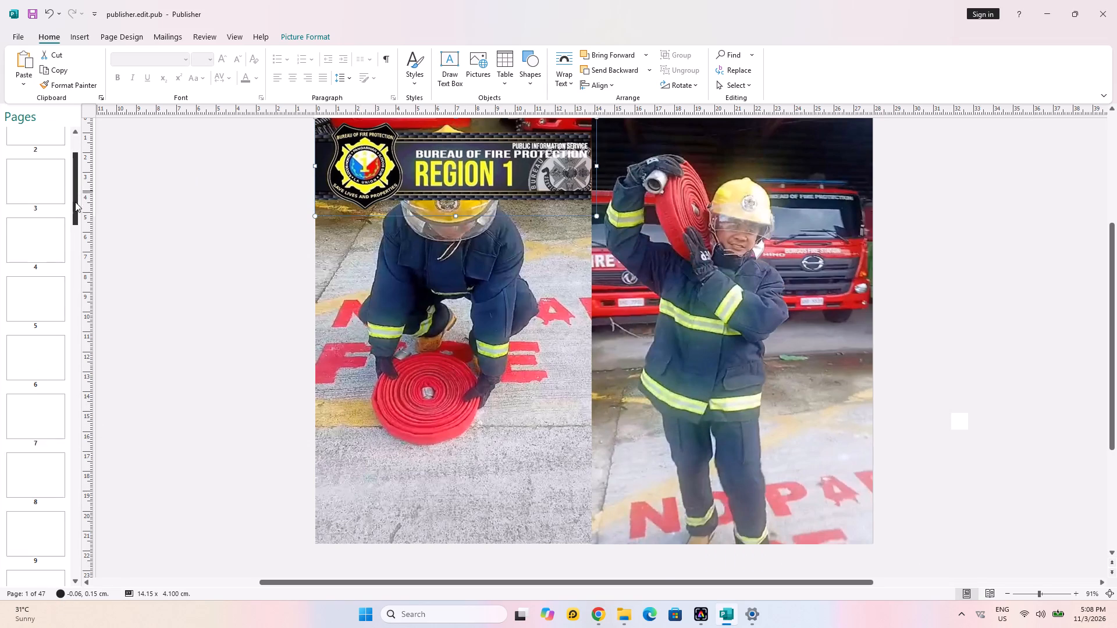
drag(75, 202, 71, 251)
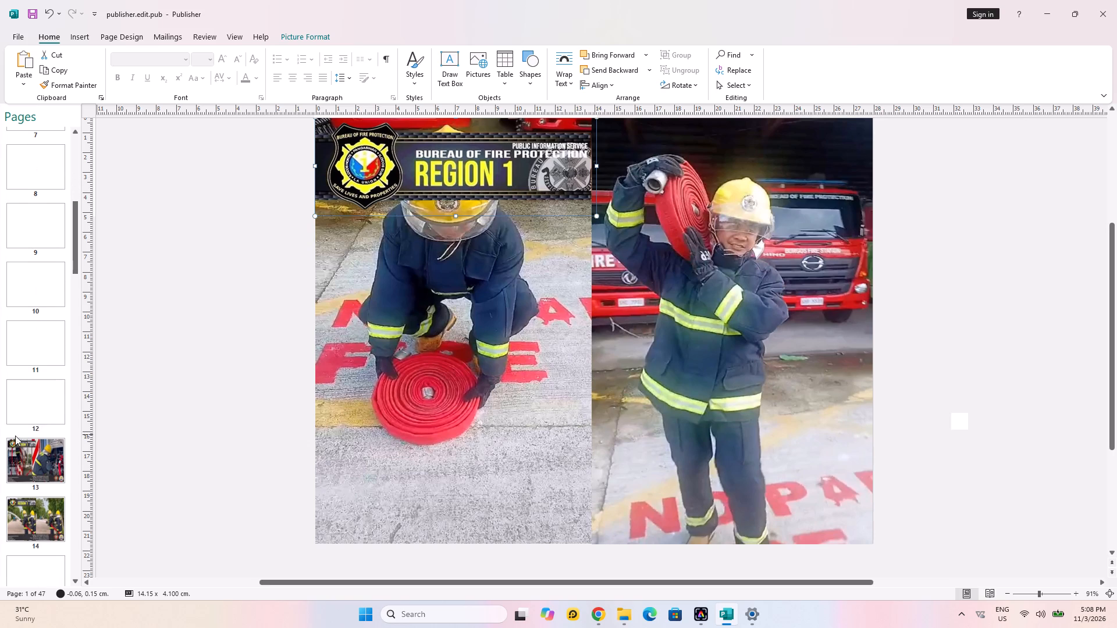
click(14, 437)
click(446, 519)
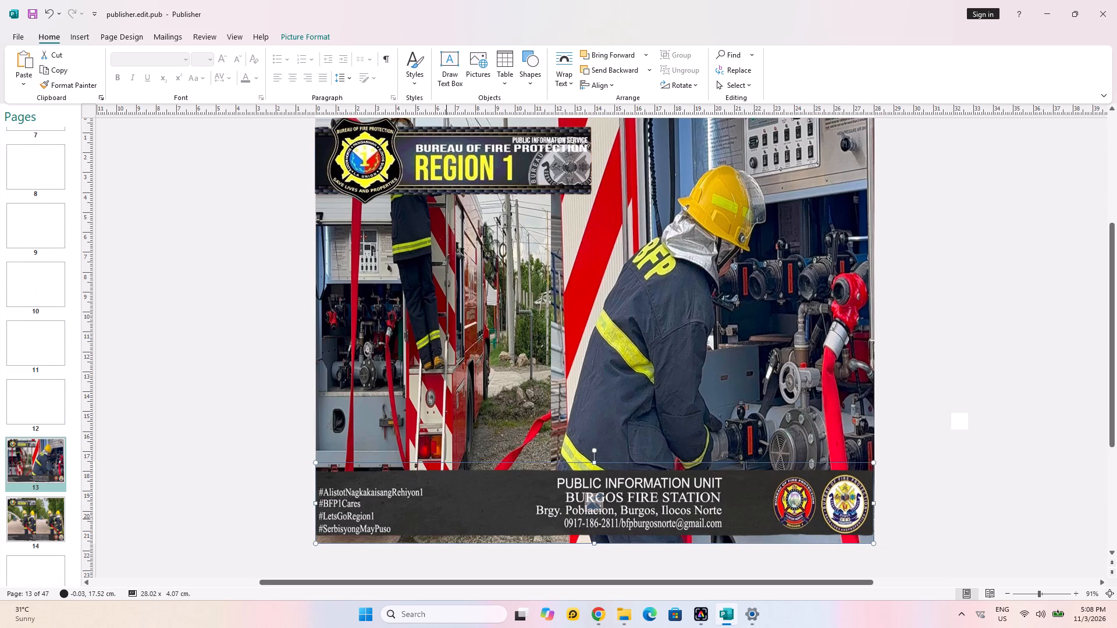
key(ctrl+c)
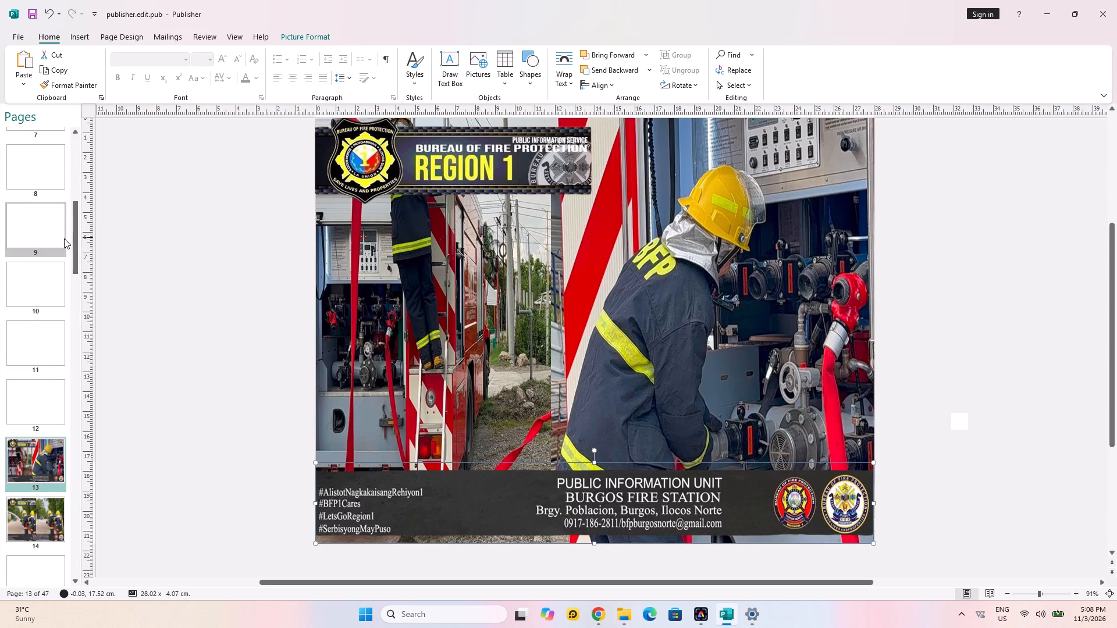
drag(74, 248, 71, 160)
click(32, 174)
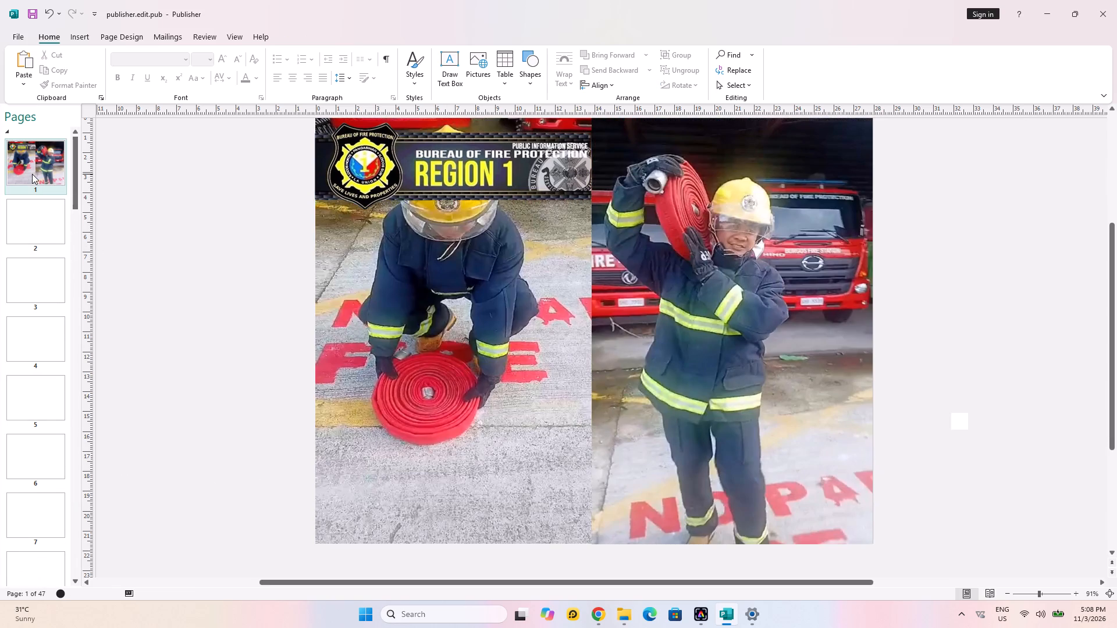
click(214, 270)
key(ctrl+v)
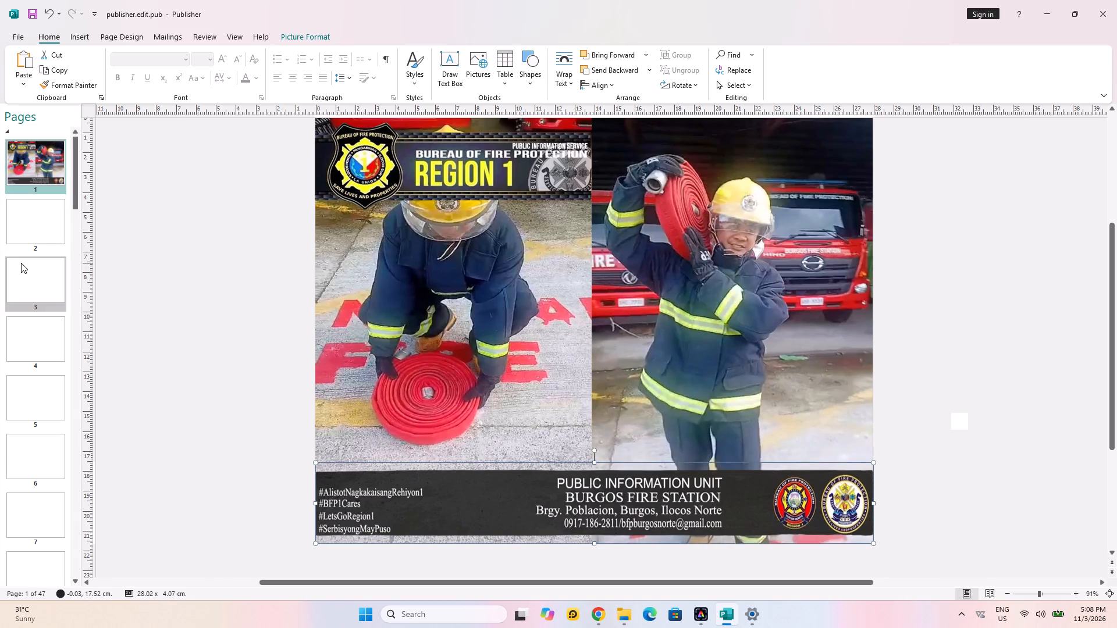
Go to blank page 2 and start inserting new content there.
click(26, 240)
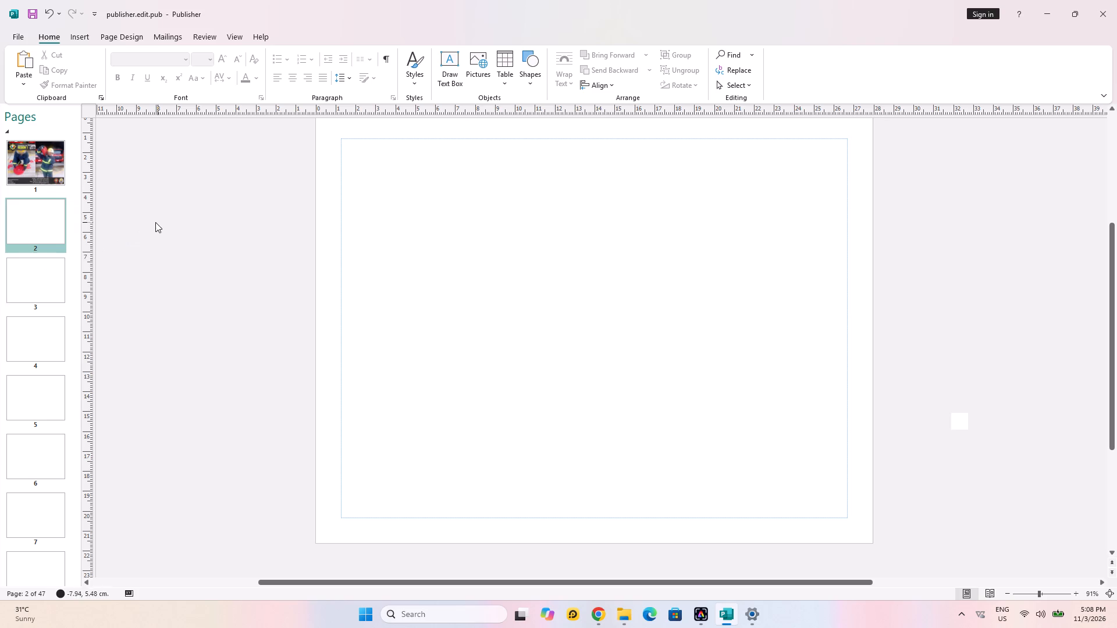
click(12, 222)
click(69, 33)
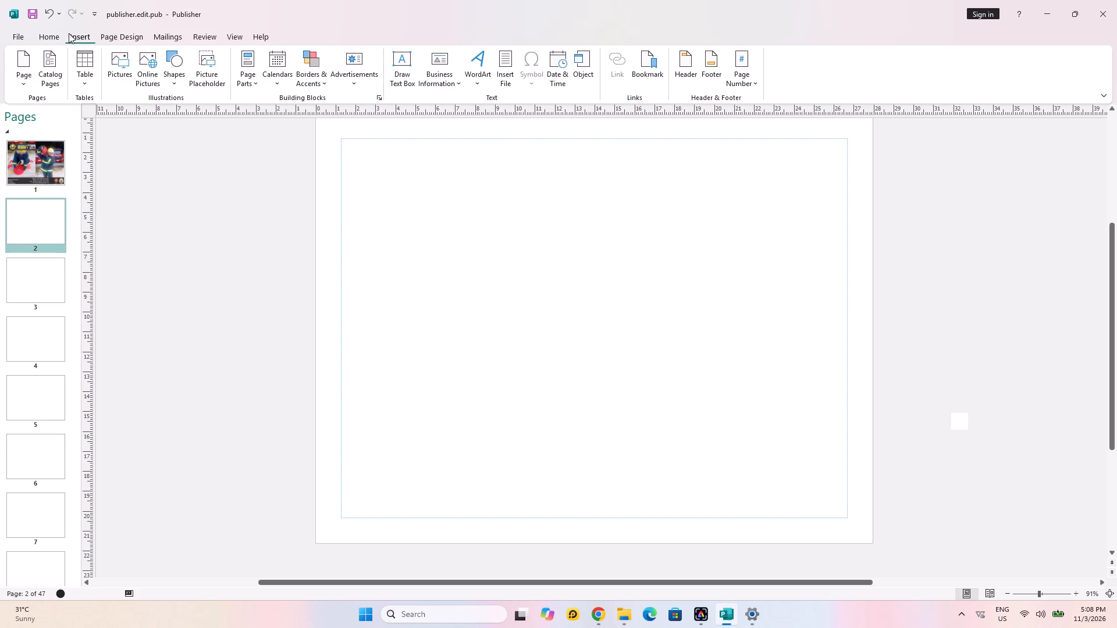
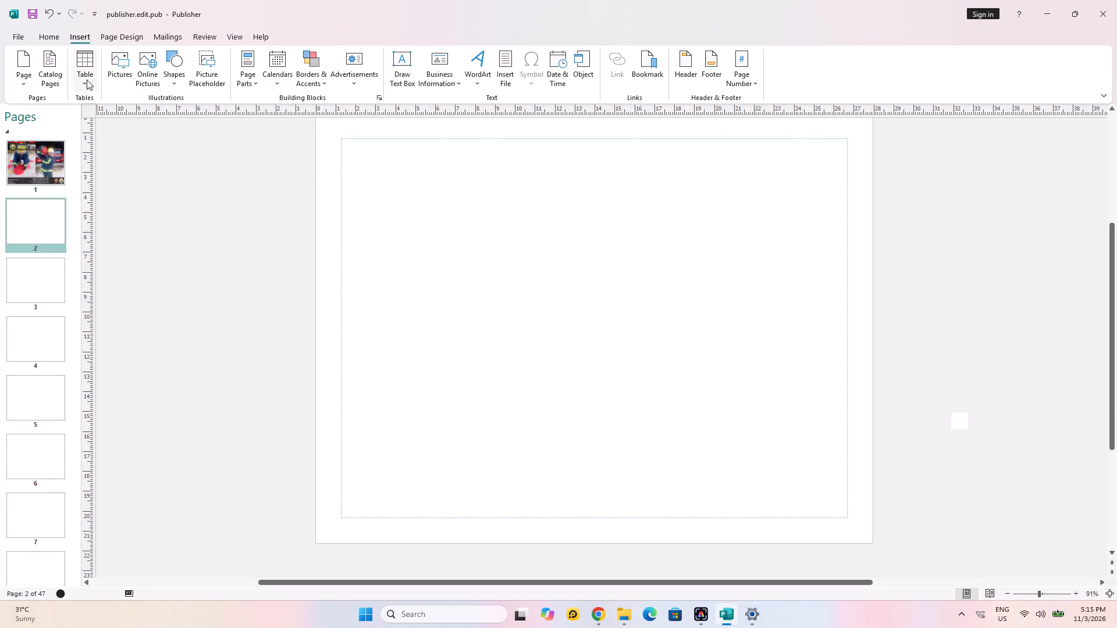
Insert 98b038f8-f72b-421f-9c28-790e21984881.jpeg from Downloads onto page 2 and place it near the page's top-left corner.
click(22, 223)
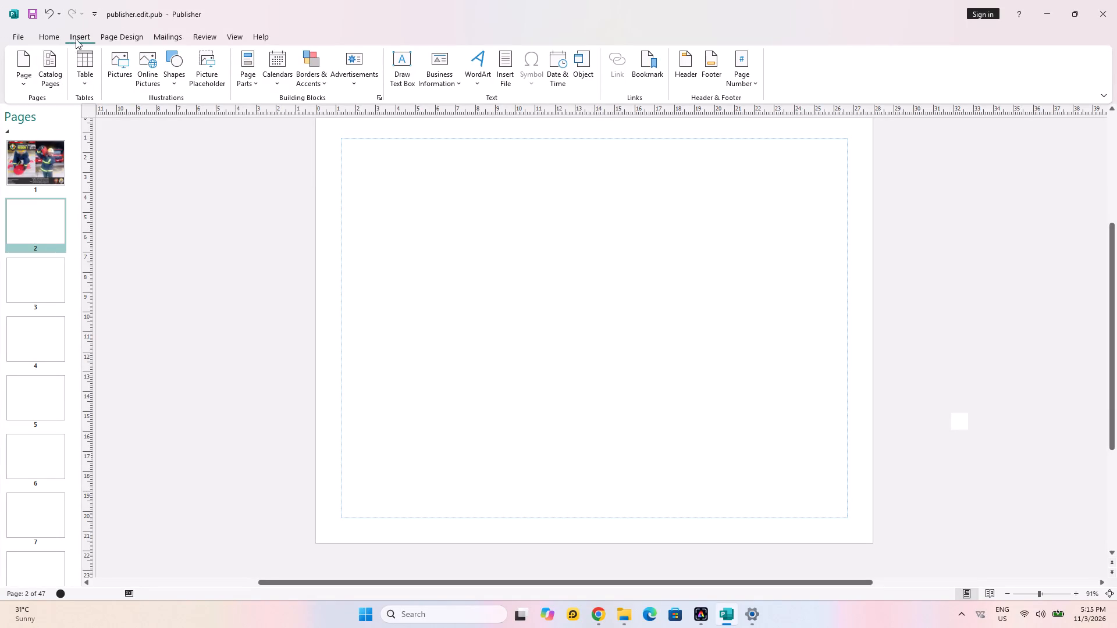
click(83, 41)
click(115, 61)
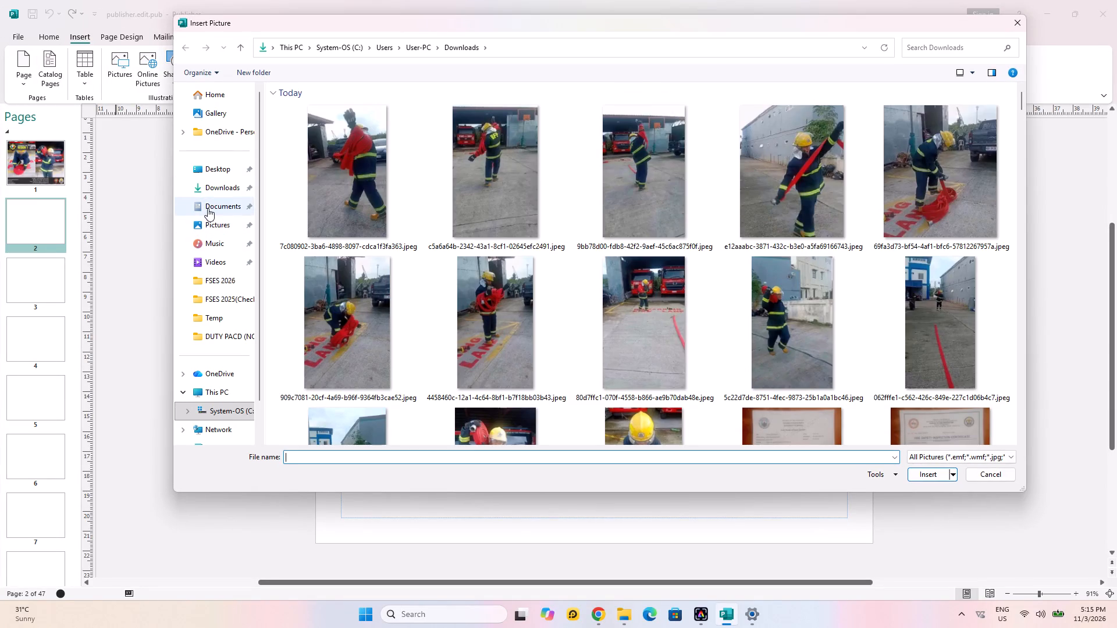
click(223, 190)
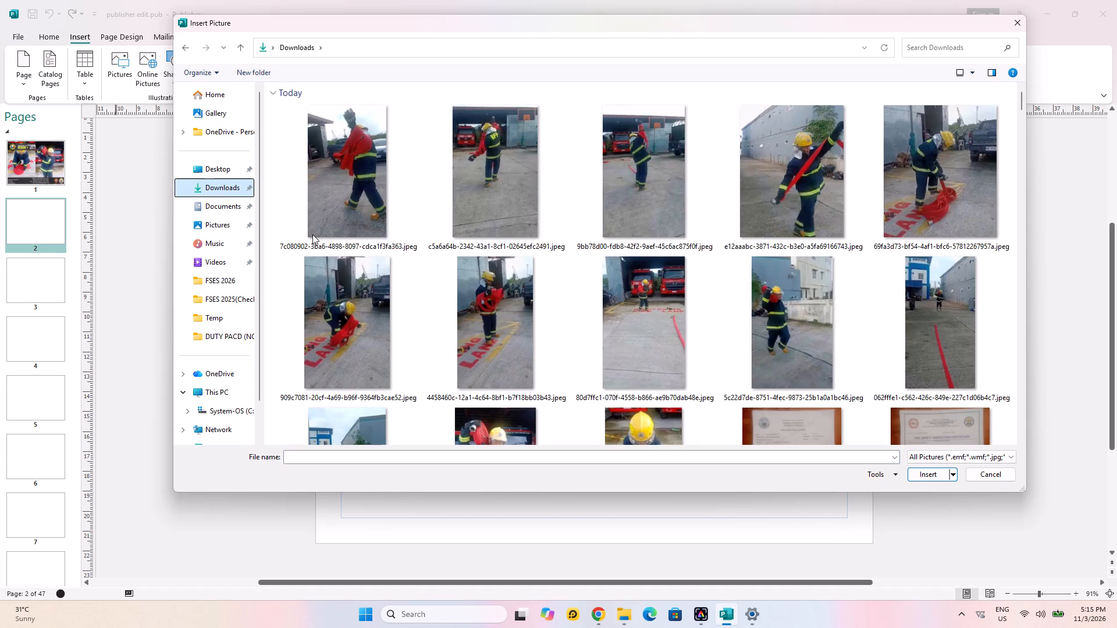
click(1020, 440)
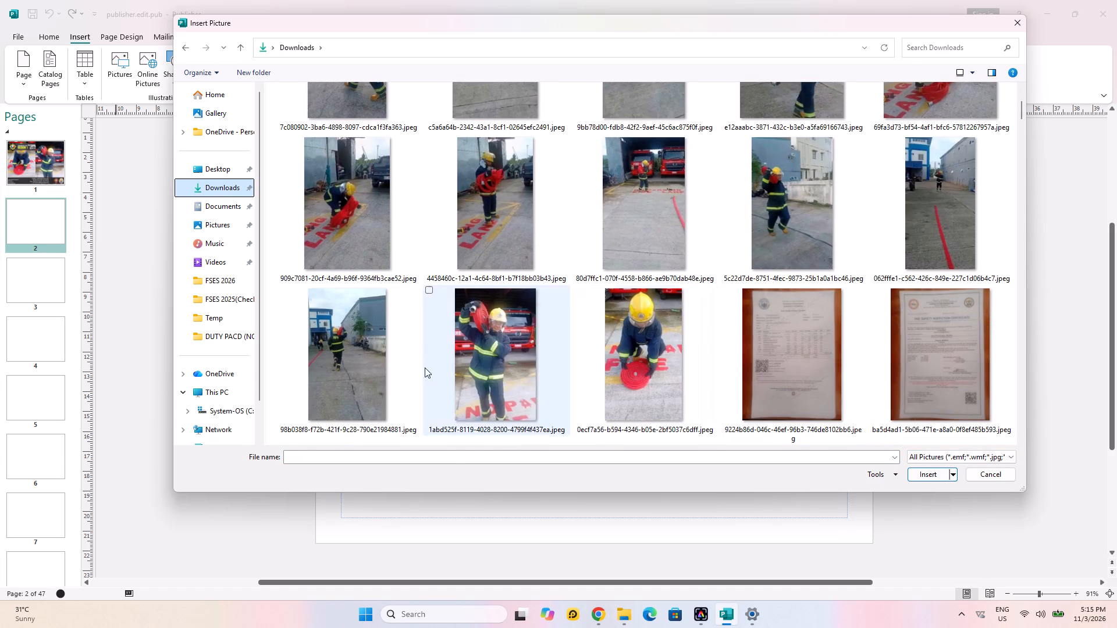
click(356, 365)
click(926, 476)
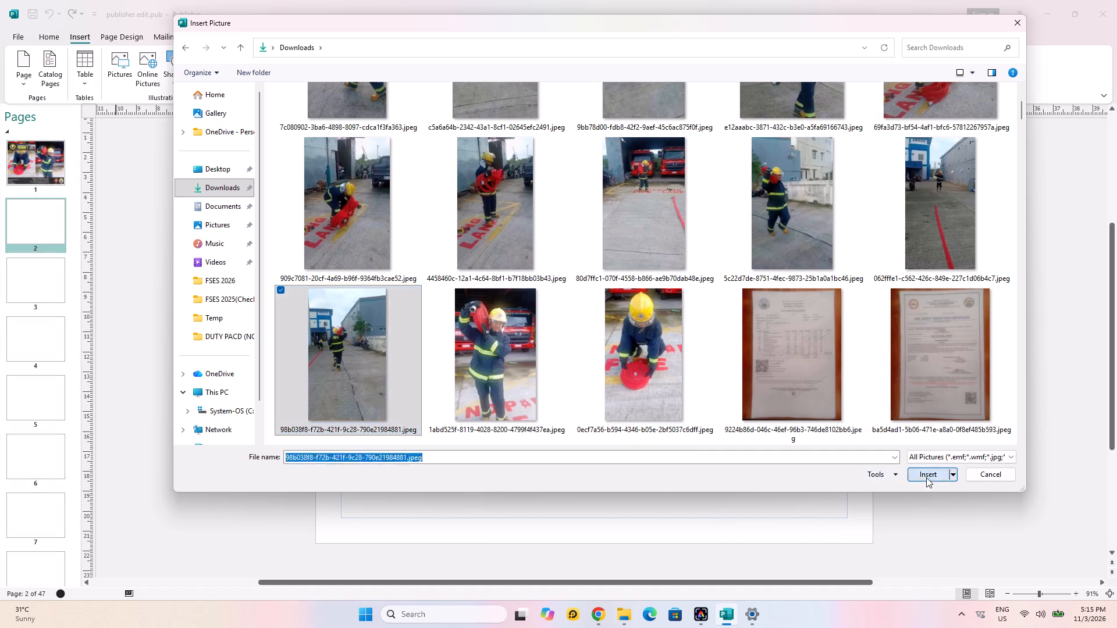
drag(608, 411, 463, 379)
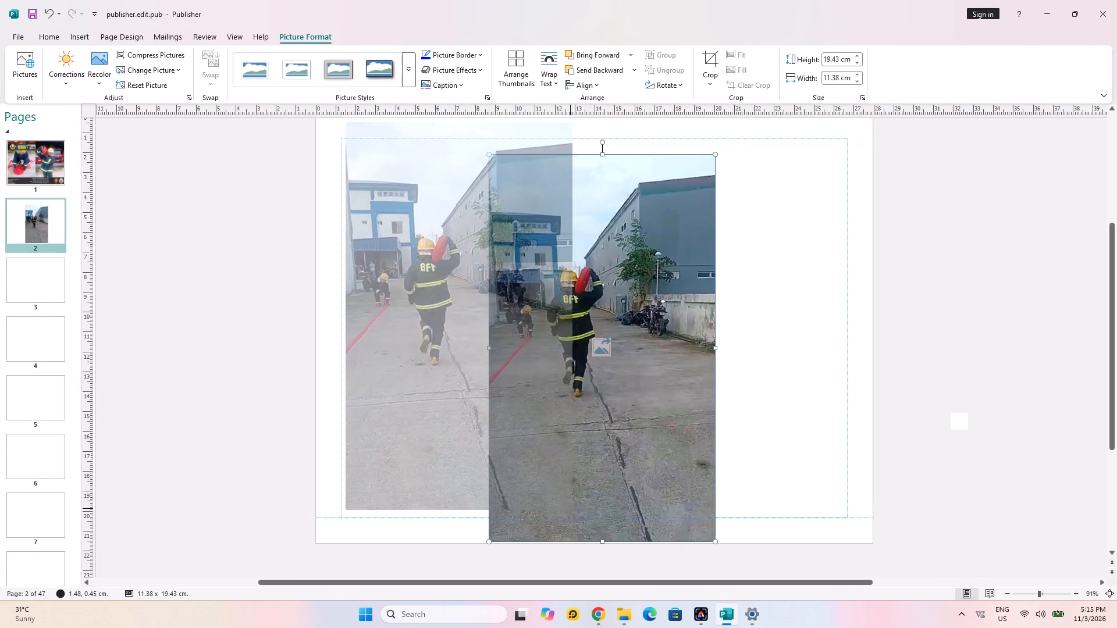
drag(463, 379, 446, 381)
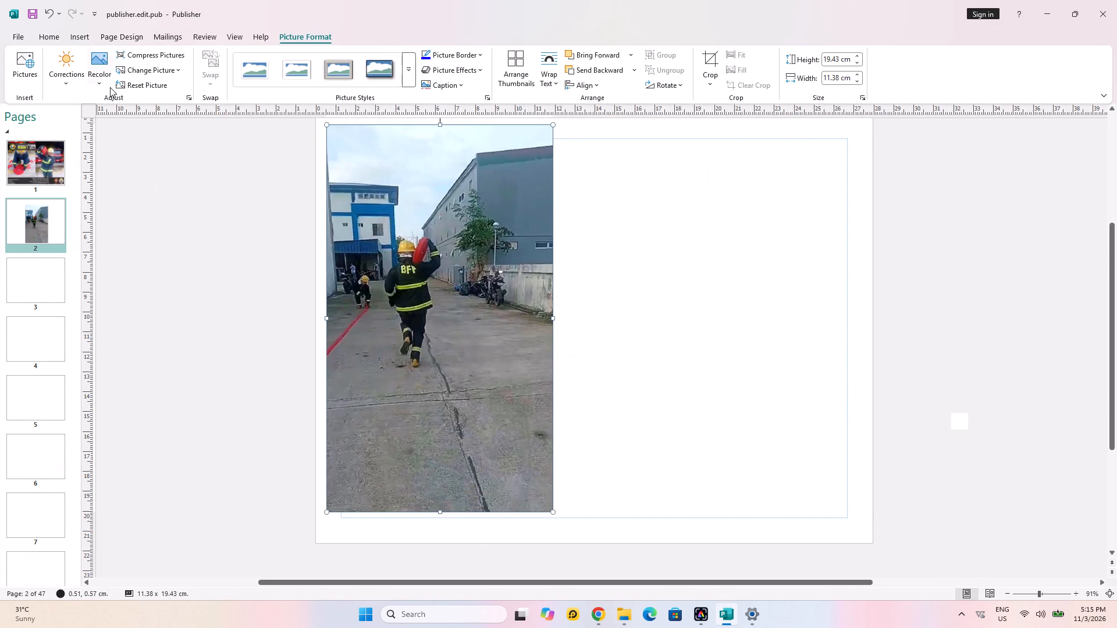
Insert 062fffe1-c562-426c-849e-227c1d06b4c7.jpeg onto page 2 and place it just right of the first photo.
click(86, 37)
click(124, 55)
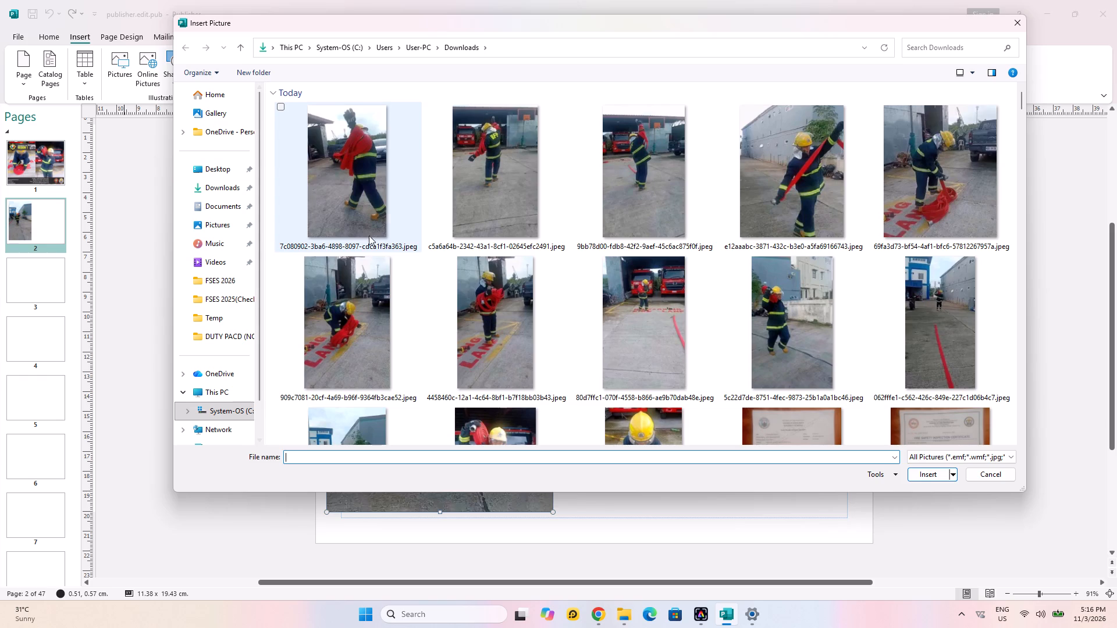
click(897, 341)
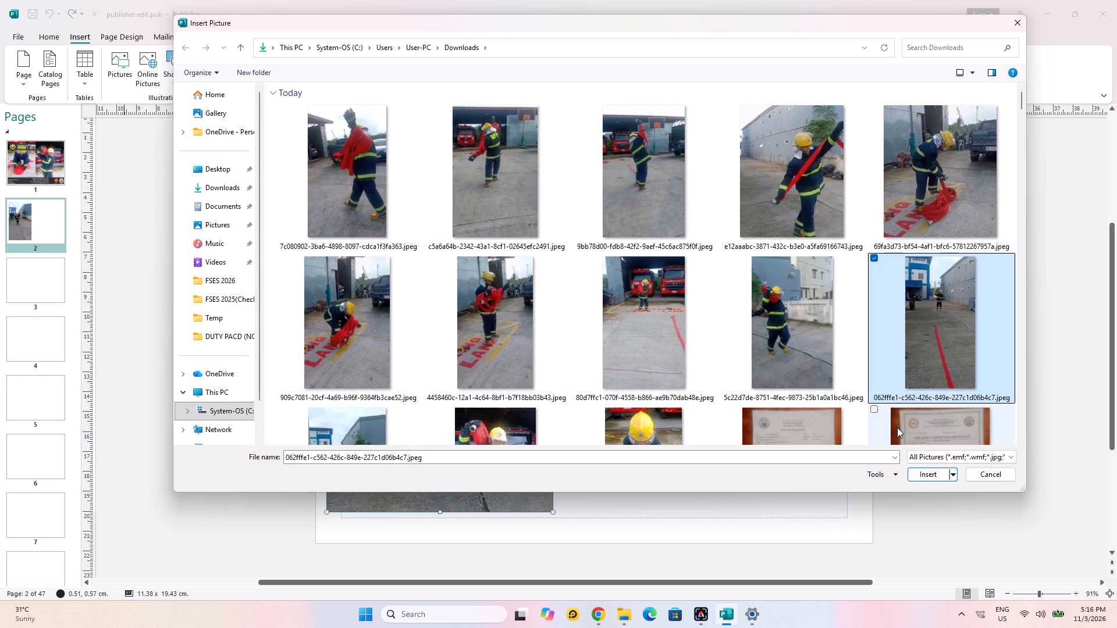
click(929, 469)
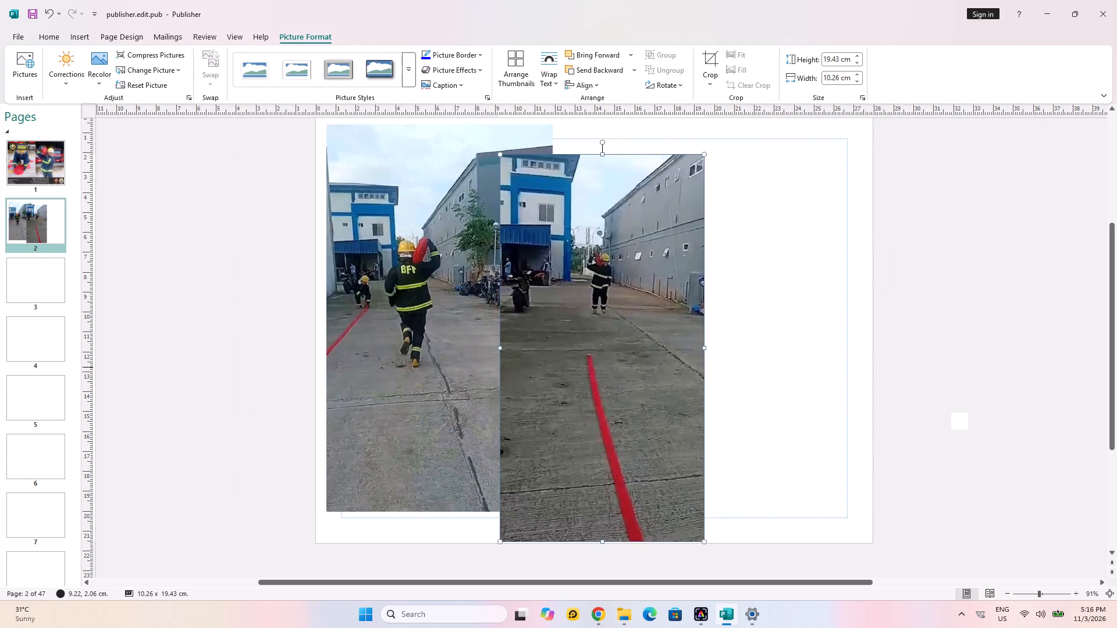
drag(623, 365, 665, 341)
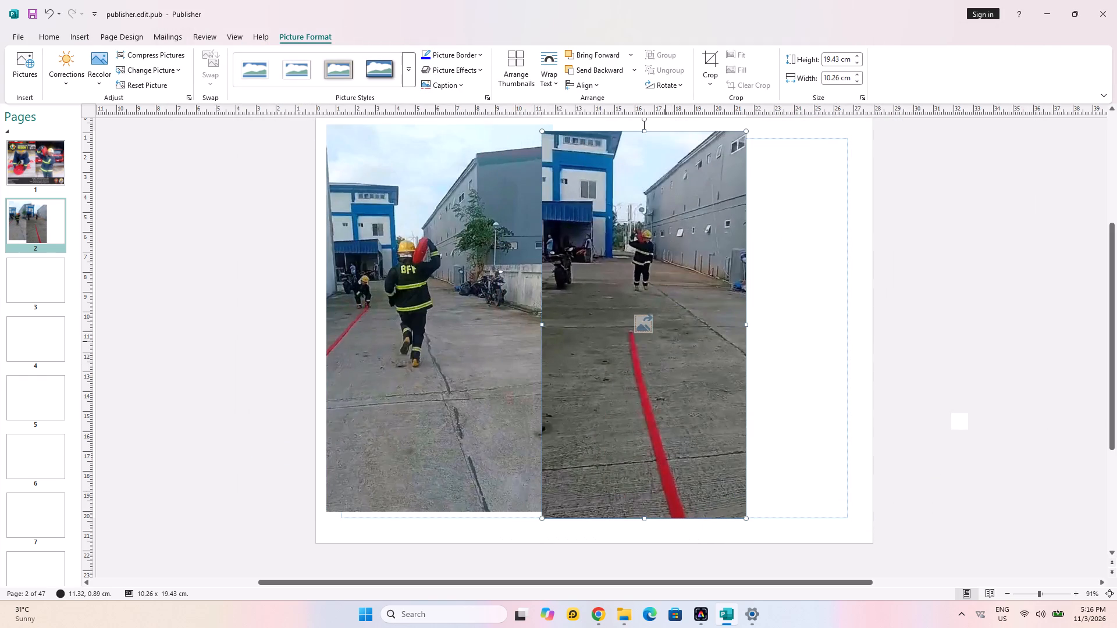
drag(664, 345, 670, 345)
Resize the left photo of the firefighter carrying a hose to about 12.81 cm wide by 15.16 cm high.
click(489, 374)
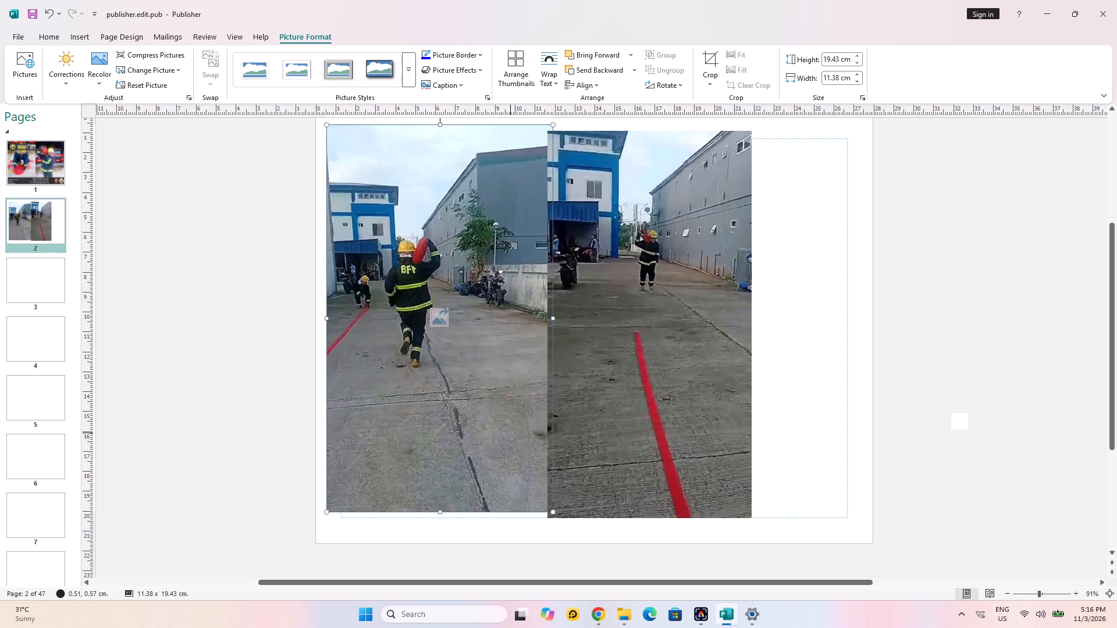
click(450, 428)
drag(552, 511, 534, 441)
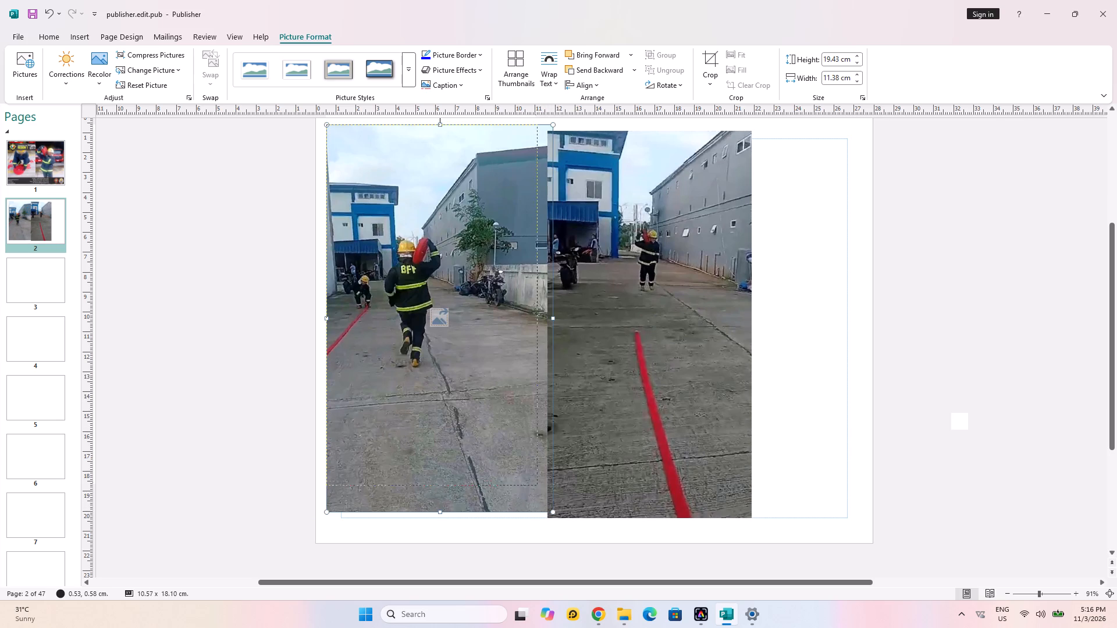
drag(534, 441, 559, 365)
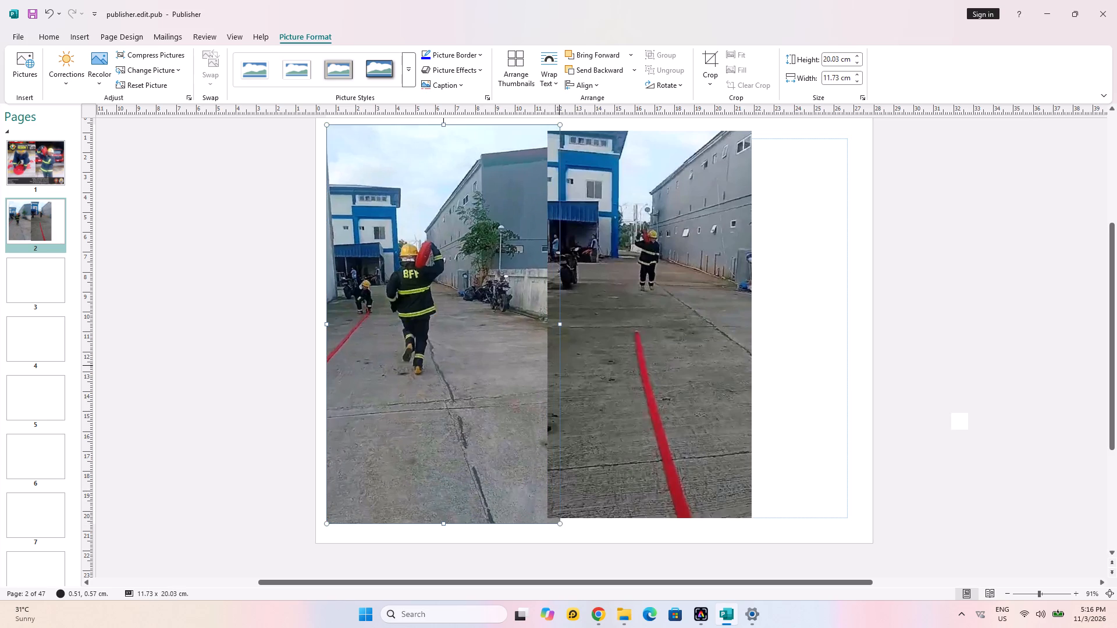
drag(558, 526, 568, 403)
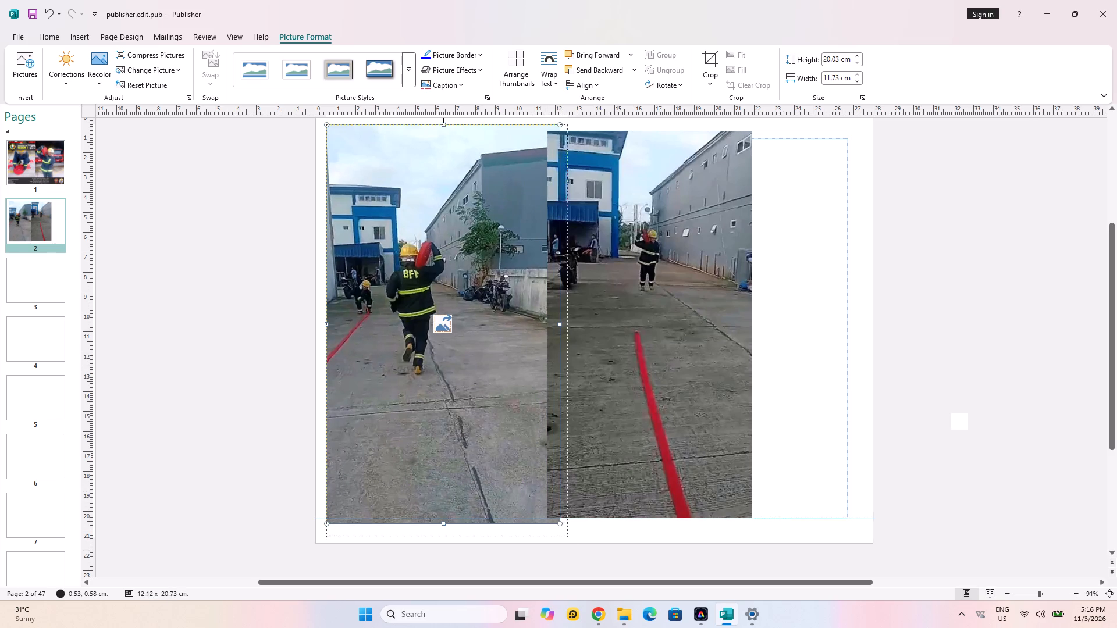
drag(568, 403, 579, 305)
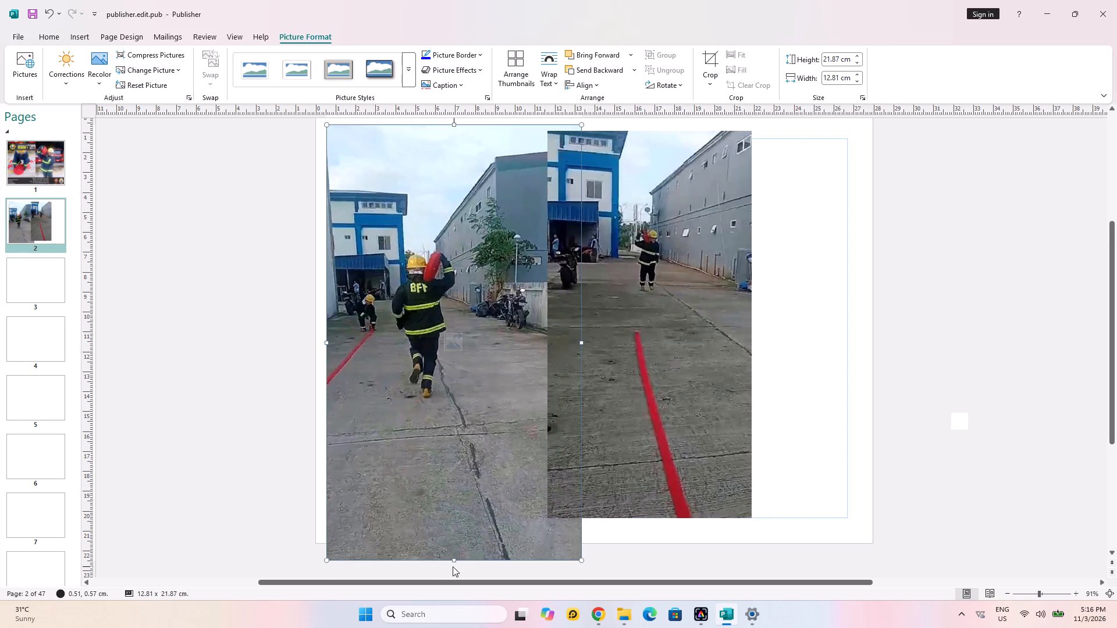
drag(454, 558, 459, 302)
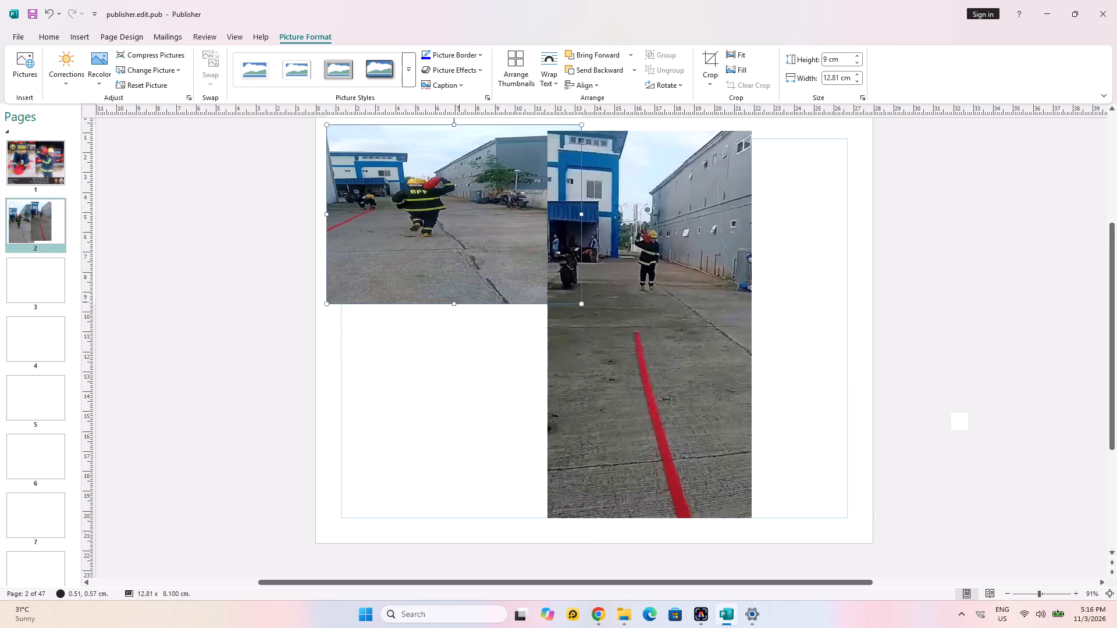
drag(454, 303, 452, 318)
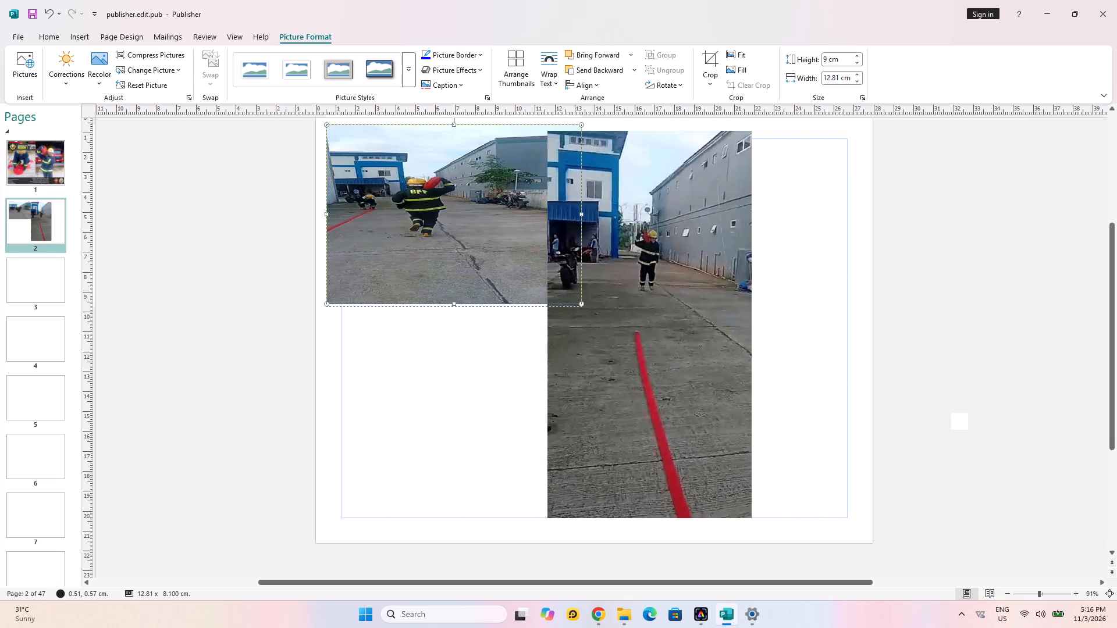
drag(452, 318, 442, 390)
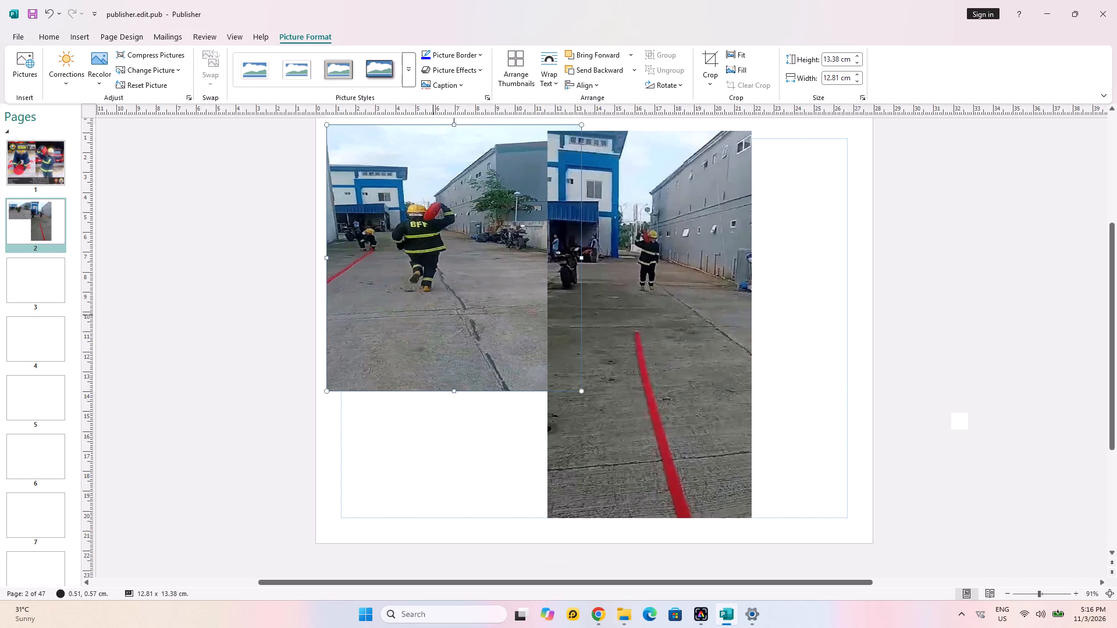
drag(454, 390, 453, 426)
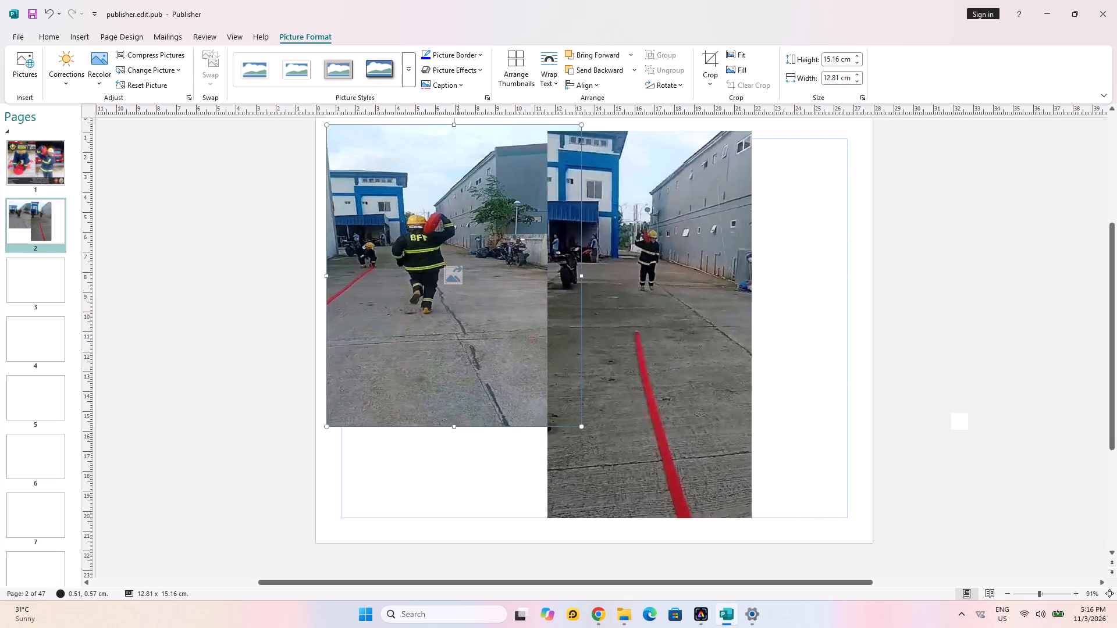
Align the left photo with the page's top-left corner and stretch its height to about 16.49 cm.
click(488, 326)
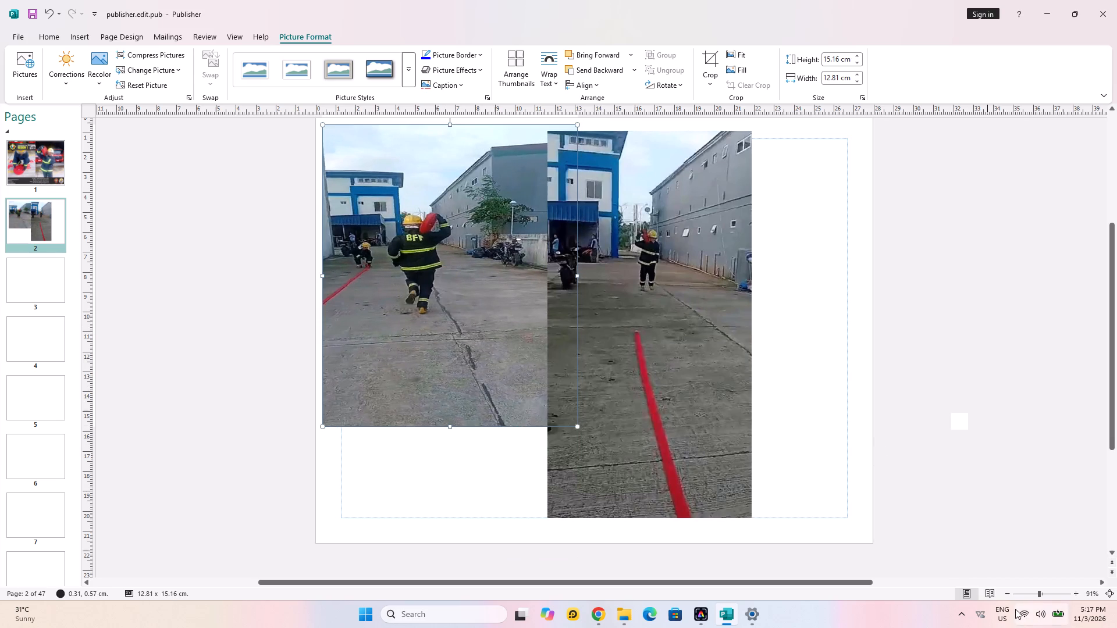
click(1008, 591)
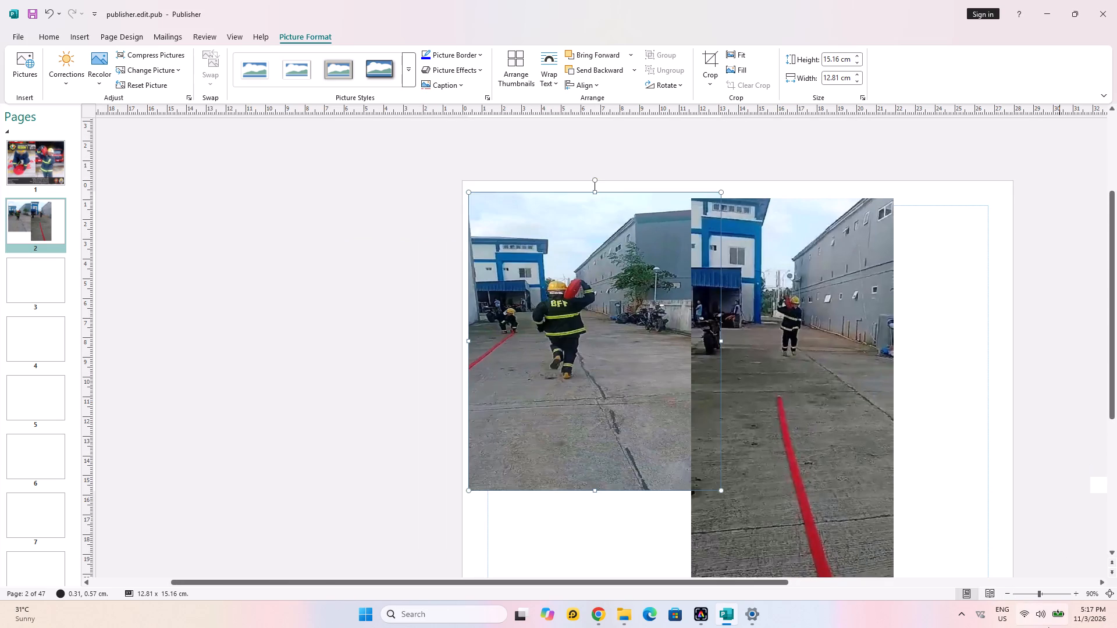
drag(1114, 382, 1116, 402)
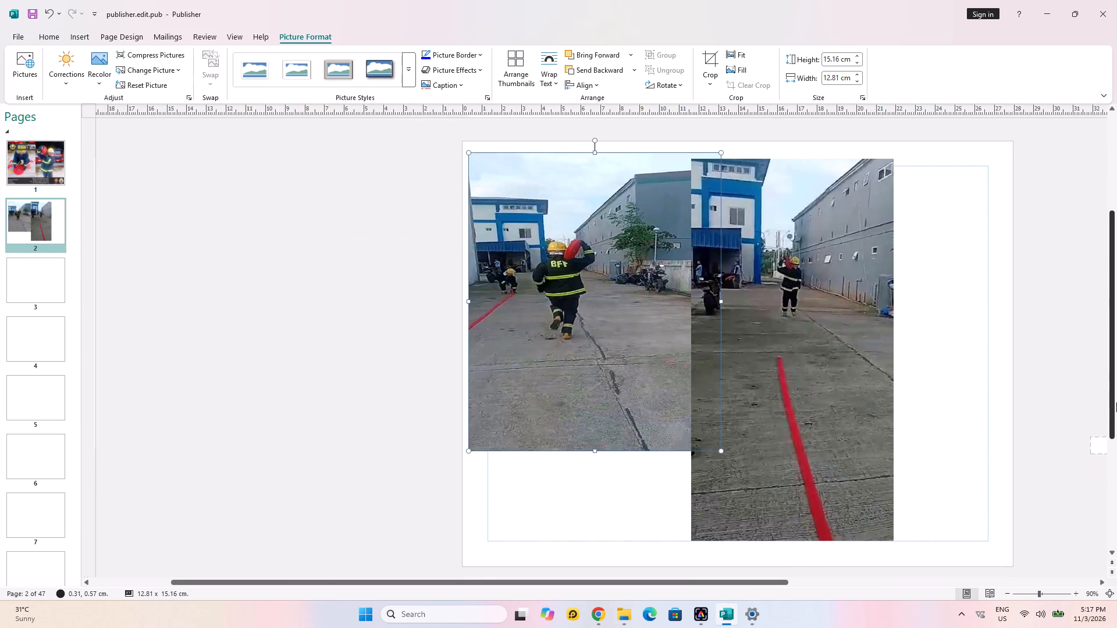
drag(1116, 402, 1116, 423)
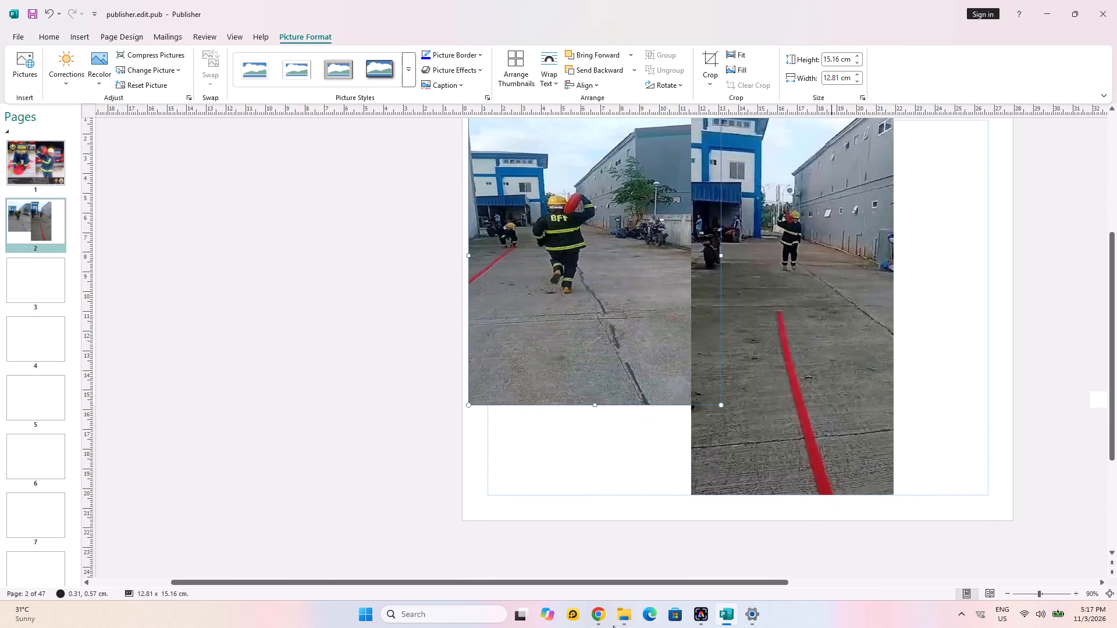
drag(593, 581, 648, 586)
drag(1112, 334, 1109, 333)
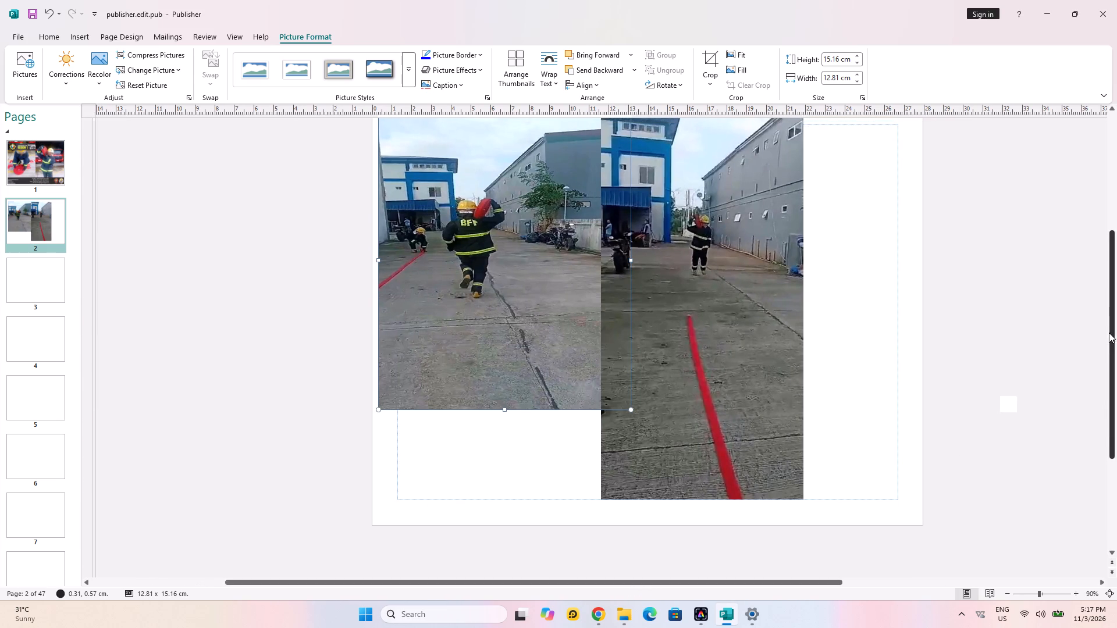
drag(1109, 333, 1102, 318)
drag(503, 303, 503, 292)
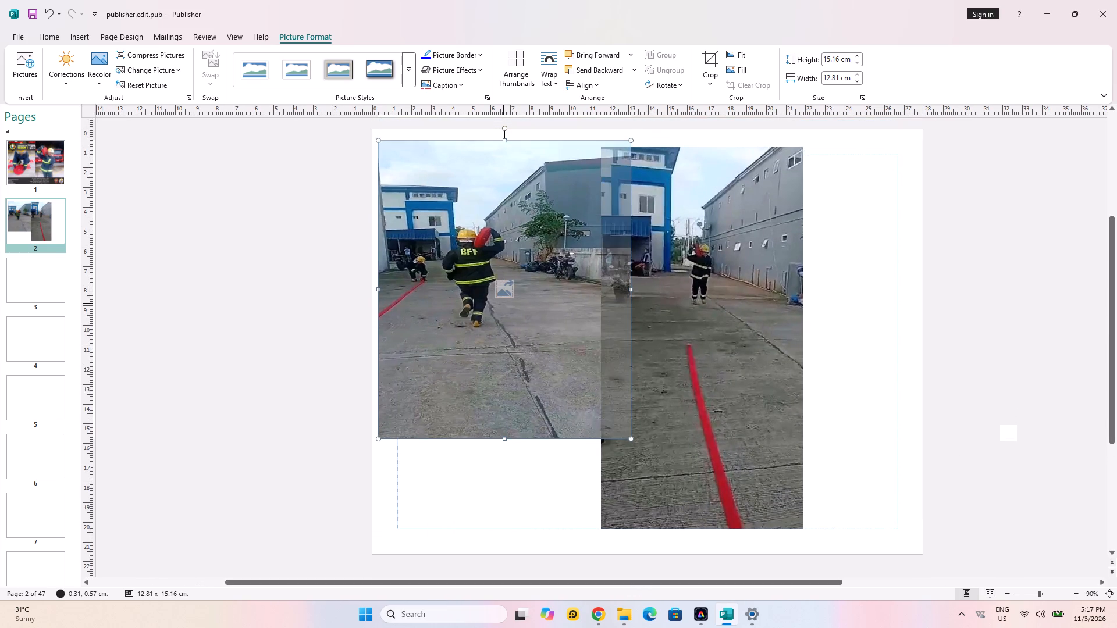
drag(503, 292, 498, 291)
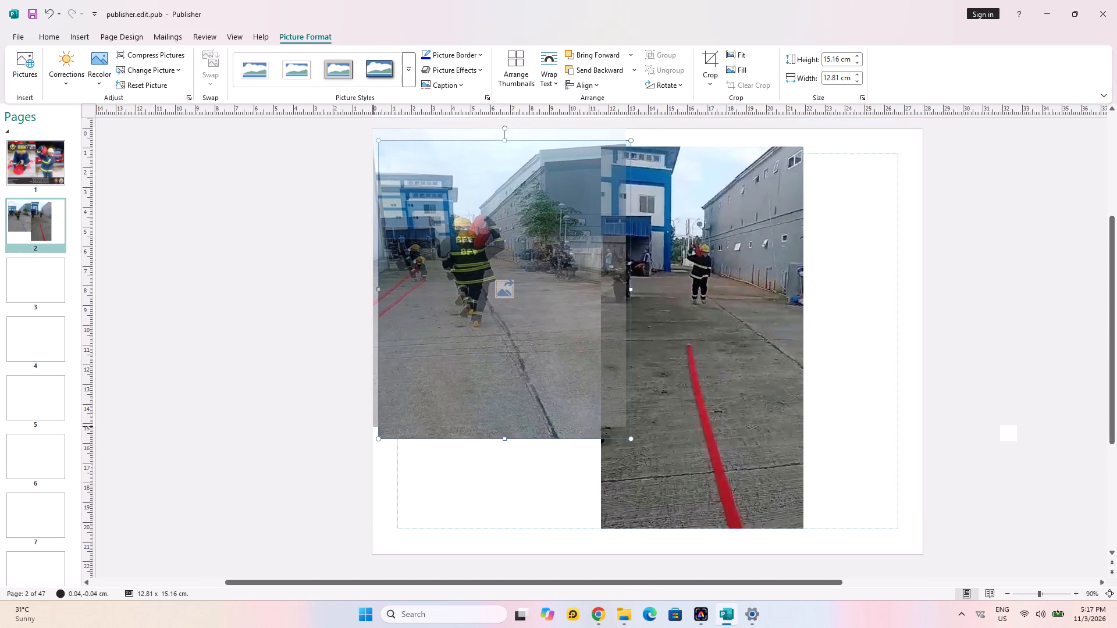
drag(498, 291, 496, 291)
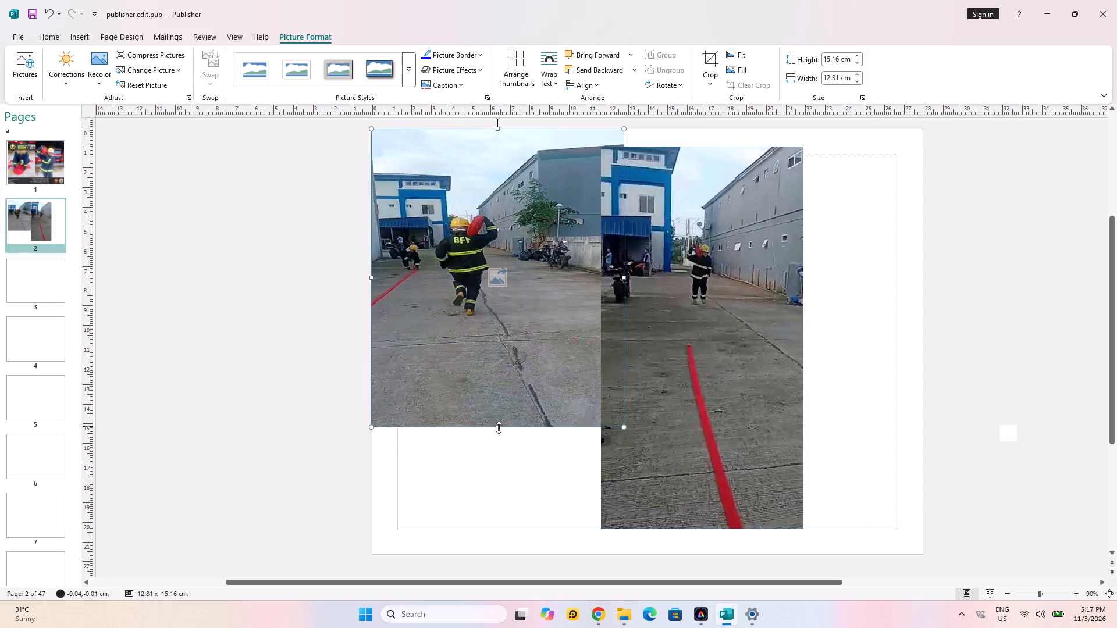
drag(499, 427, 497, 453)
Move the right photo flush against the left one at the page's top edge and reduce its height to about 16.49 cm.
drag(709, 452, 736, 427)
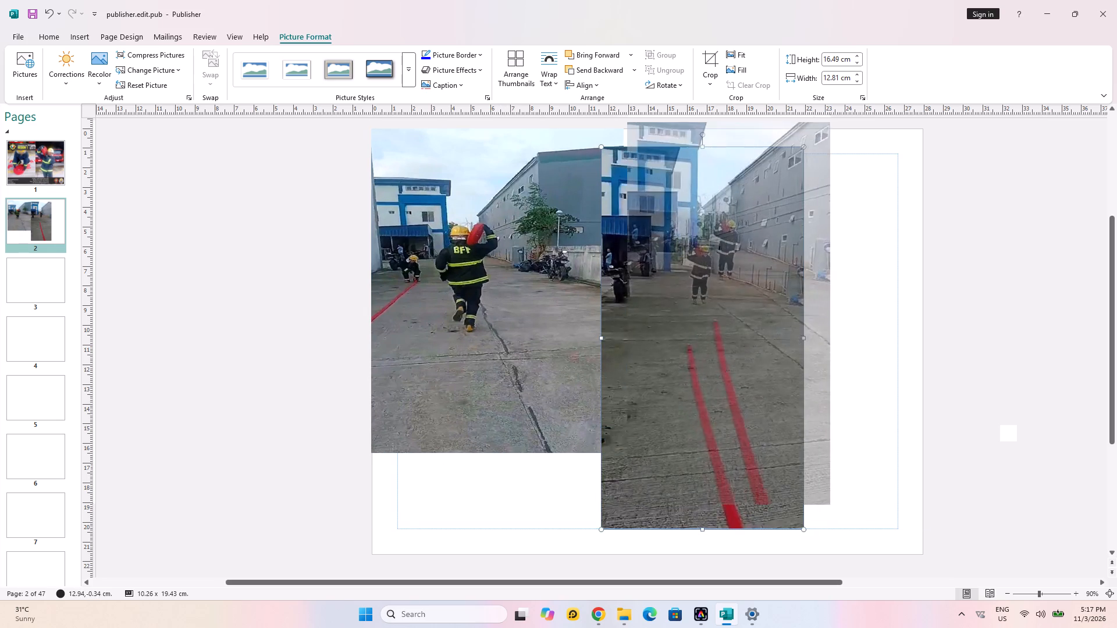
drag(736, 427, 723, 435)
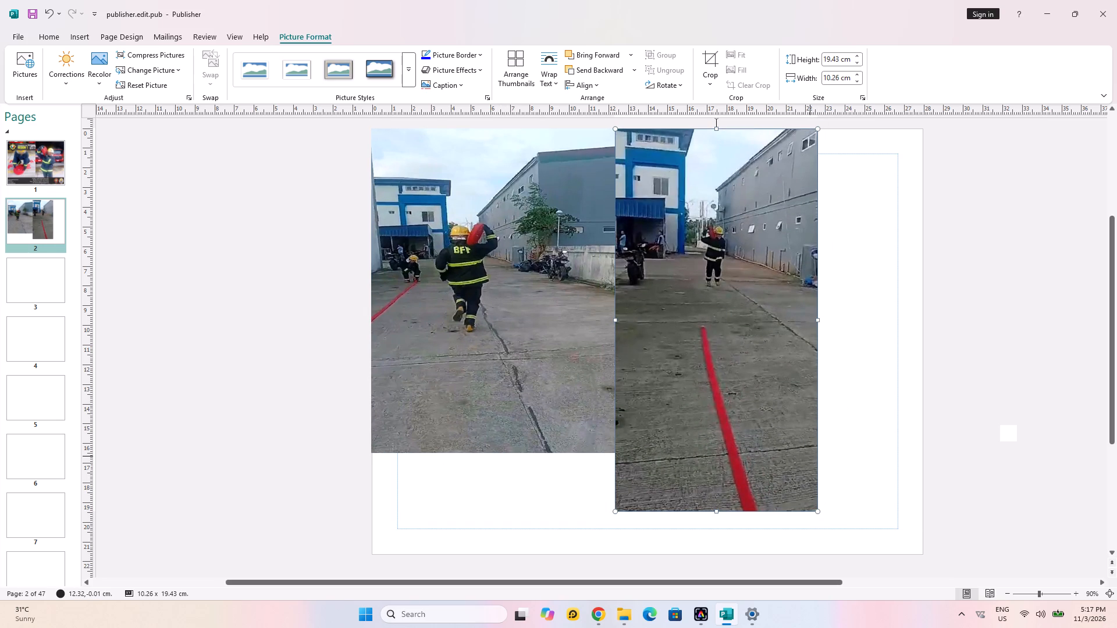
drag(716, 511, 718, 460)
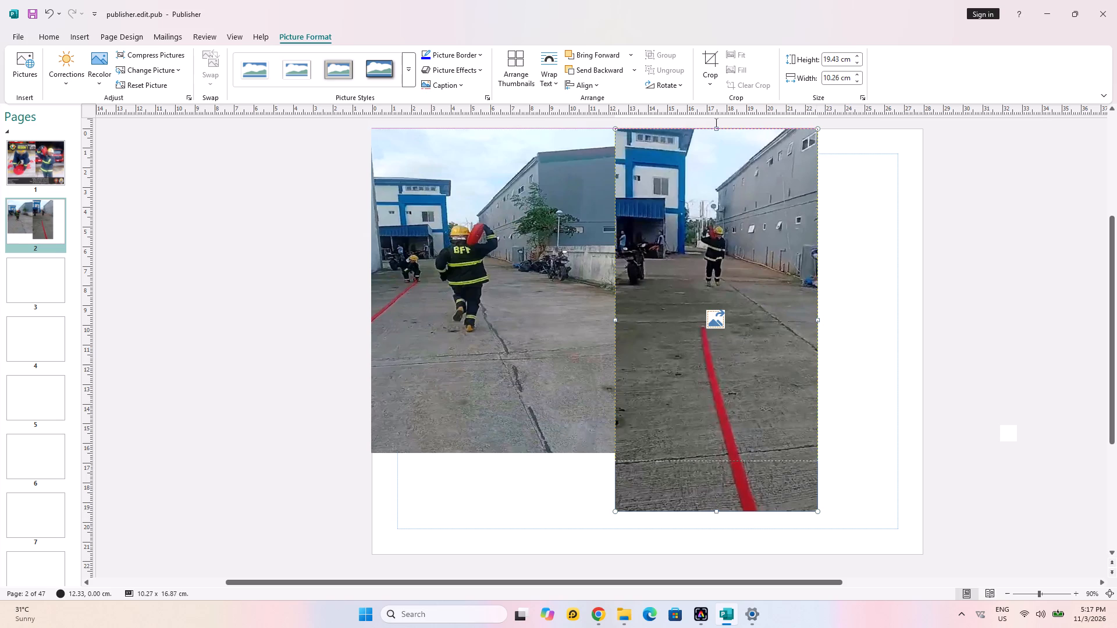
drag(718, 460, 717, 453)
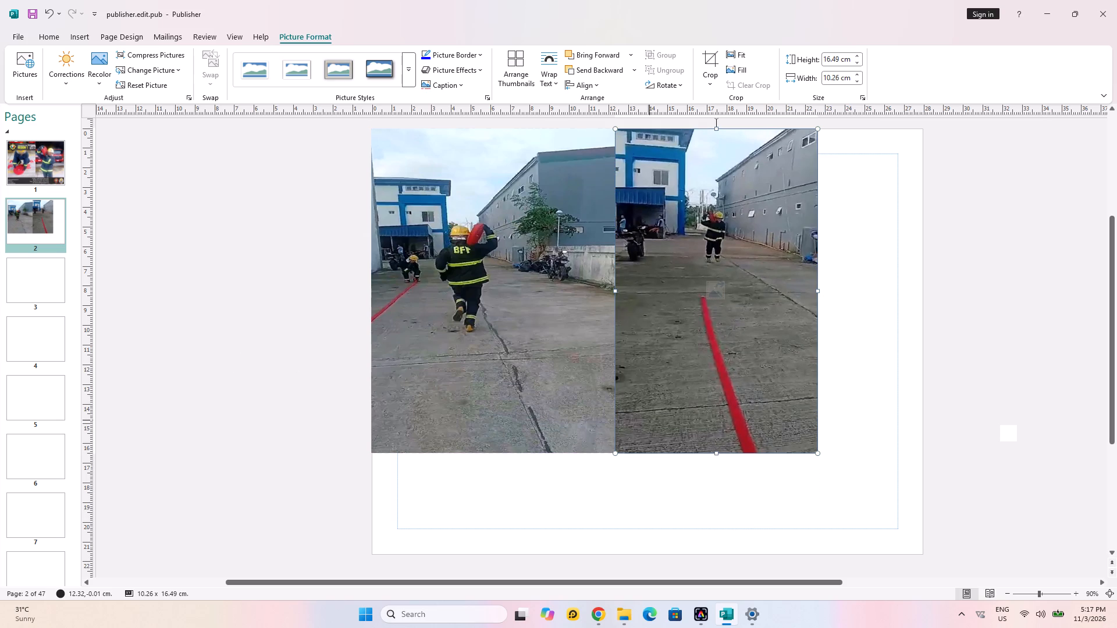
Insert 5c22d7de-8751-4fec-9873-25b1a0a1bc46.jpeg onto page 2 and place it at the page's top edge, over the second photo's right part.
click(174, 308)
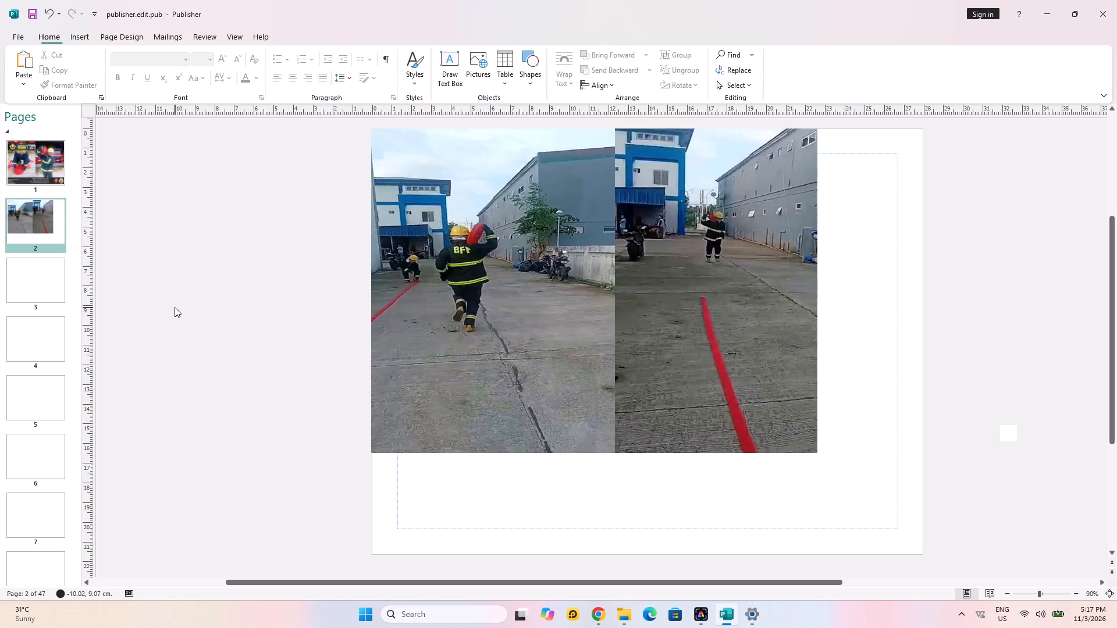
click(88, 39)
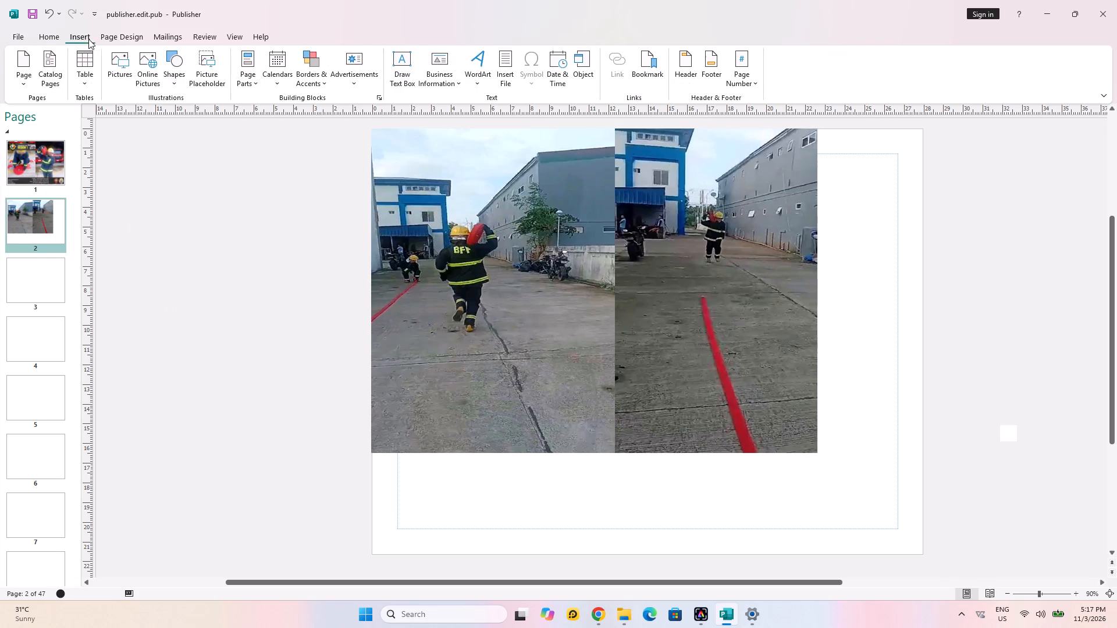
click(112, 70)
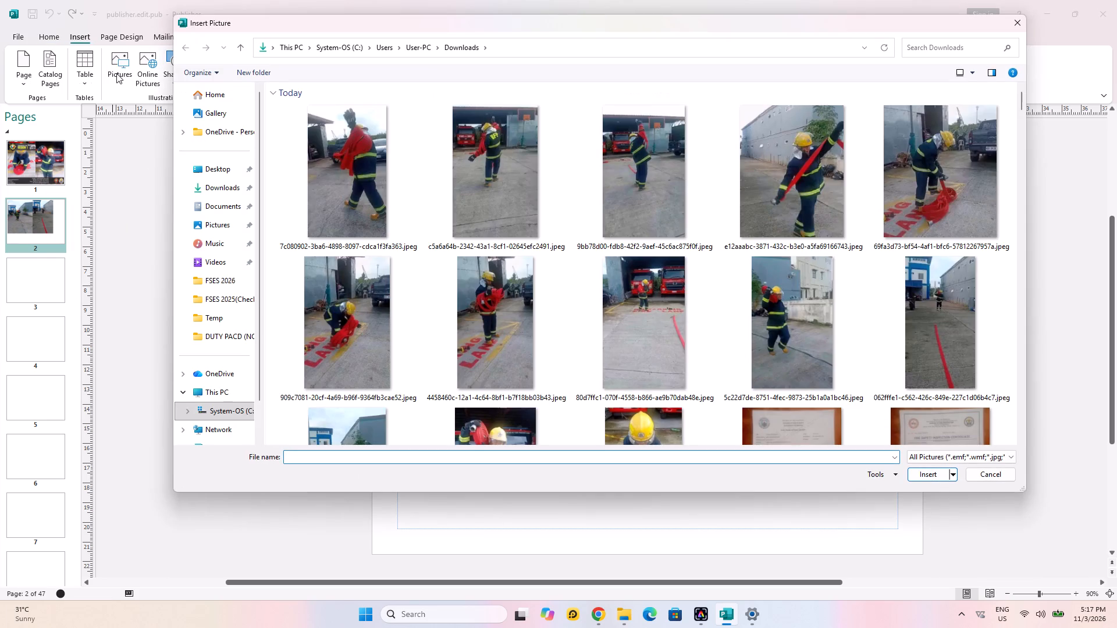
click(802, 363)
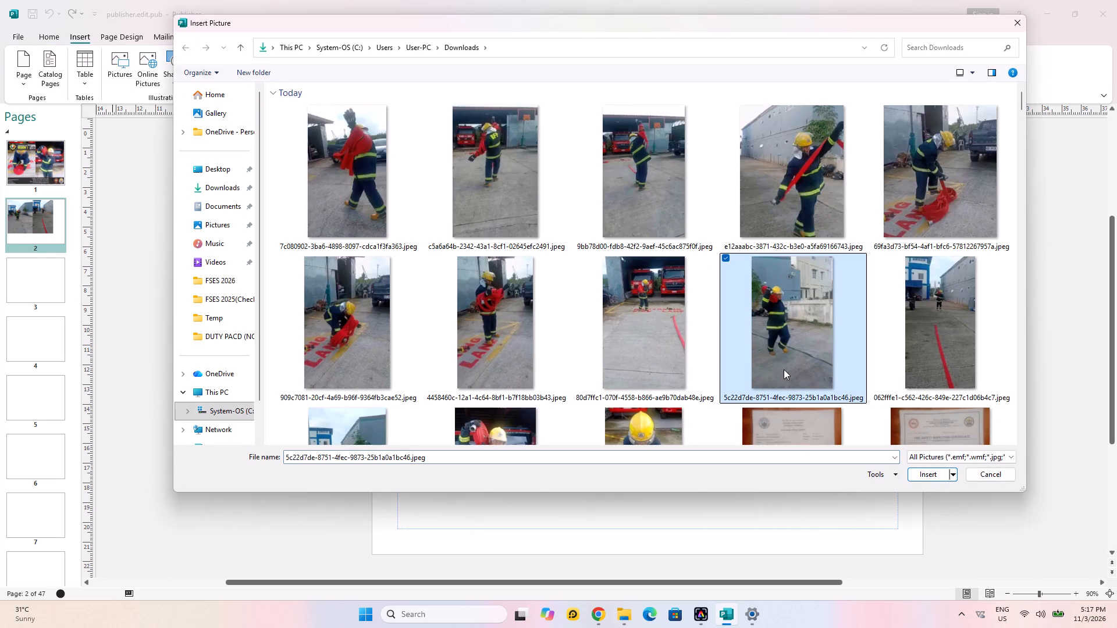
click(931, 475)
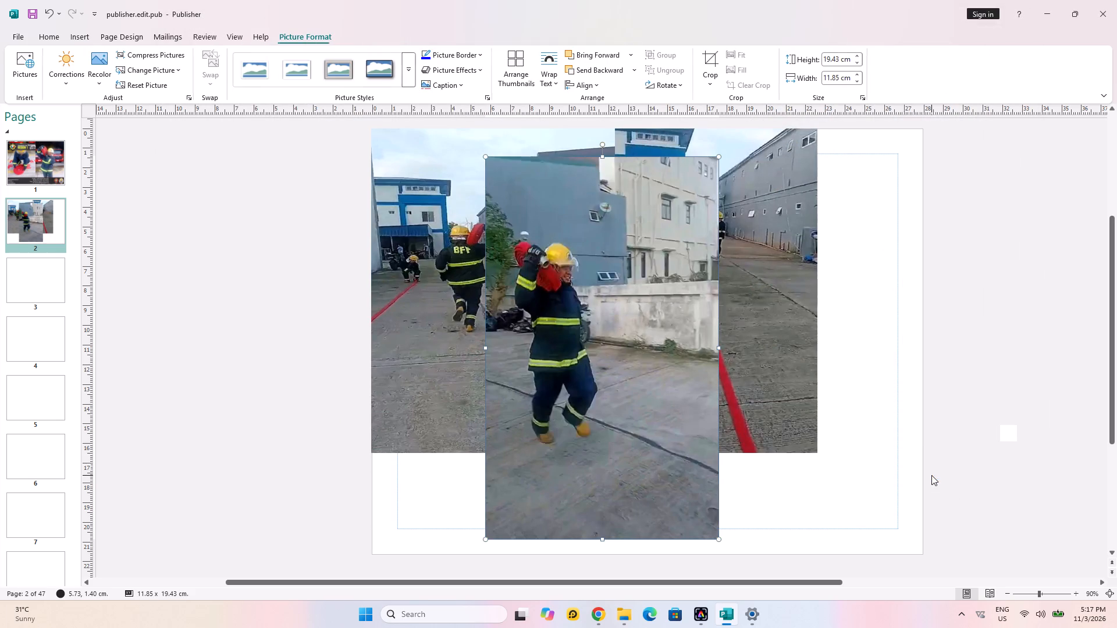
click(673, 437)
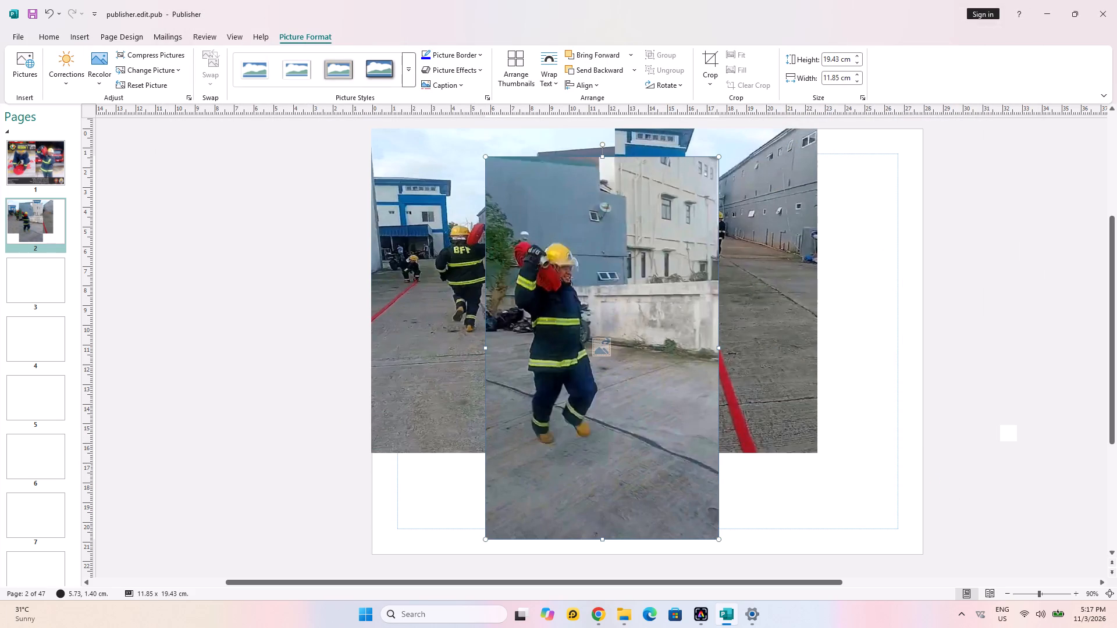
drag(648, 472, 895, 445)
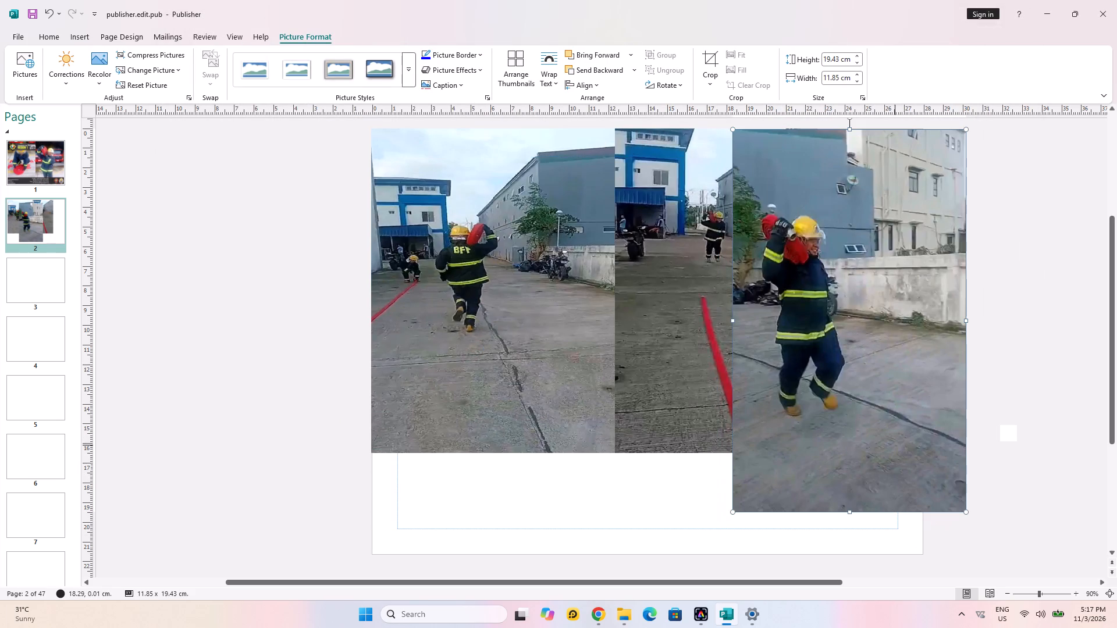
Stretch the leftmost photo to the full page height of about 21.63 cm and narrow it slightly from its right edge.
click(526, 406)
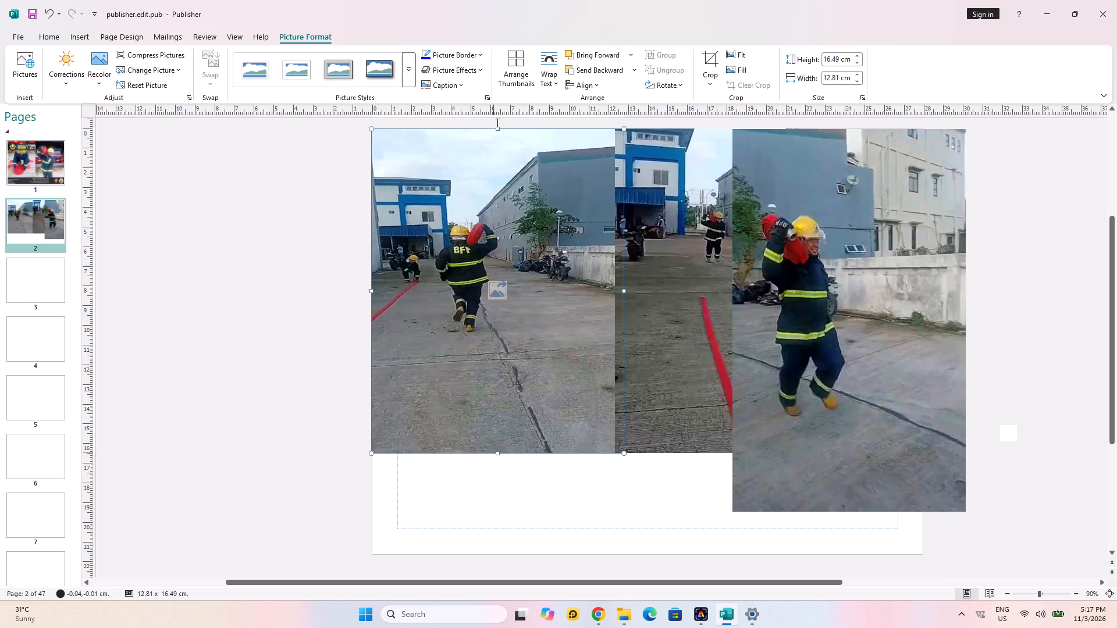
drag(497, 452, 482, 551)
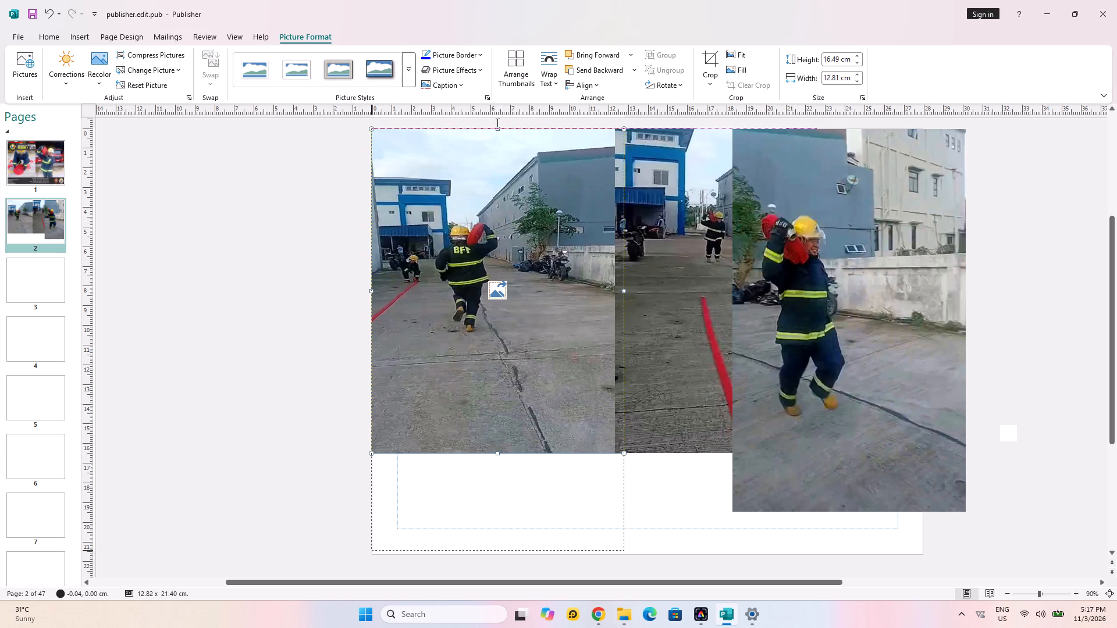
drag(482, 551, 482, 553)
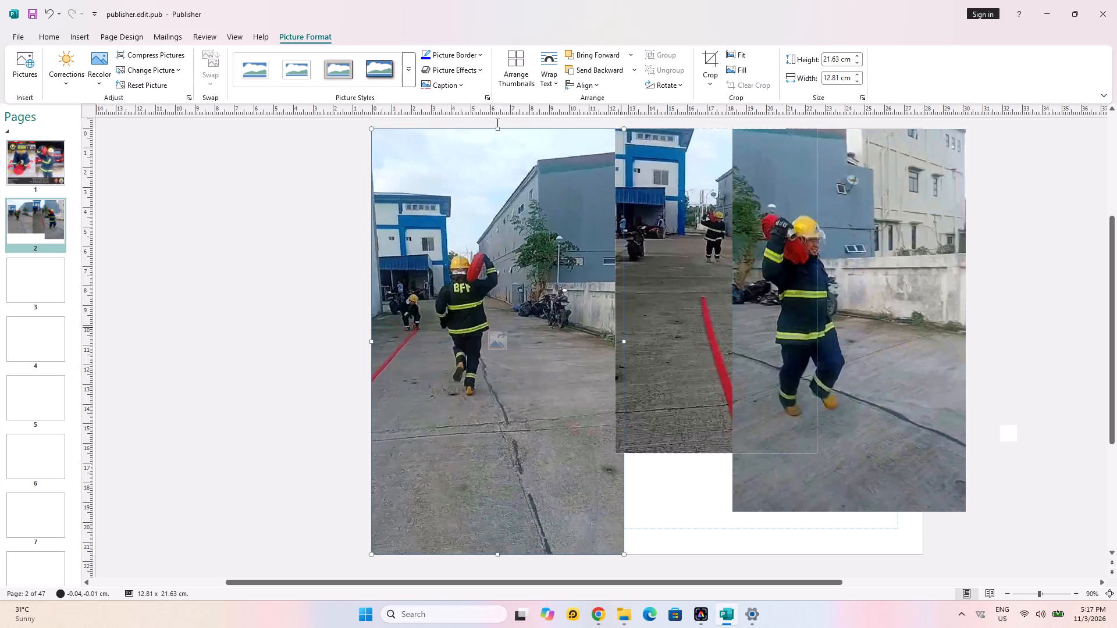
drag(622, 341, 610, 344)
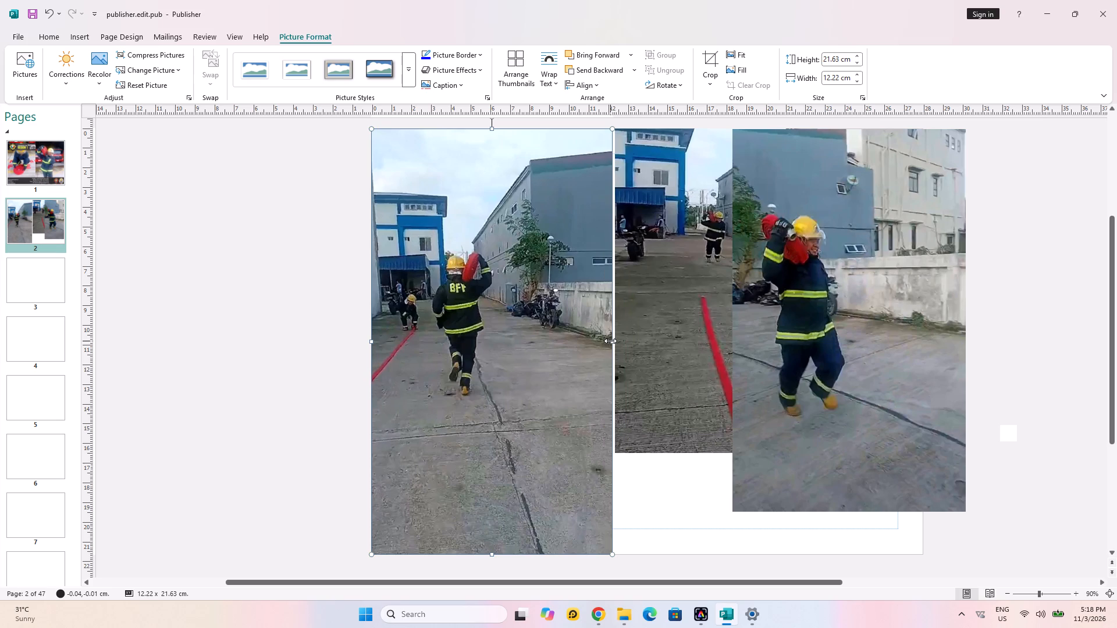
drag(610, 341, 602, 342)
Move the third photo aside to the right and shift the middle photo left so it overlaps the first photo.
click(671, 339)
drag(671, 339, 656, 339)
click(657, 322)
drag(657, 322, 656, 321)
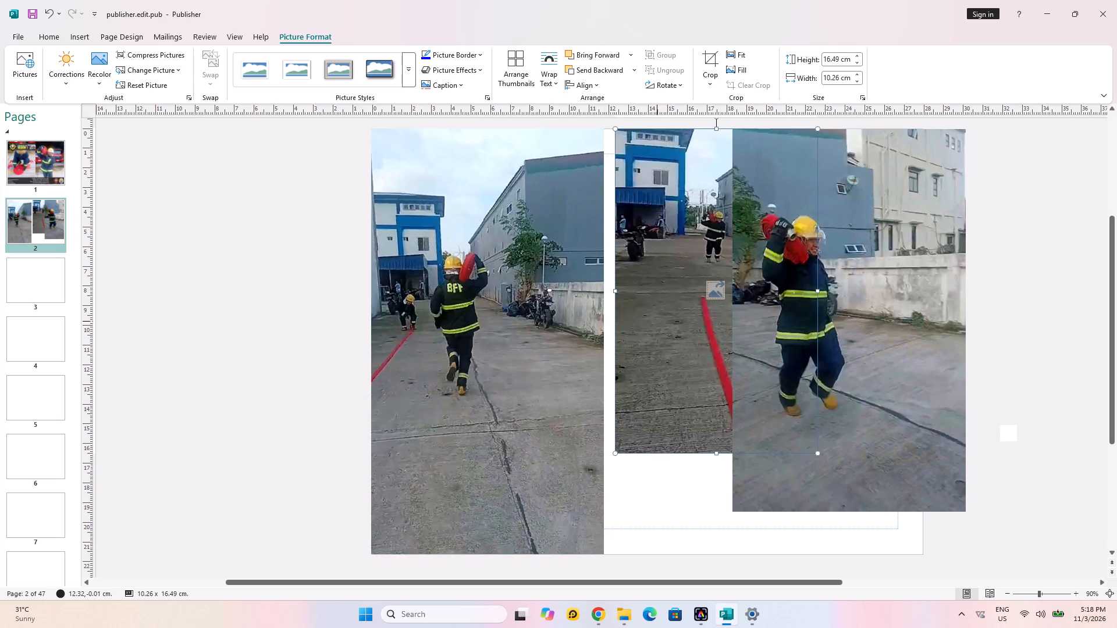
drag(656, 321, 643, 318)
drag(926, 301, 934, 296)
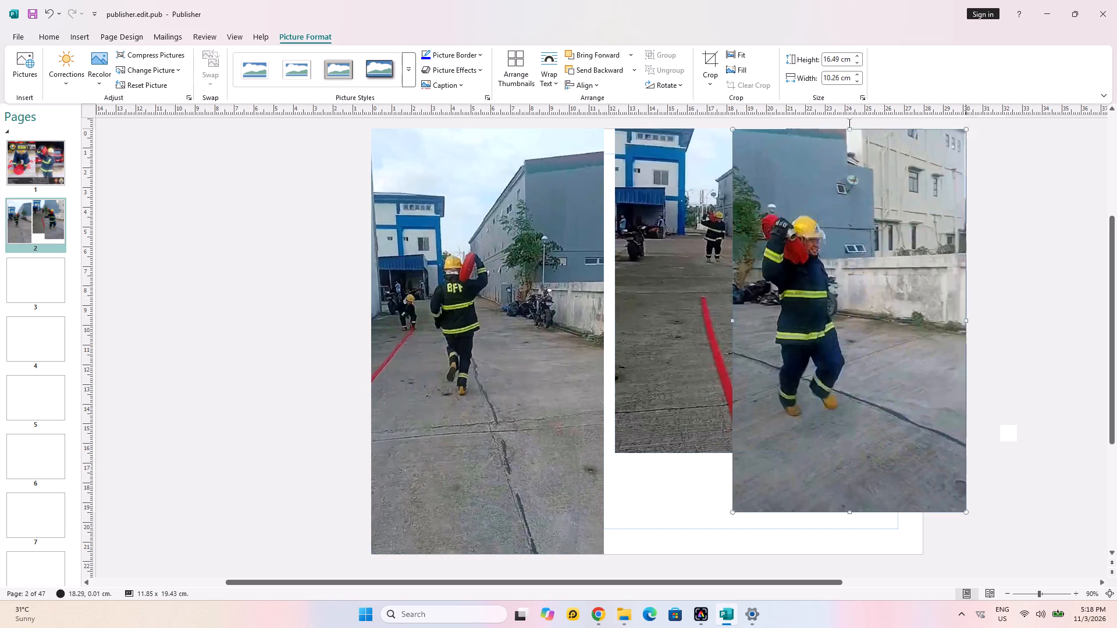
drag(934, 296, 983, 277)
click(669, 304)
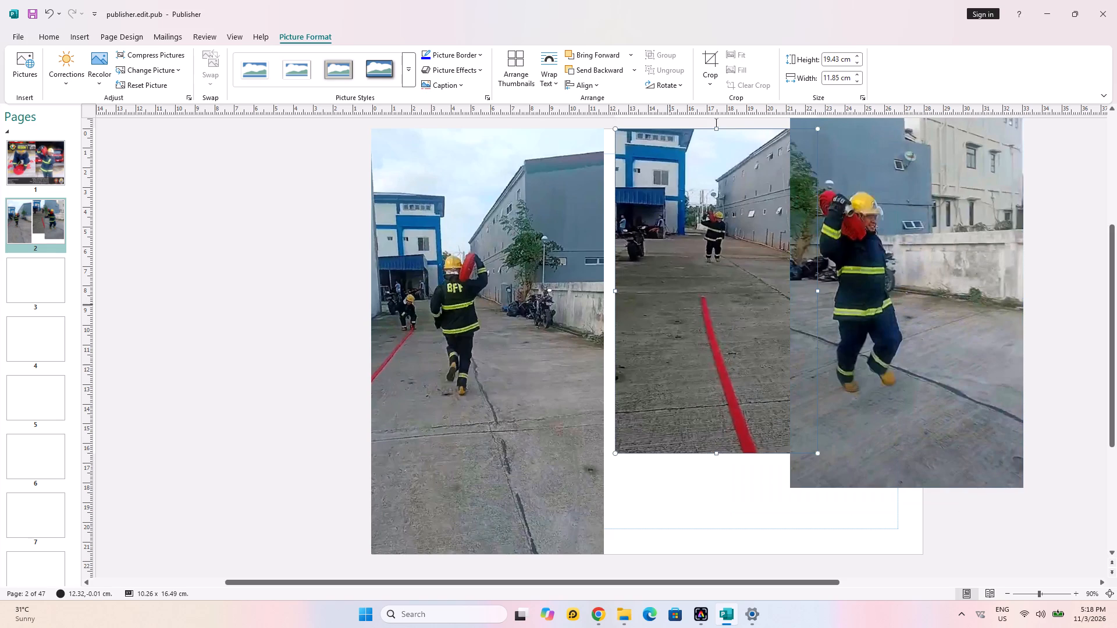
click(672, 304)
click(673, 300)
drag(670, 301, 599, 301)
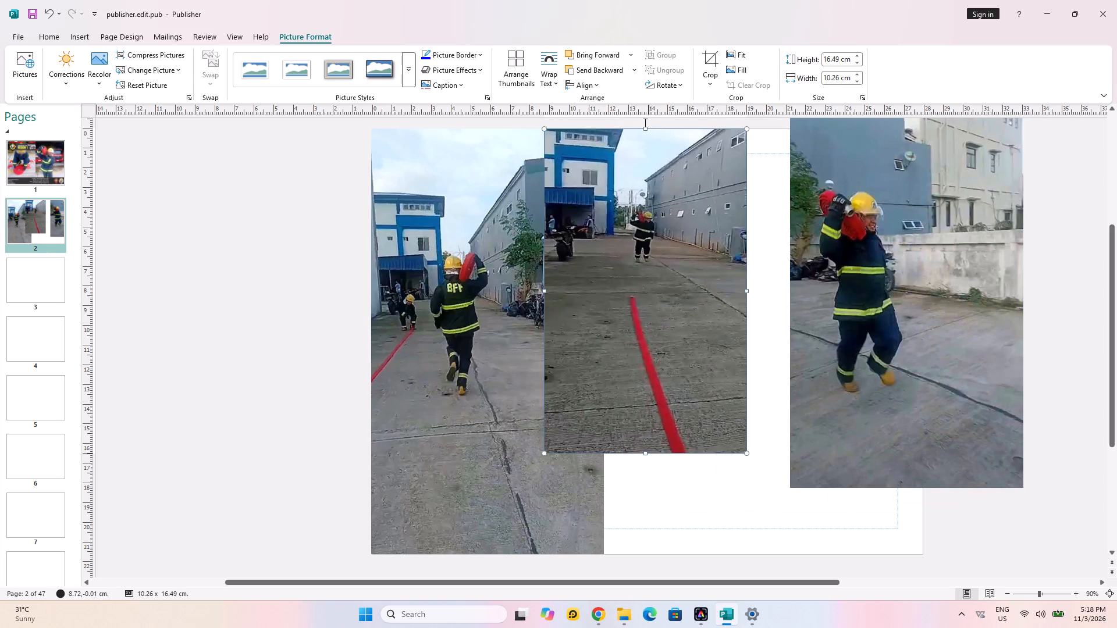
Stretch the middle photo with the red hose line to about 11.66 cm wide by 21.63 cm high, down to the page bottom.
drag(646, 453, 638, 547)
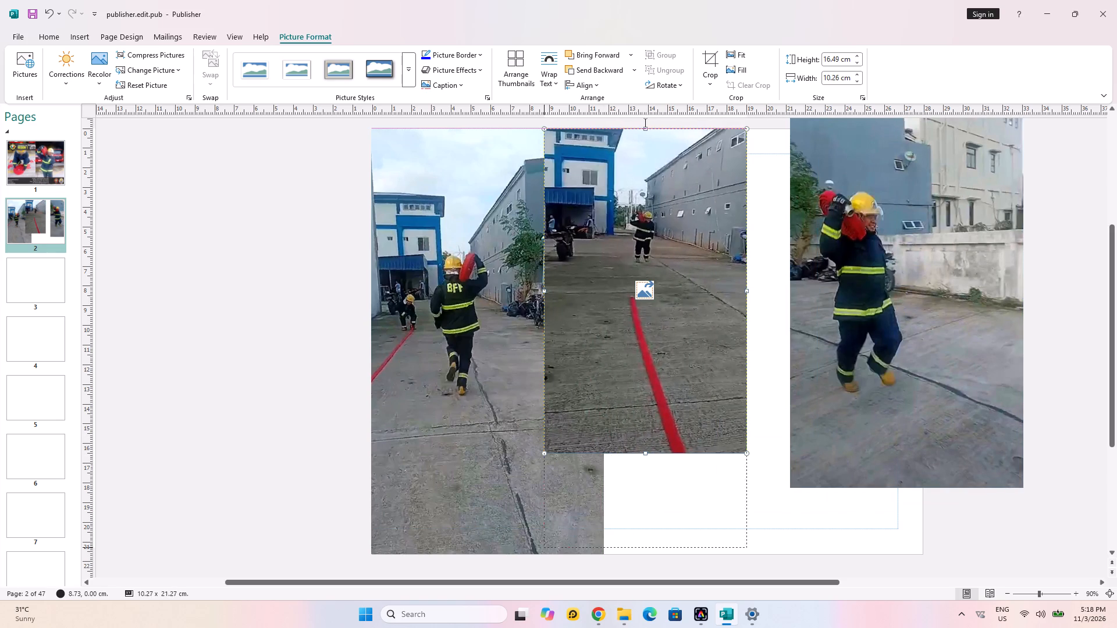
drag(638, 547, 636, 554)
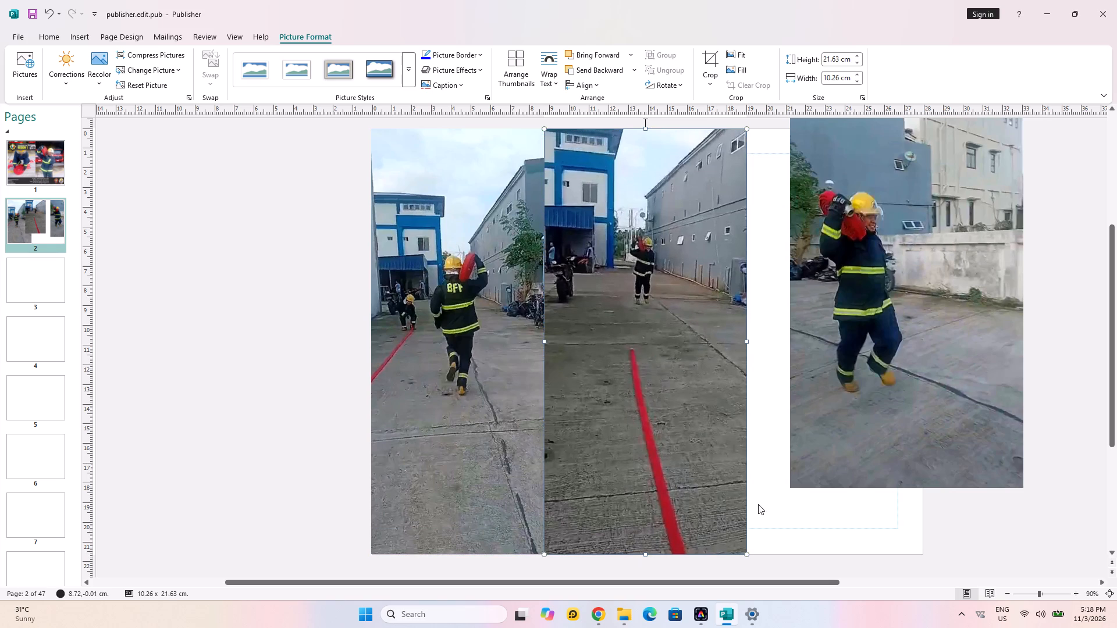
drag(746, 342, 752, 341)
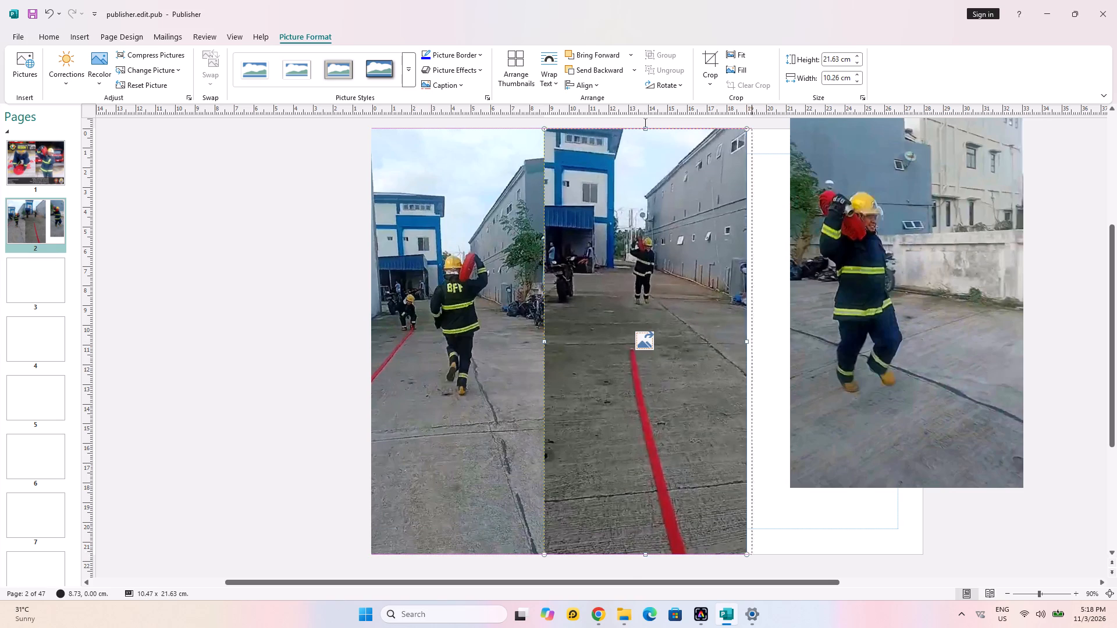
drag(752, 341, 774, 349)
Slide the middle and third photos left in overlapping order until the third photo's right edge meets the page's right edge.
drag(958, 332, 881, 351)
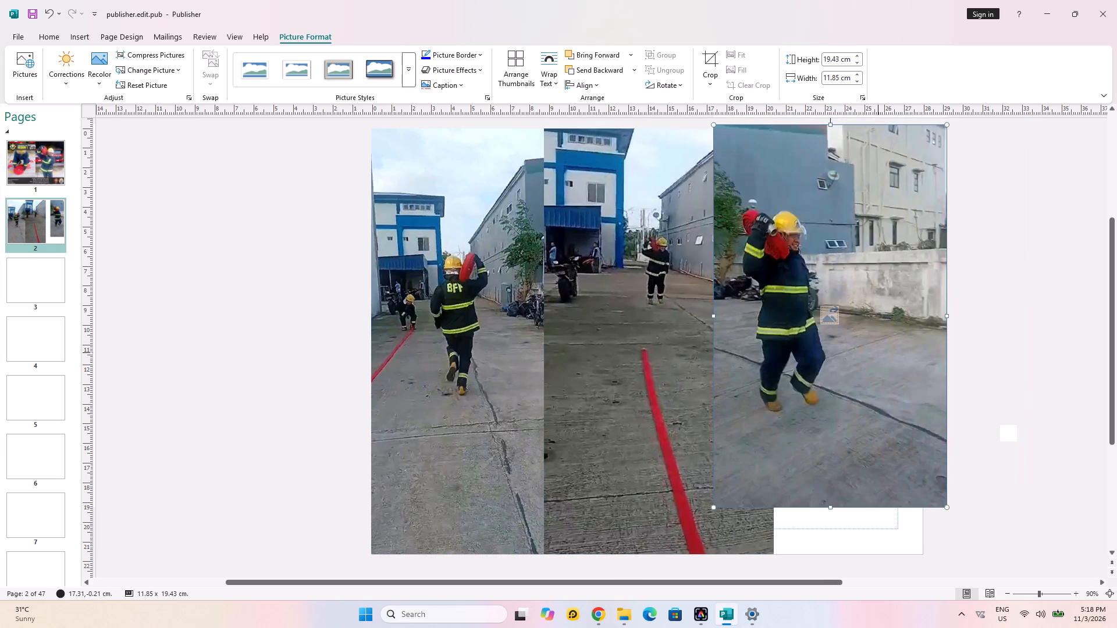
drag(941, 345, 934, 345)
drag(685, 365, 669, 365)
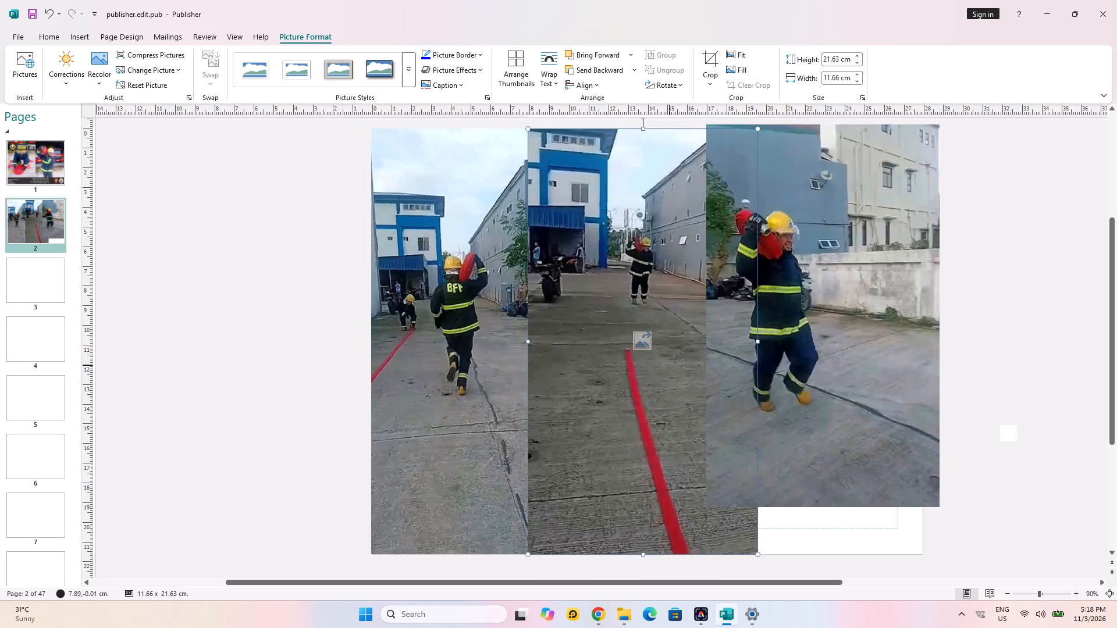
drag(669, 365, 657, 365)
drag(823, 360, 804, 360)
click(865, 384)
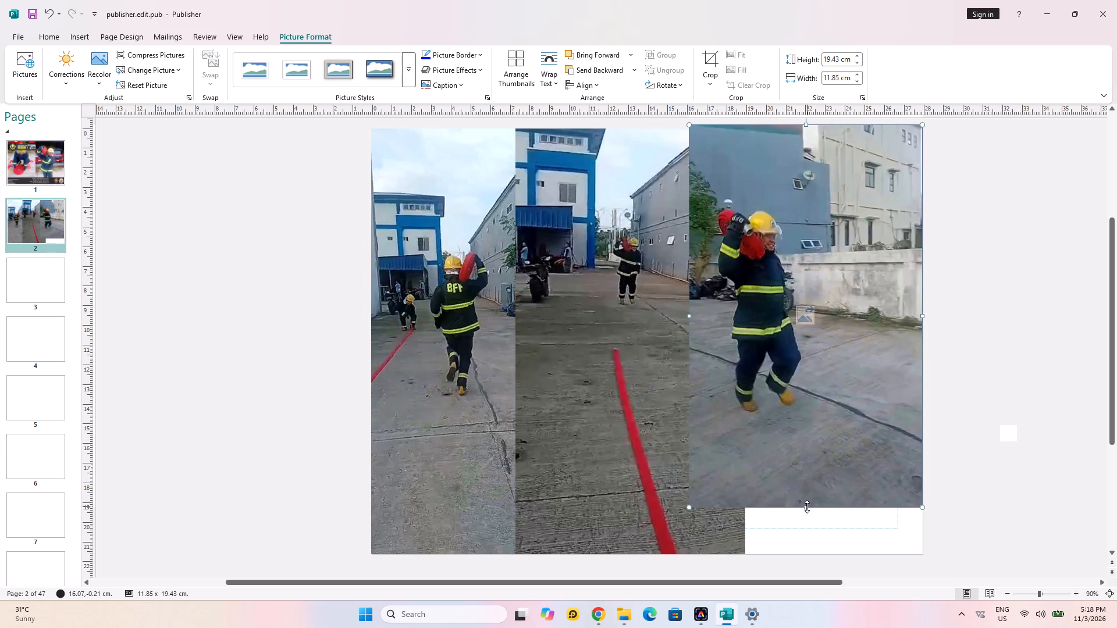
Fit the third photo to the page's top, bottom and right edges, about 11.90 cm wide by 21.63 cm high.
drag(807, 506, 807, 554)
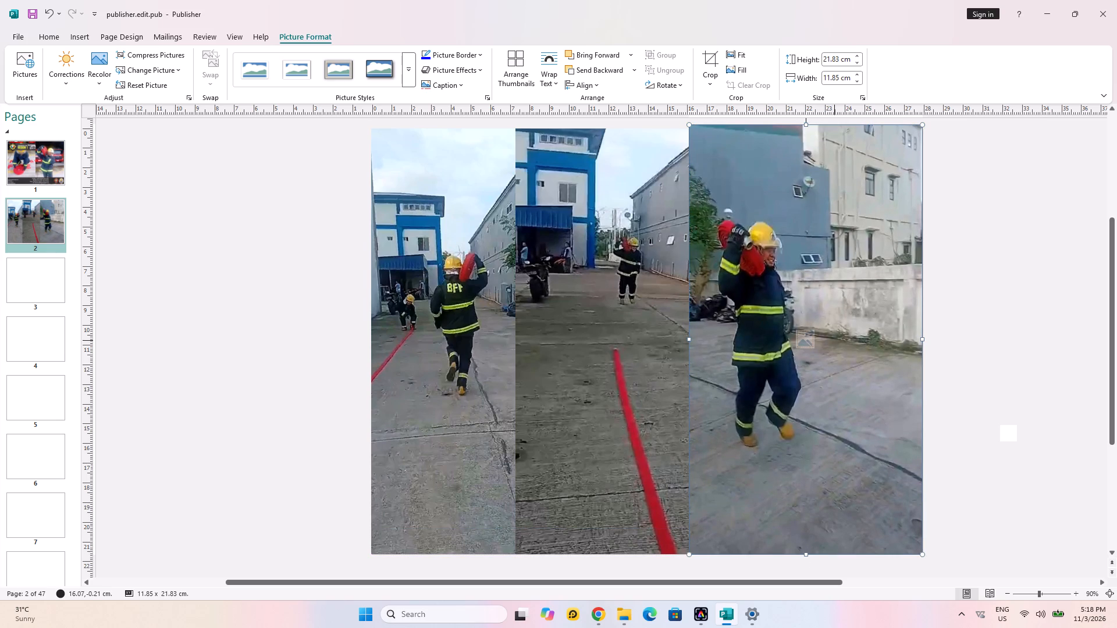
click(807, 125)
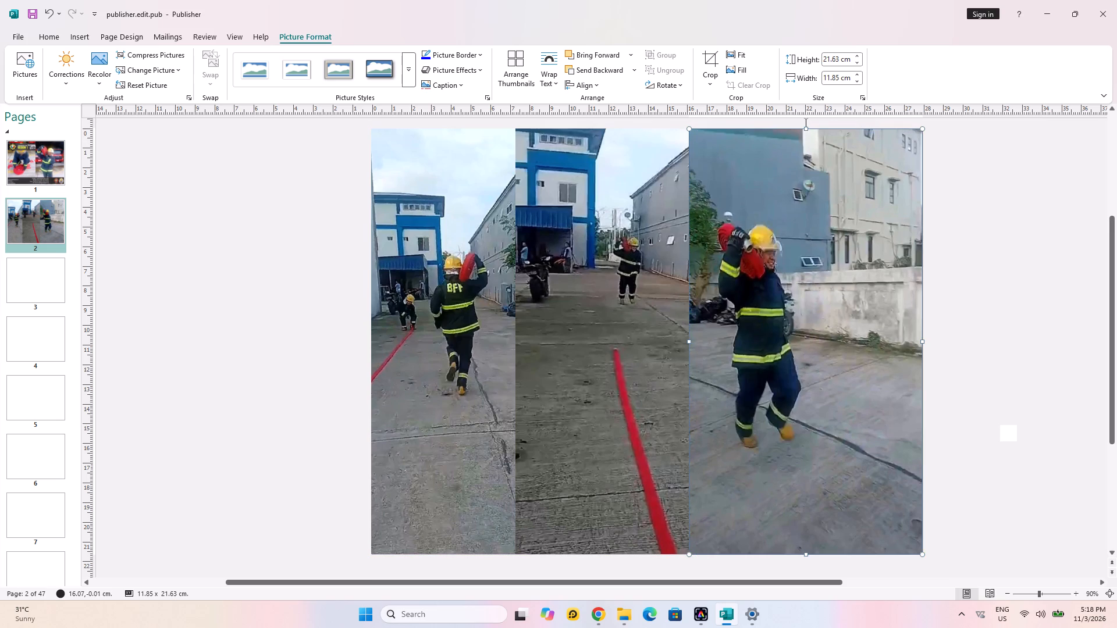
click(985, 198)
click(833, 259)
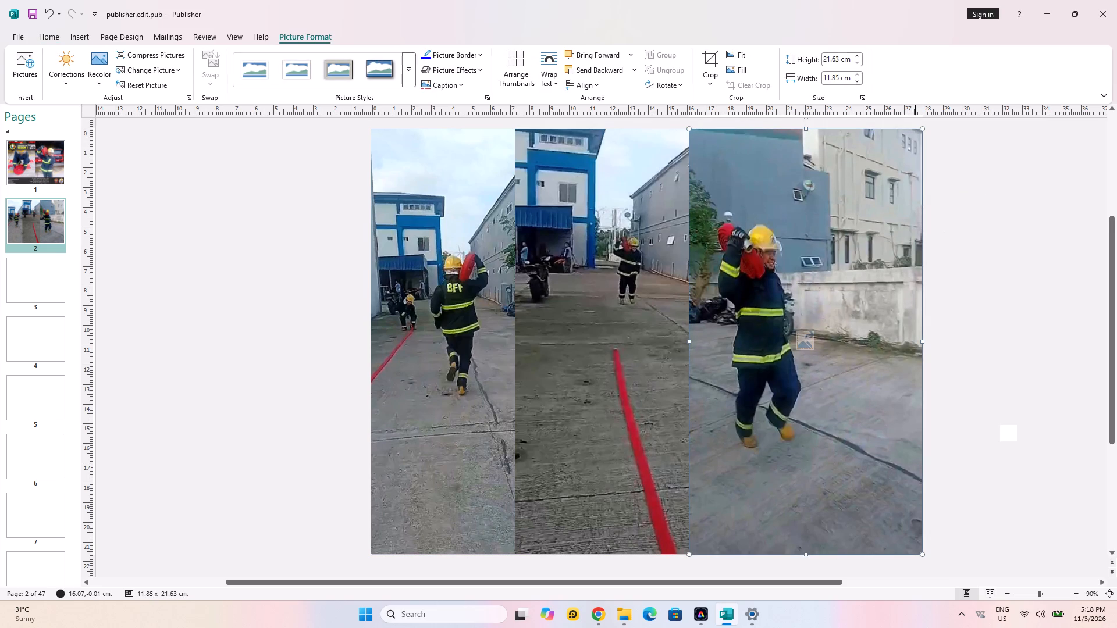
click(922, 342)
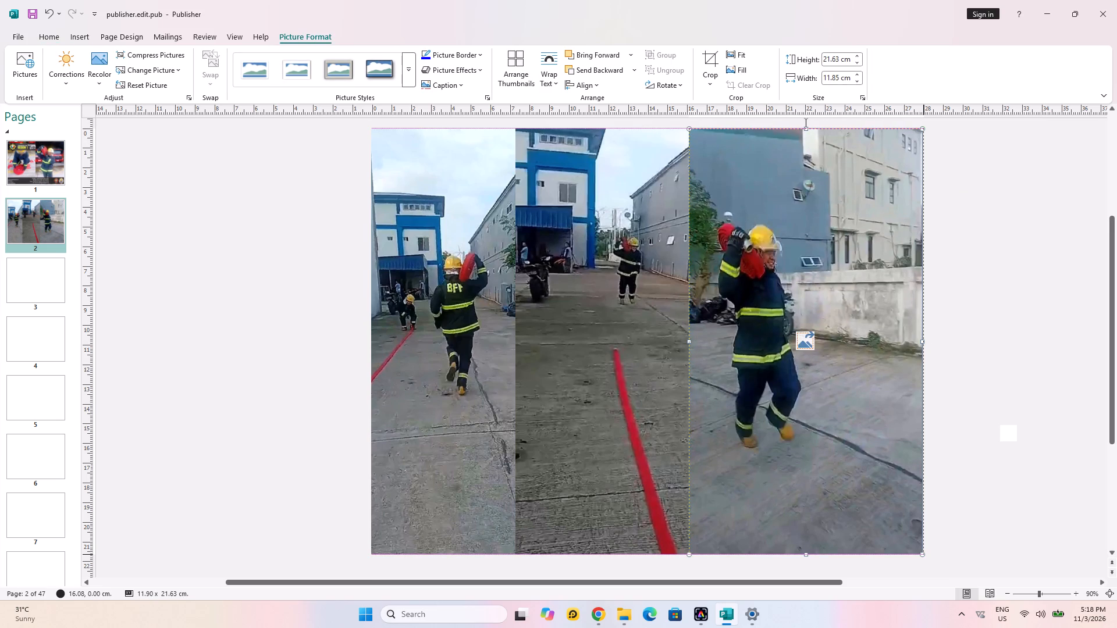
click(964, 340)
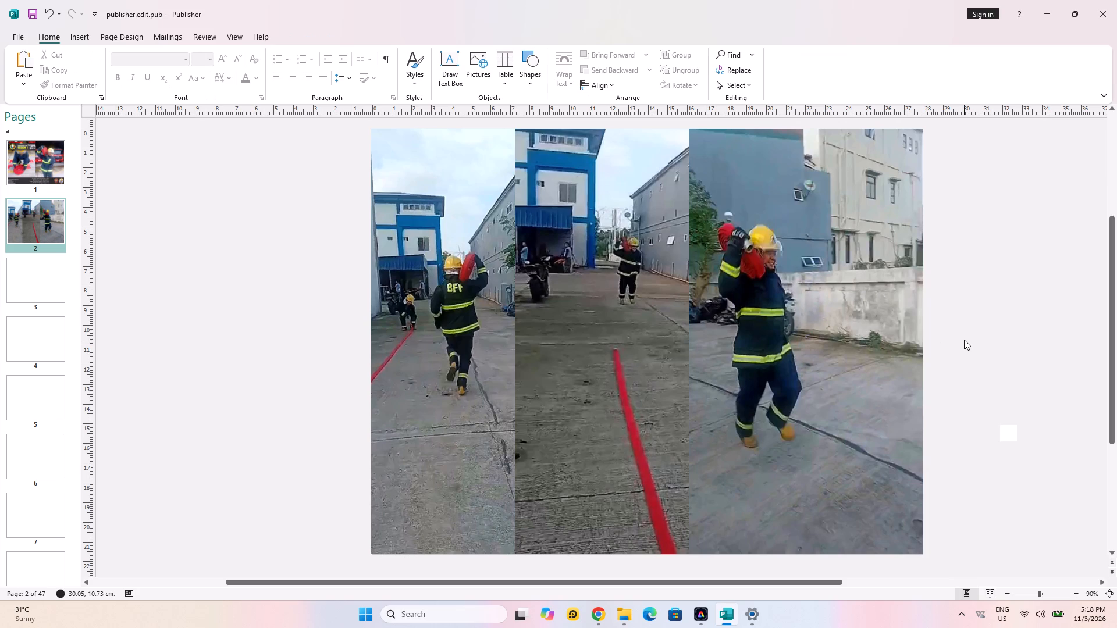
Paste the copied Burgos Fire Station footer banner onto page 2.
click(312, 323)
key(ctrl+v)
Copy the Bureau of Fire Protection Region 1 header from page 1 and paste it onto page 2.
click(54, 162)
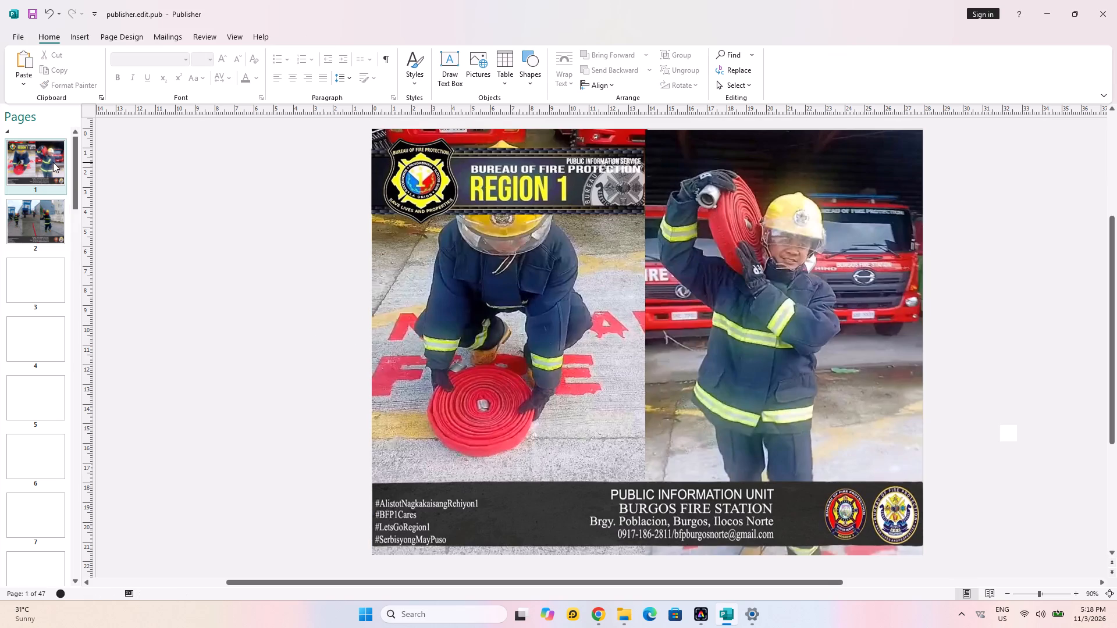
click(478, 204)
key(ctrl+c)
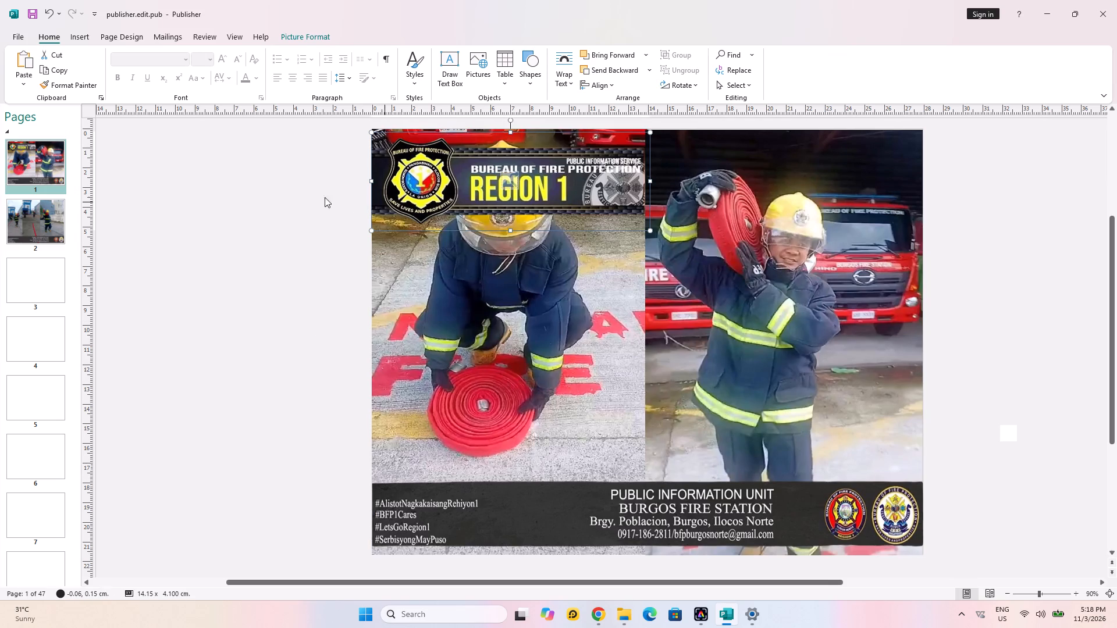
click(44, 231)
click(225, 294)
key(ctrl+v)
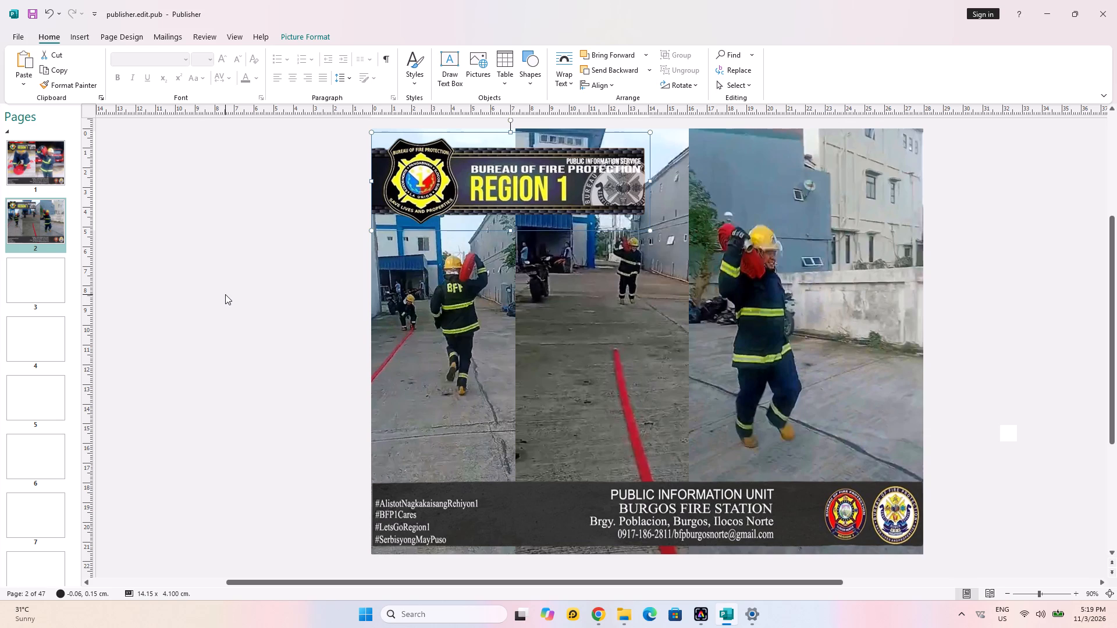
click(227, 348)
Insert 80d7ffc1-070f-4558-b866-ae9b70dab48e.jpeg from the Downloads folder onto blank page 3.
click(32, 288)
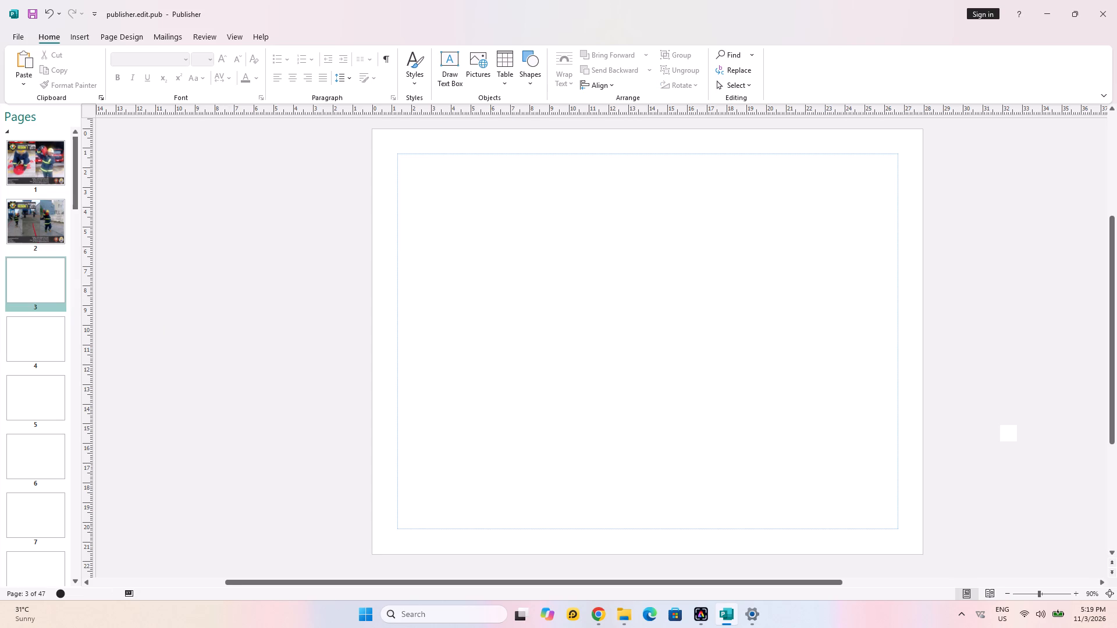
click(84, 35)
click(131, 80)
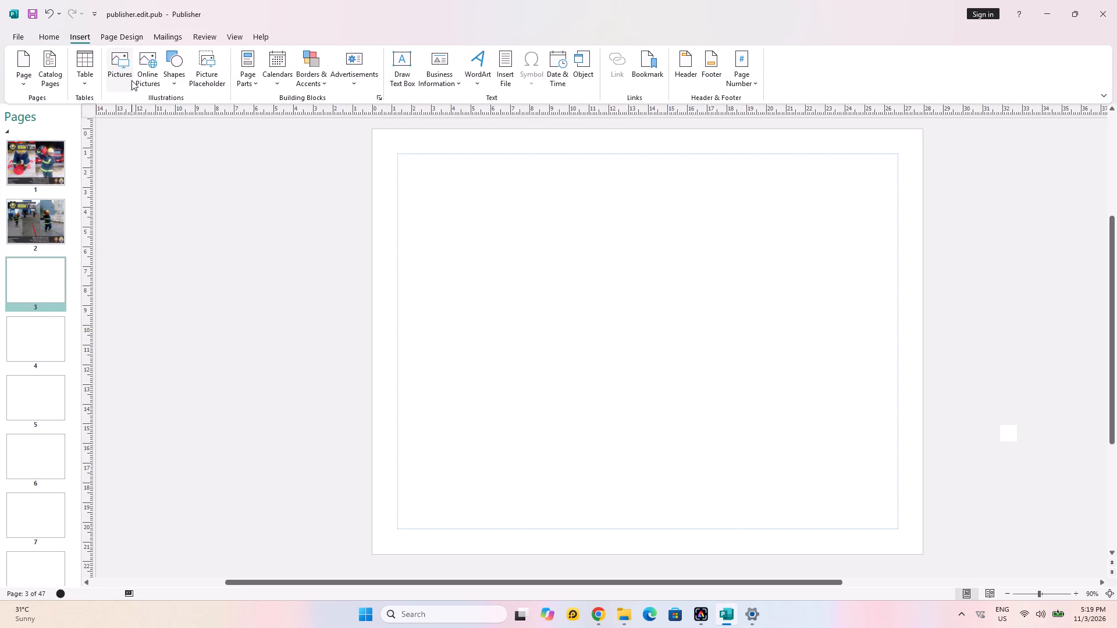
click(217, 184)
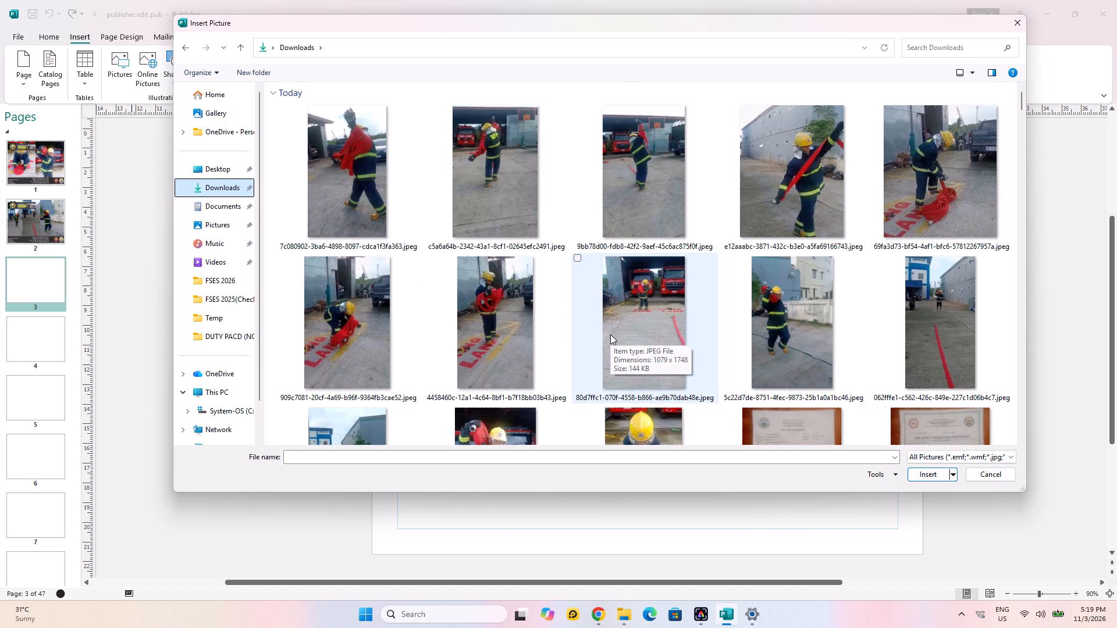
click(617, 317)
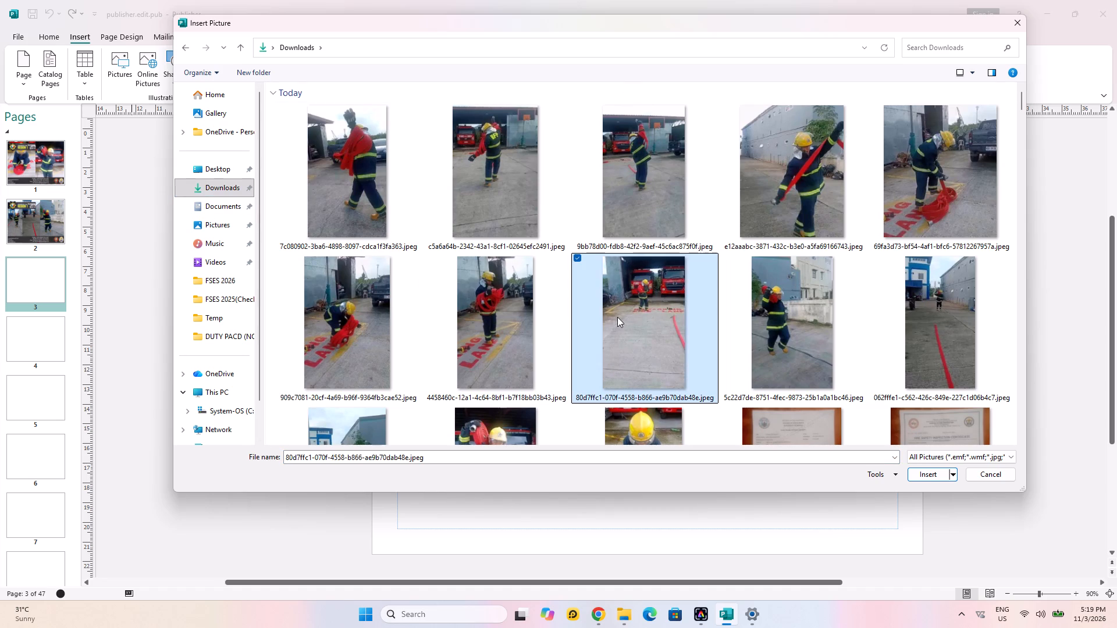
click(942, 476)
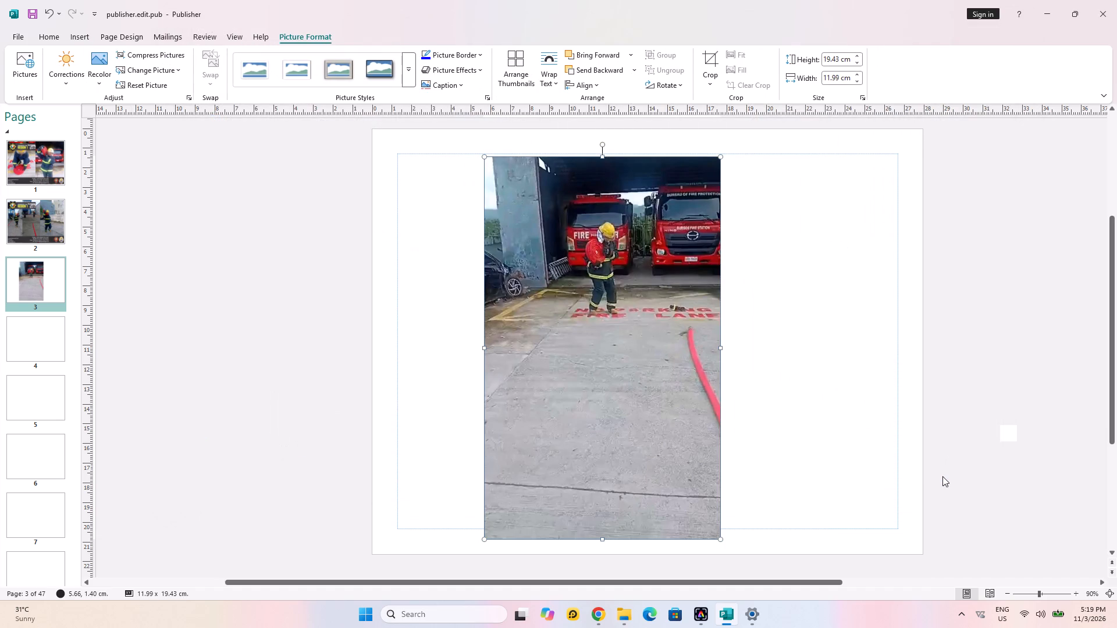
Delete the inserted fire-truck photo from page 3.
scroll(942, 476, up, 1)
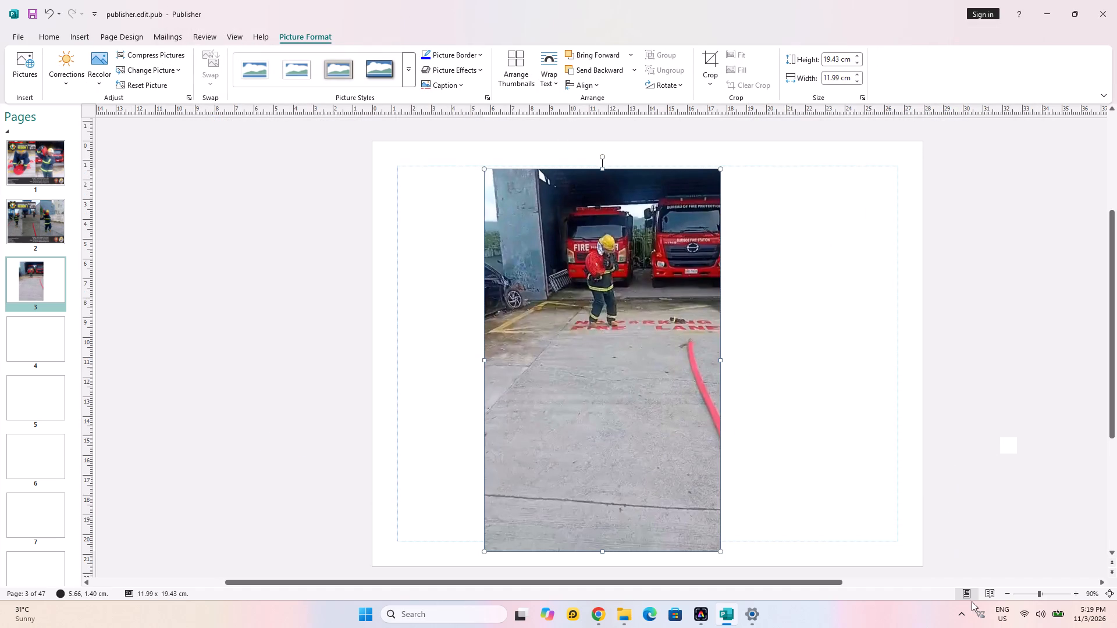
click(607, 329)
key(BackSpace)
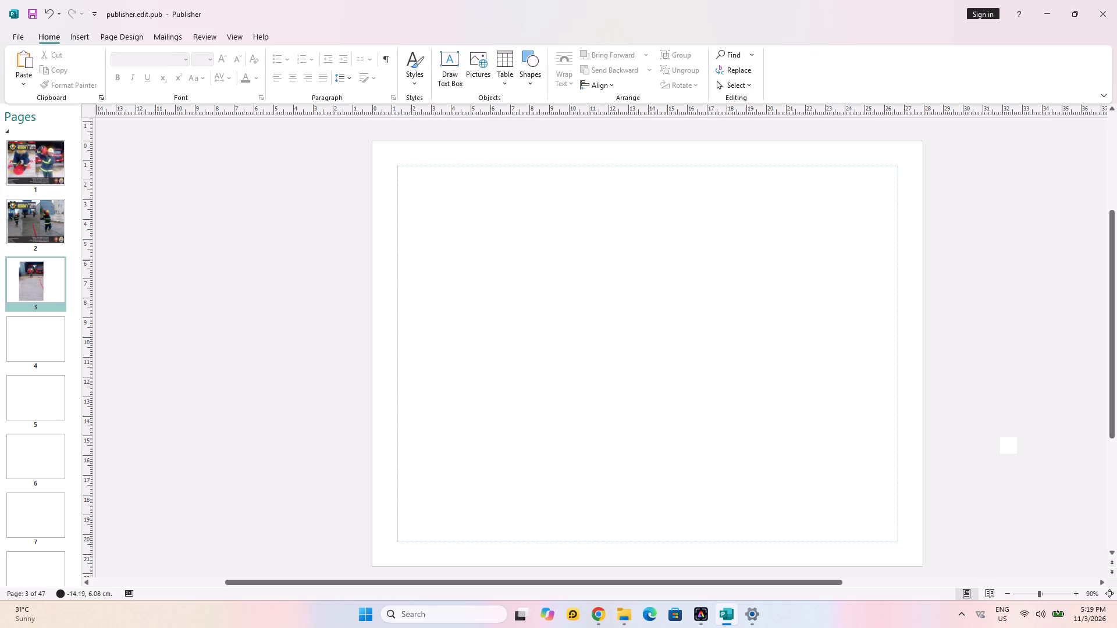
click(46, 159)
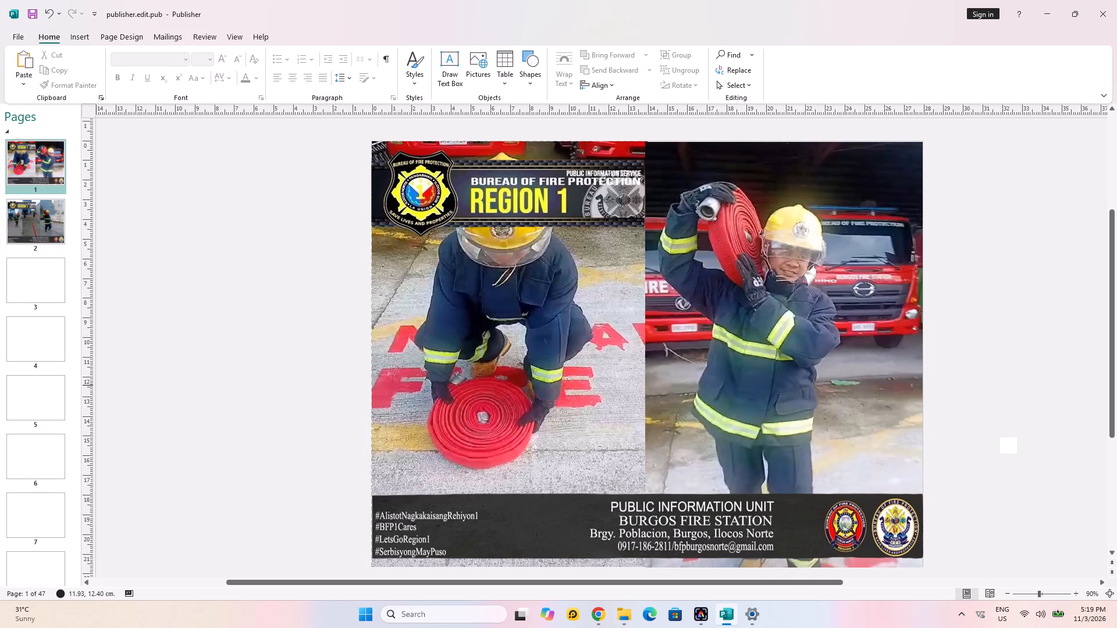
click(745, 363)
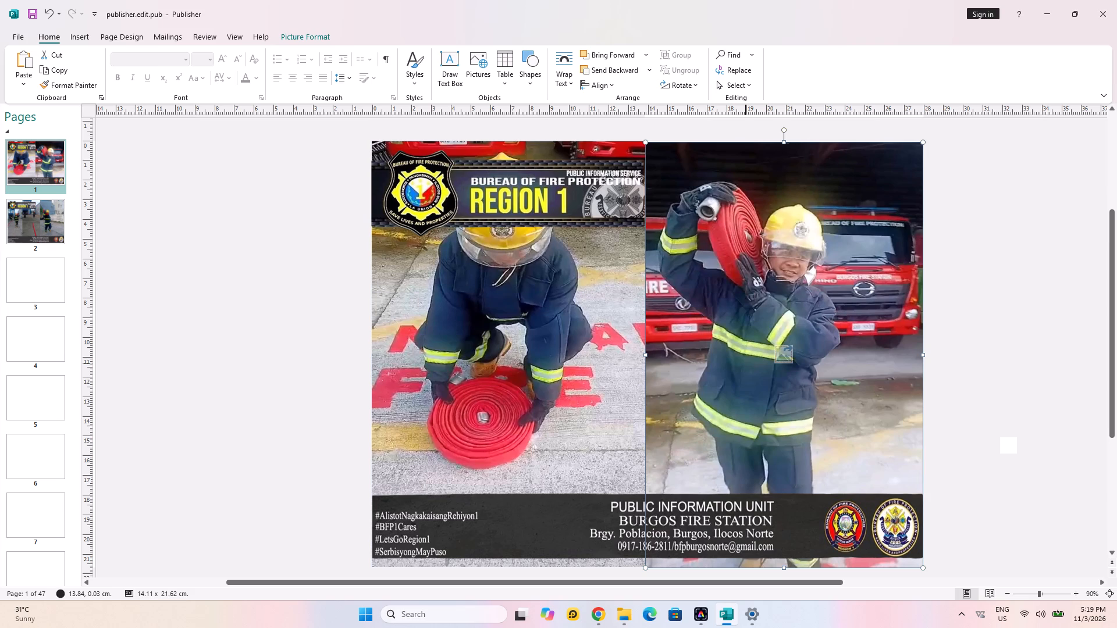
Insert 80d7ffc1-070f-4558-b866-ae9b70dab48e.jpeg from the Downloads folder onto blank page 3.
click(35, 273)
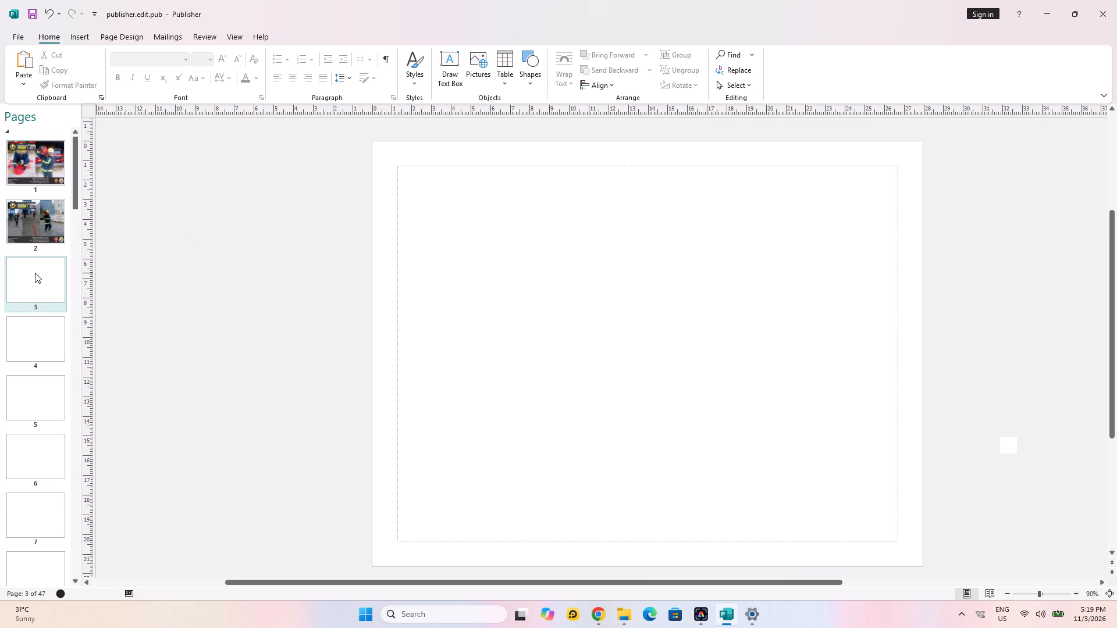
click(82, 41)
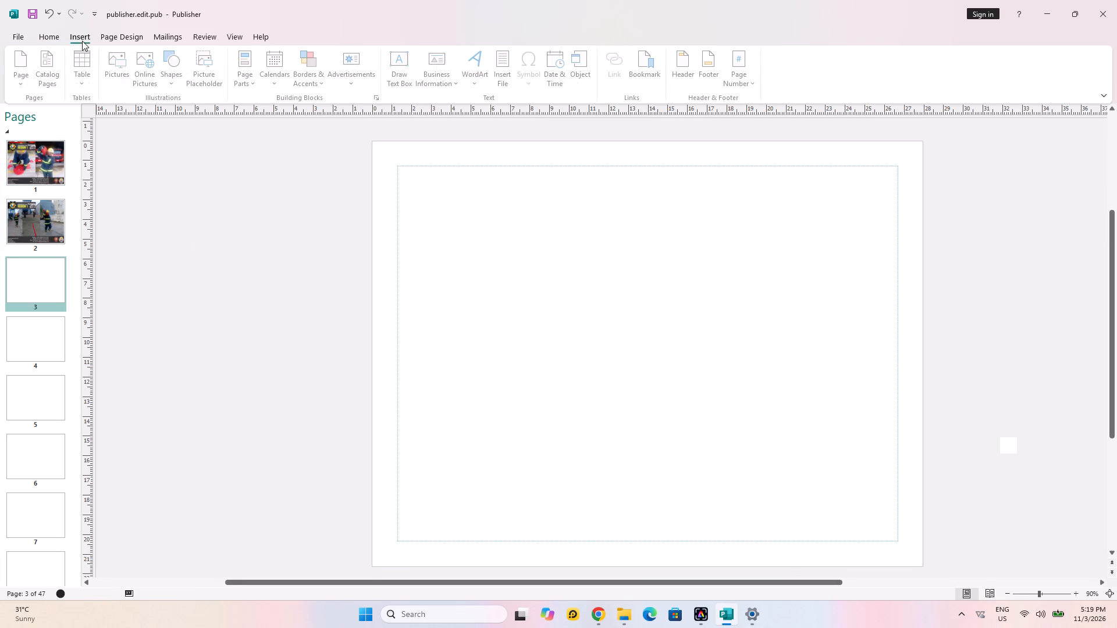
click(129, 67)
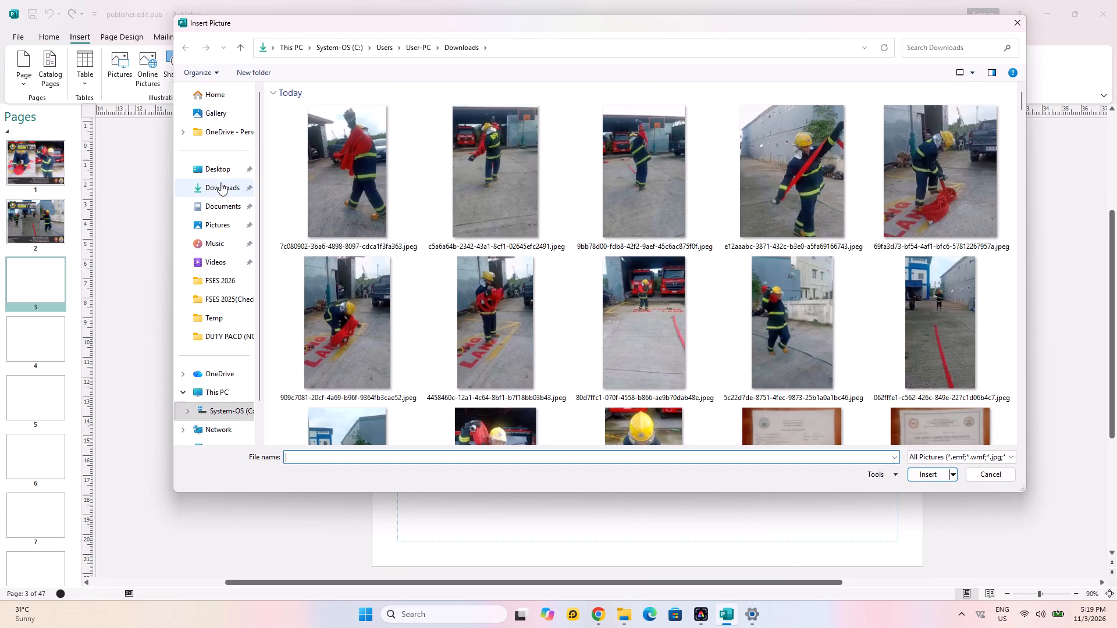
click(220, 183)
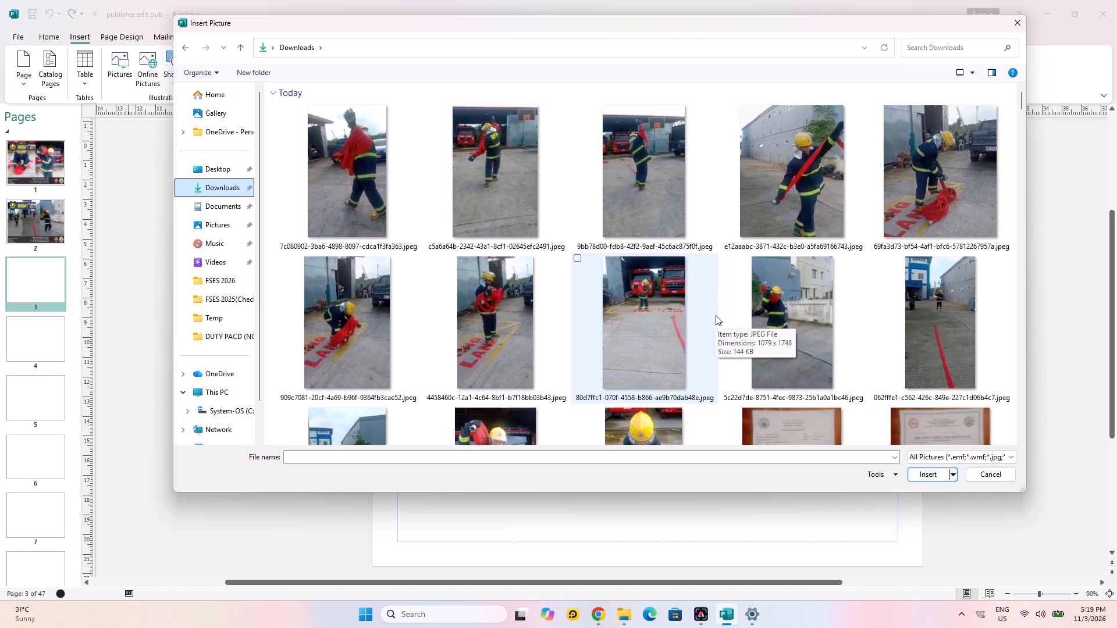
click(660, 294)
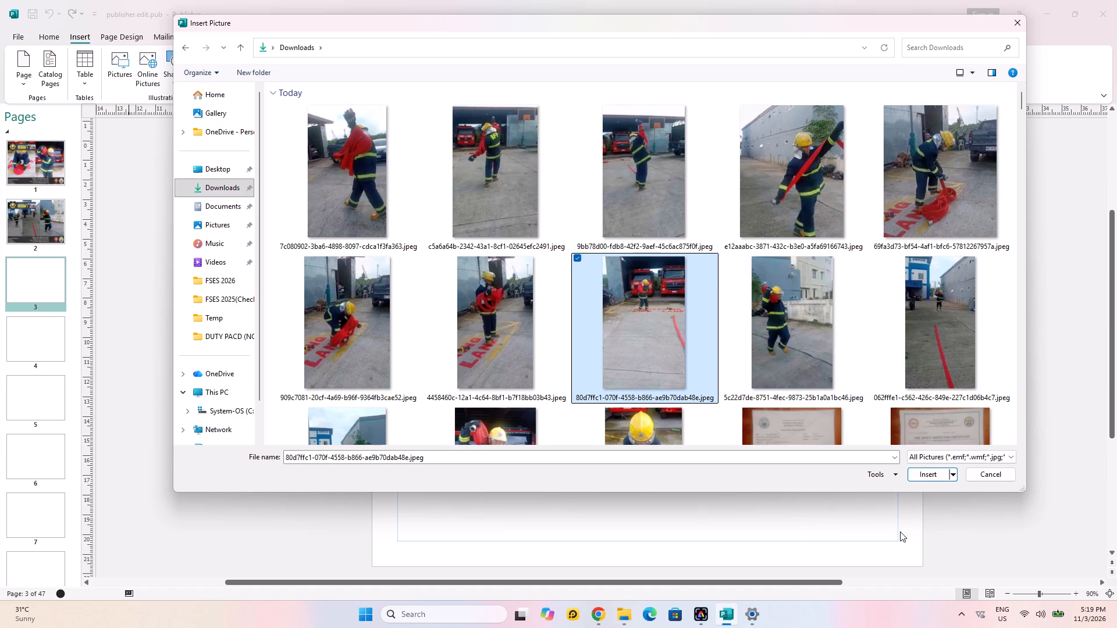
click(912, 477)
Move the photo to page 3's top-left corner and stretch it to the top, bottom and left edges, about 12.11 cm wide by 21.68 cm high.
drag(655, 435, 550, 421)
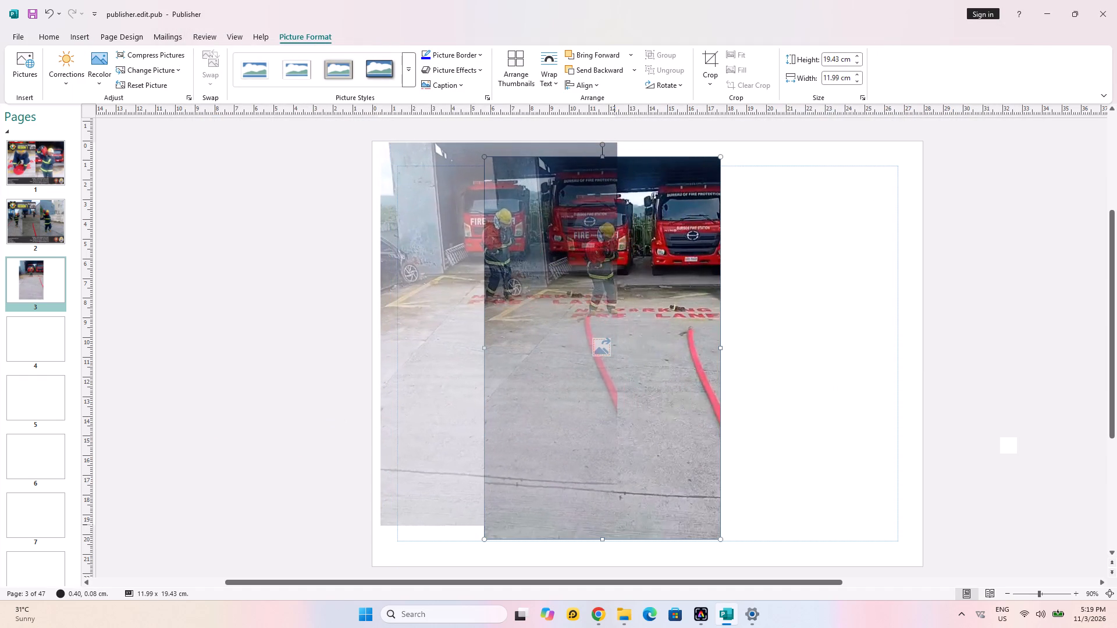
drag(550, 421, 545, 421)
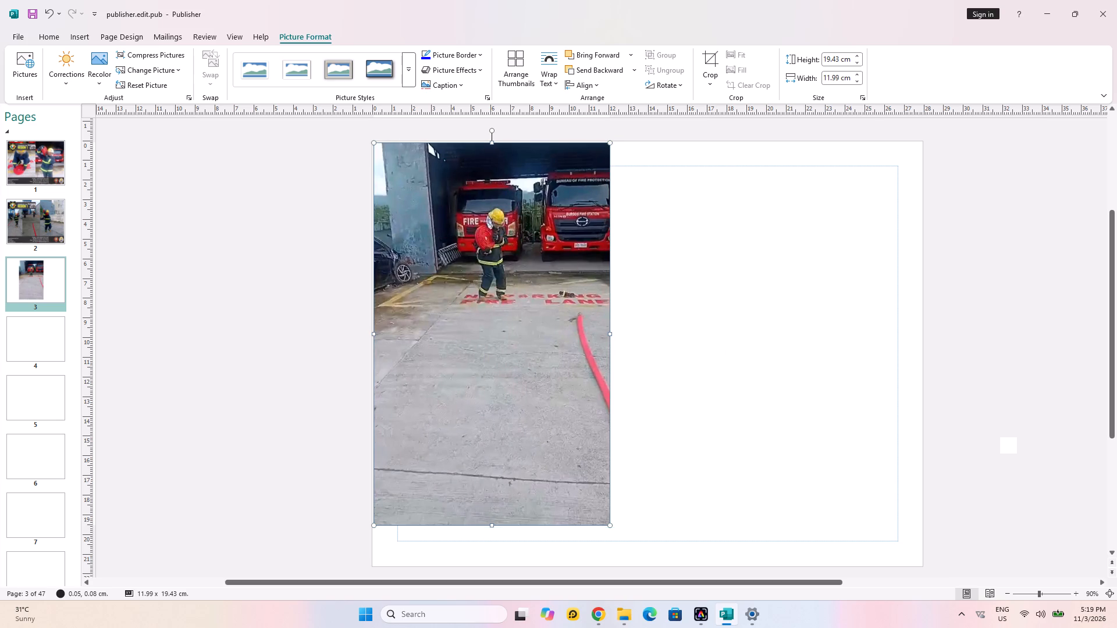
click(492, 142)
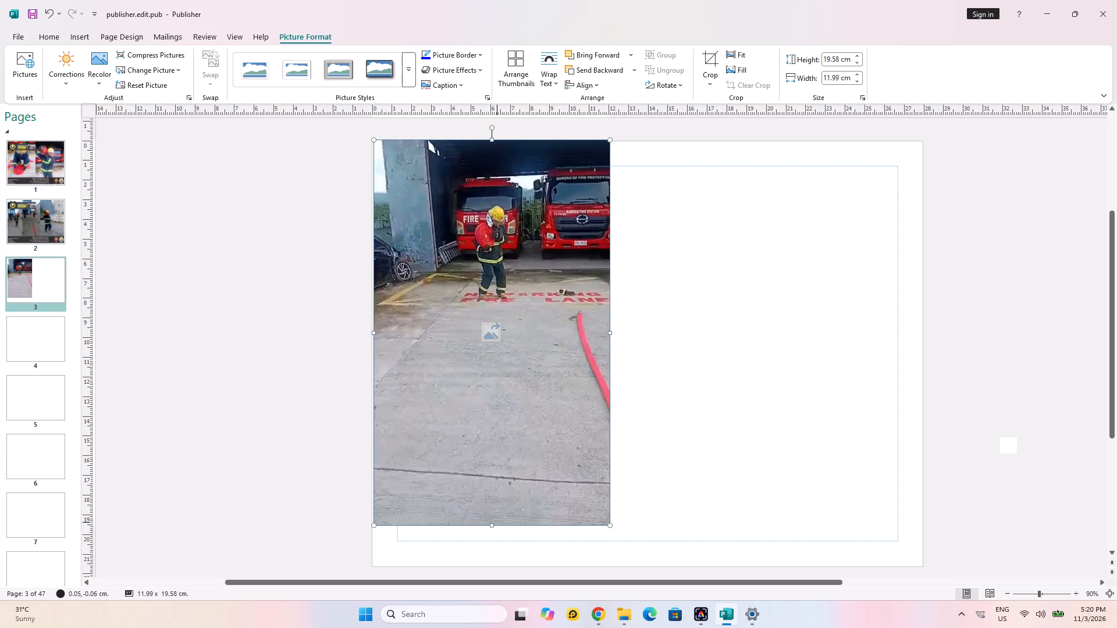
drag(493, 526, 484, 556)
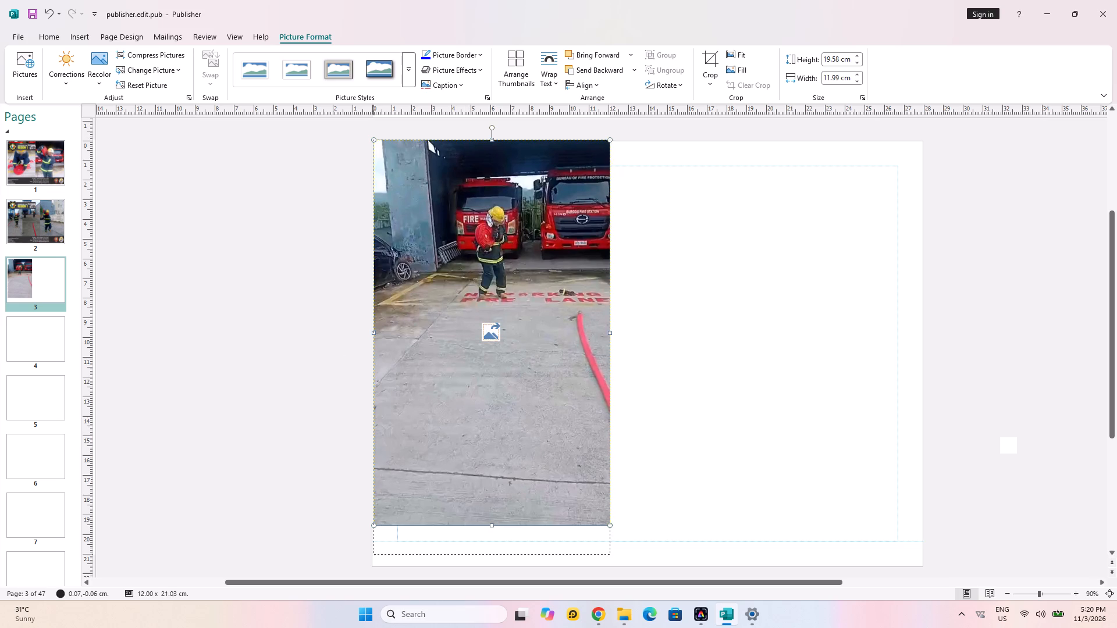
drag(484, 556, 480, 567)
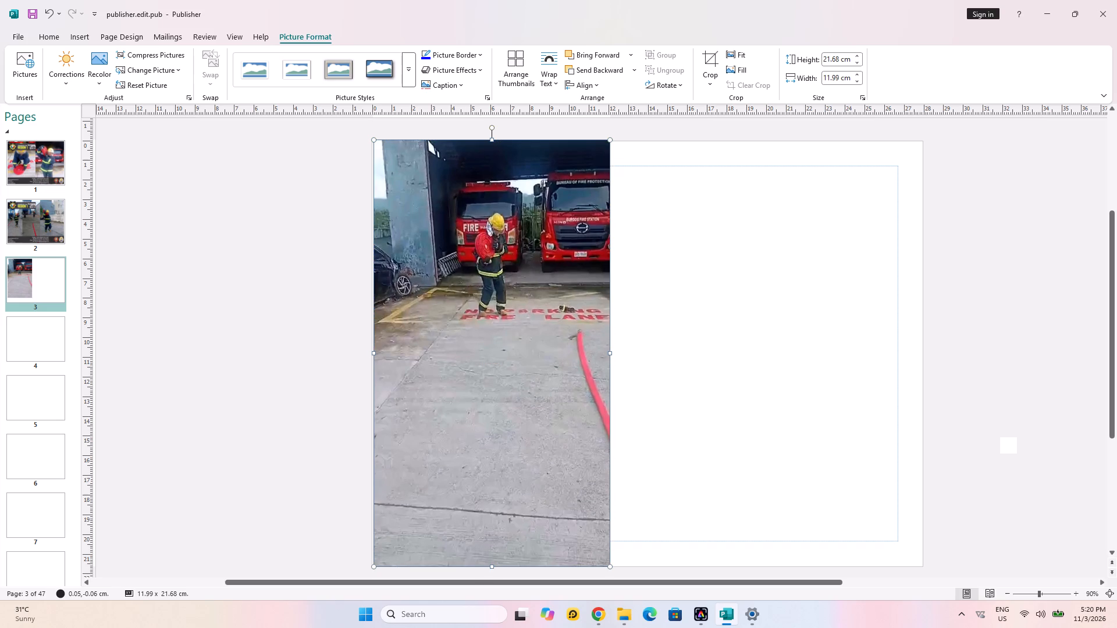
click(375, 354)
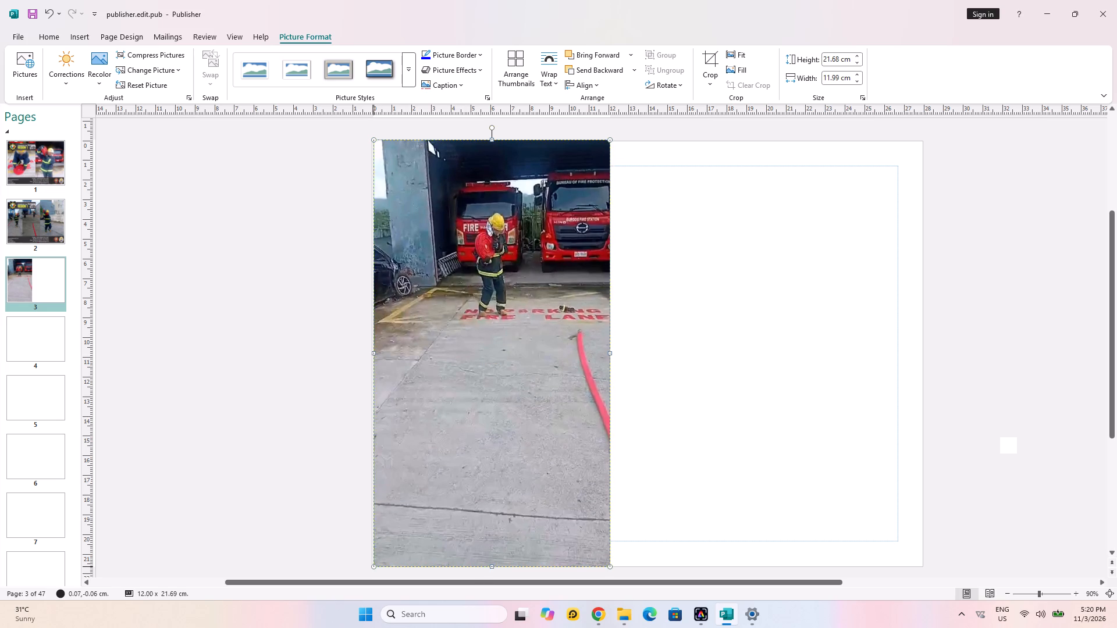
click(280, 359)
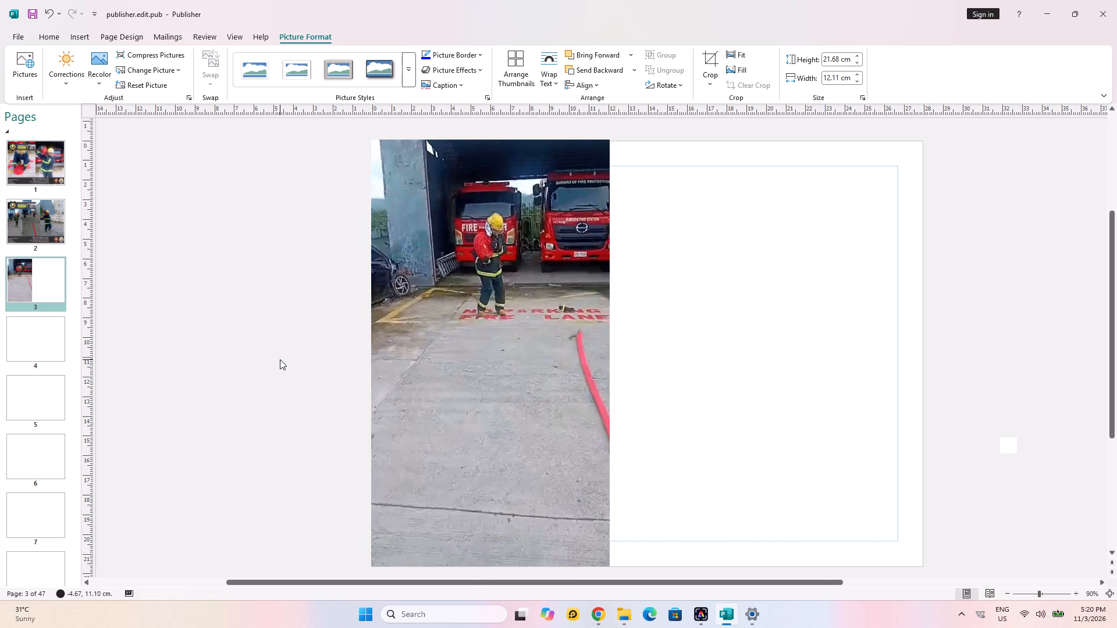
click(568, 361)
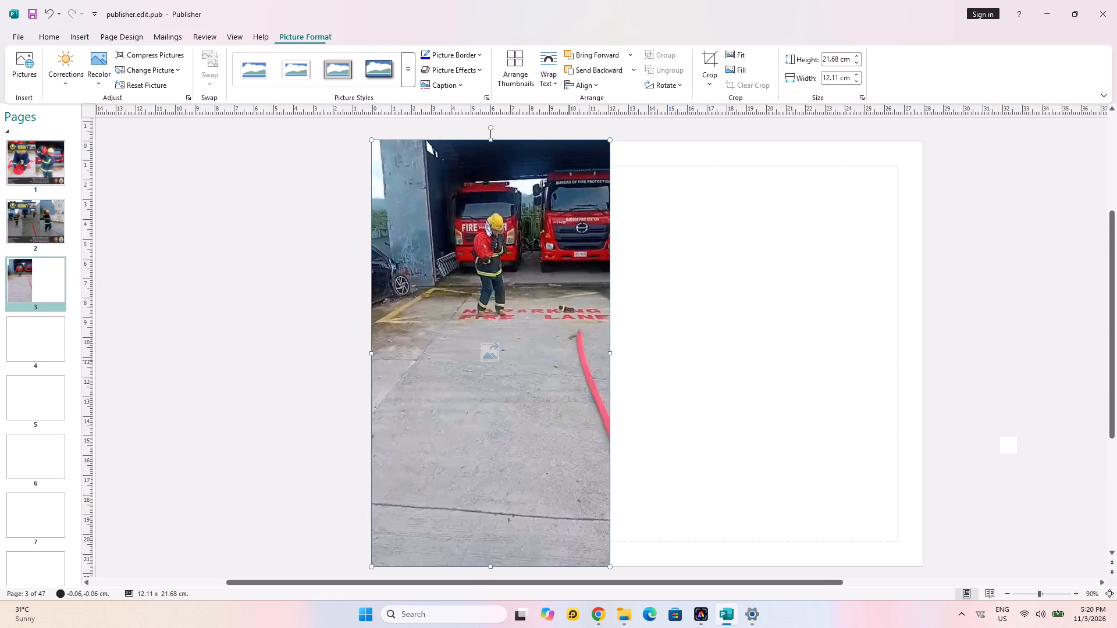
click(198, 259)
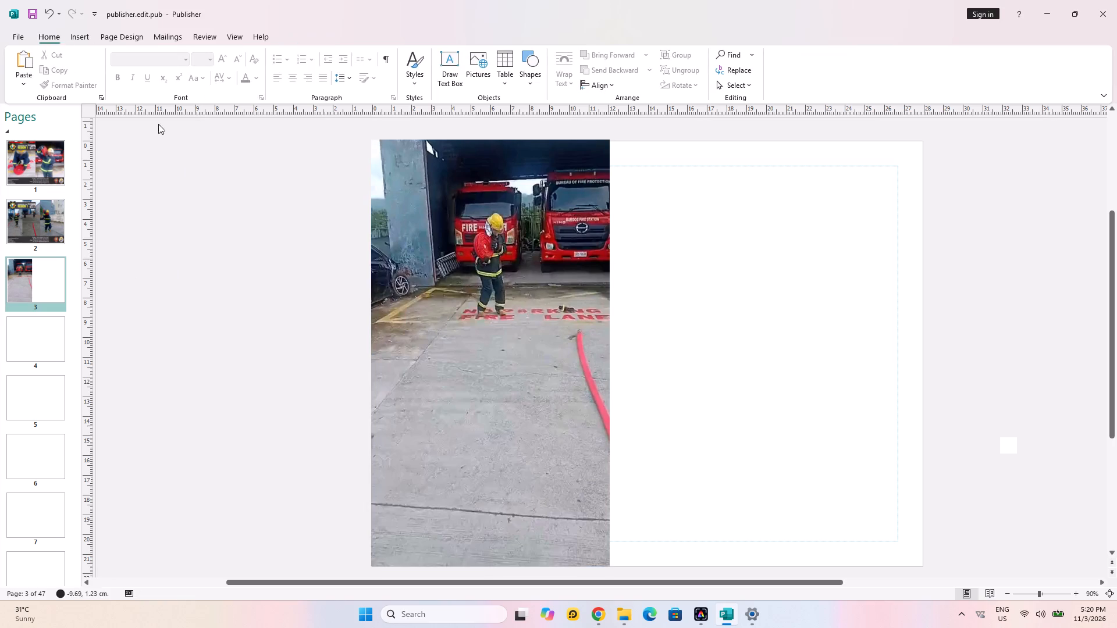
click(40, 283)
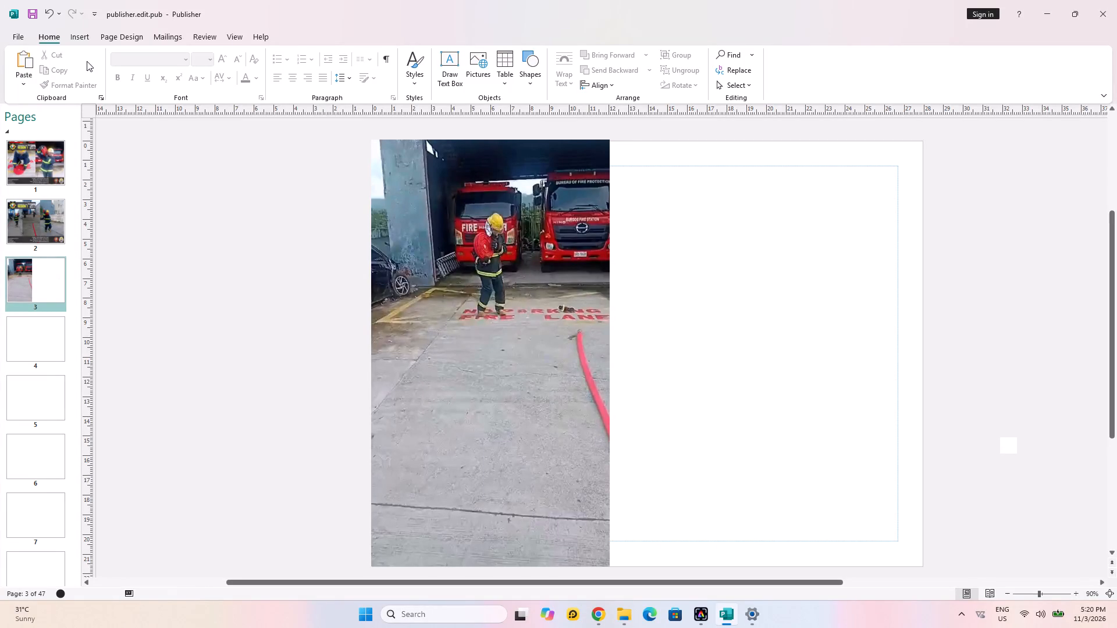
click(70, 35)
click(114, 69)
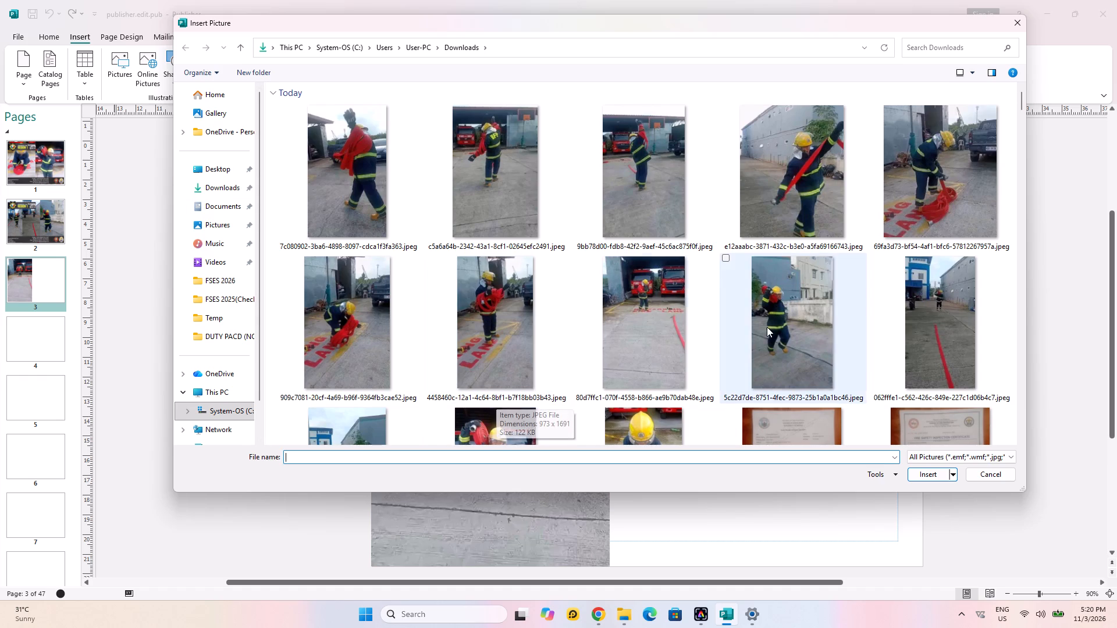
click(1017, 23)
In File Explorer's Downloads folder, permanently delete the five photos already used on pages 1 and 2: 5c22d7de, 062fffe1, 98b038f8, 1abd525f and 0ecf7a56.
click(620, 613)
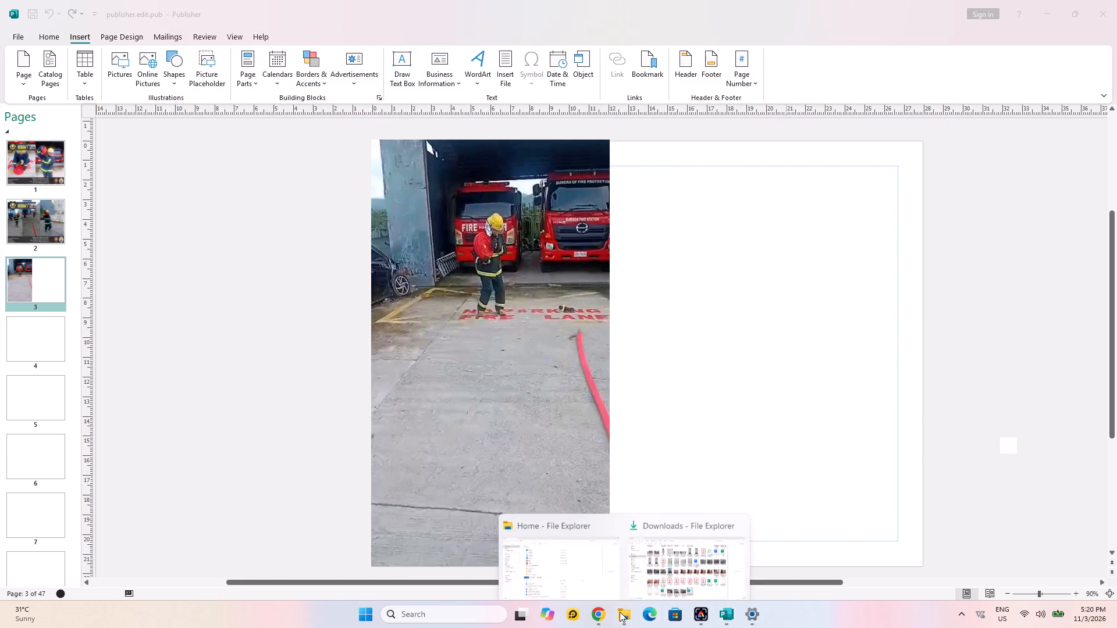
click(671, 570)
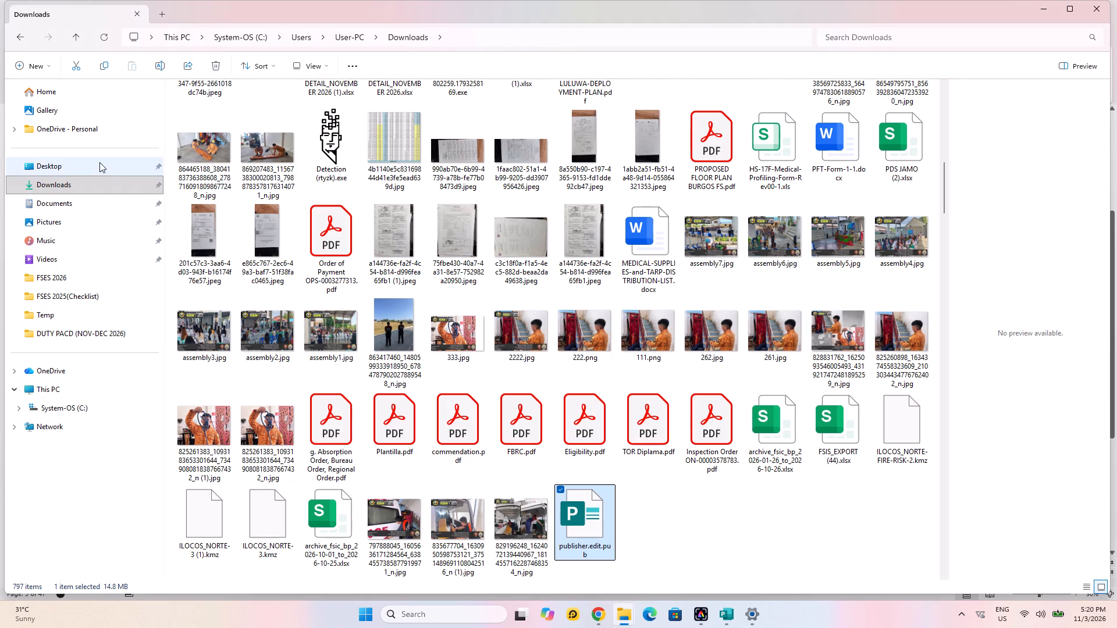
click(96, 166)
click(97, 178)
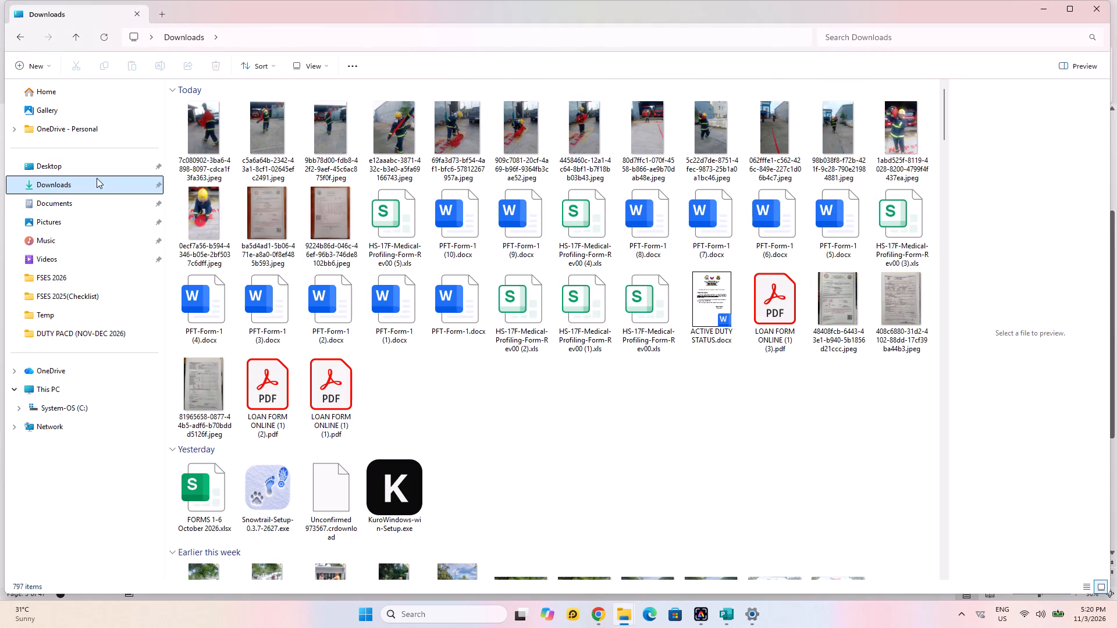
click(212, 222)
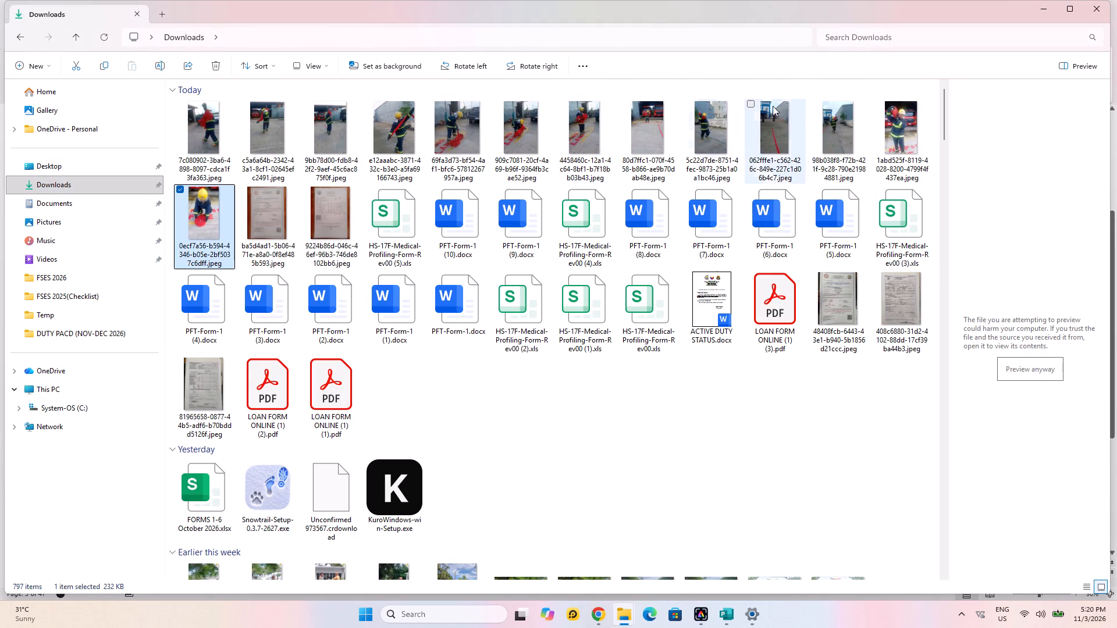
ctrl+click(903, 137)
ctrl+click(855, 141)
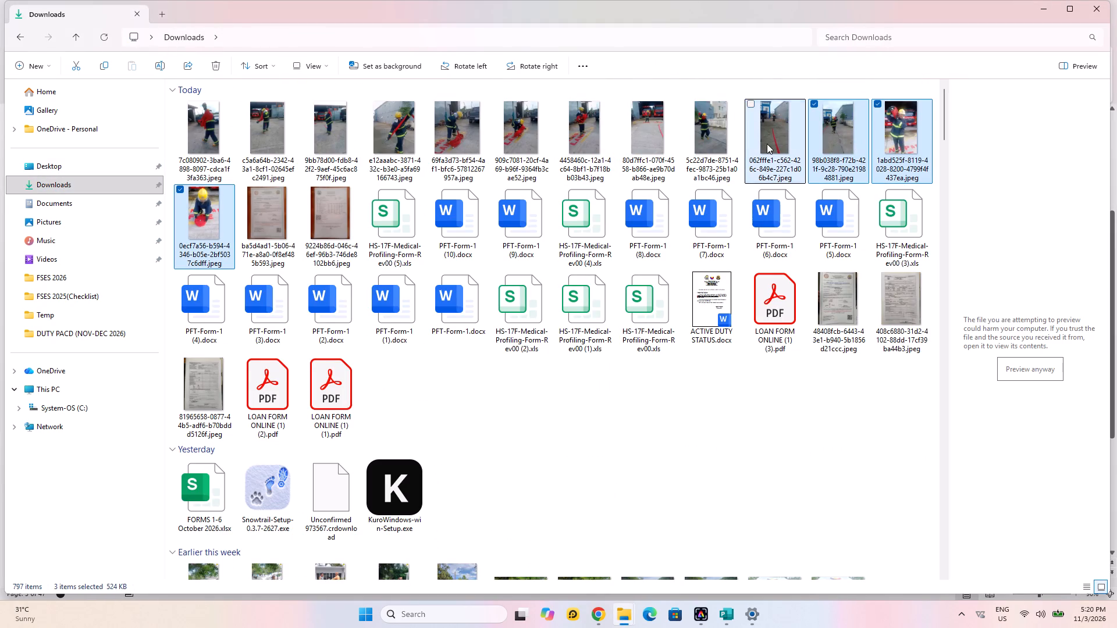
ctrl+click(767, 144)
ctrl+click(727, 137)
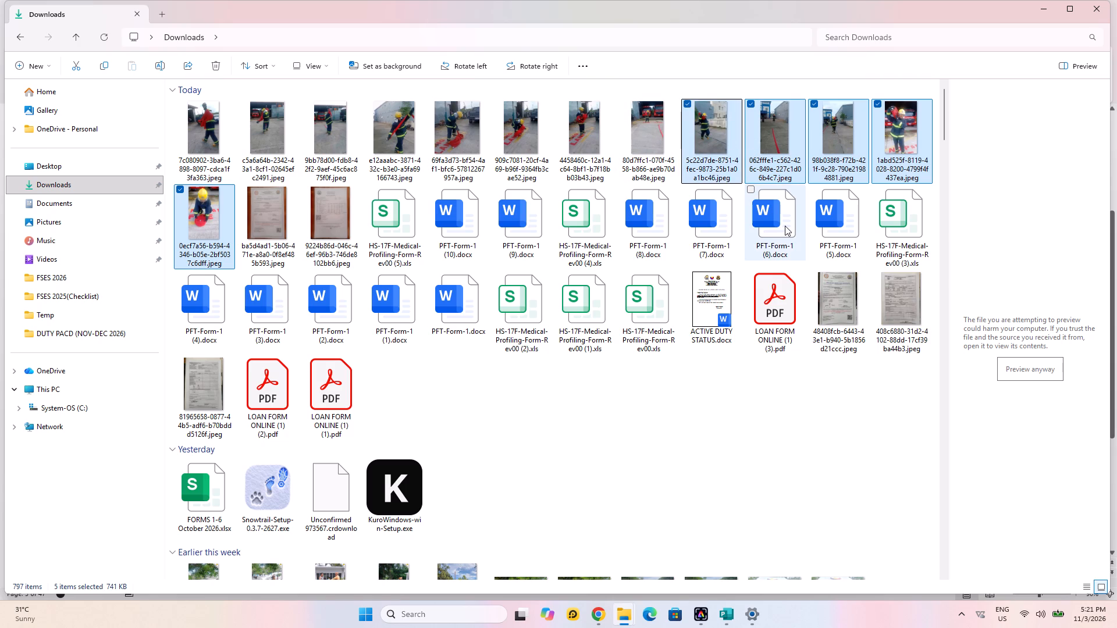
key(ctrl+Delete)
key(Return)
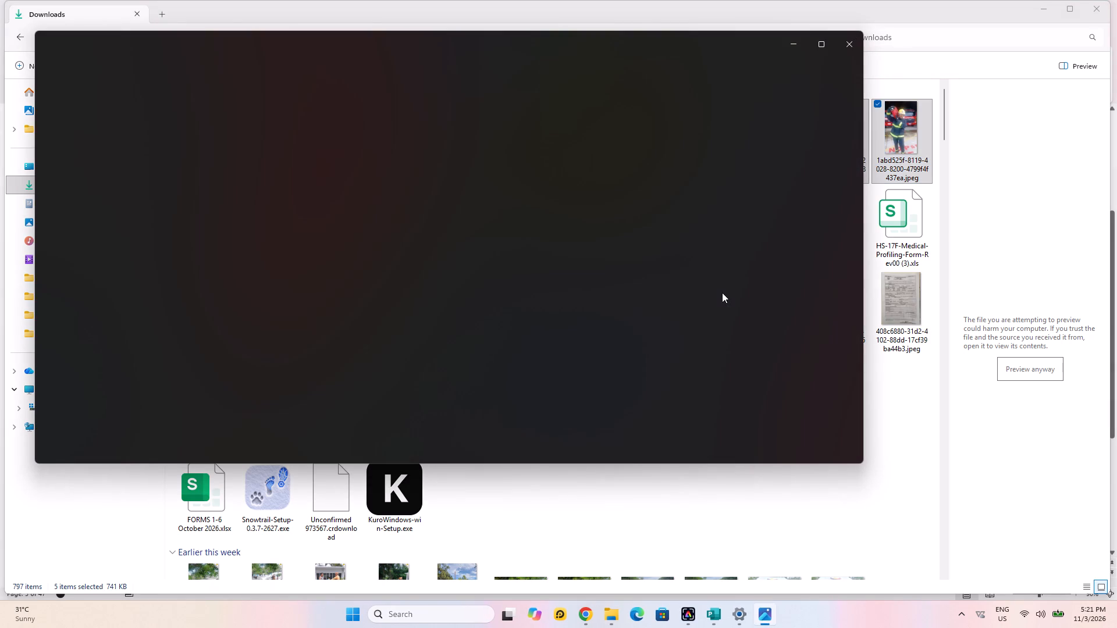
click(845, 47)
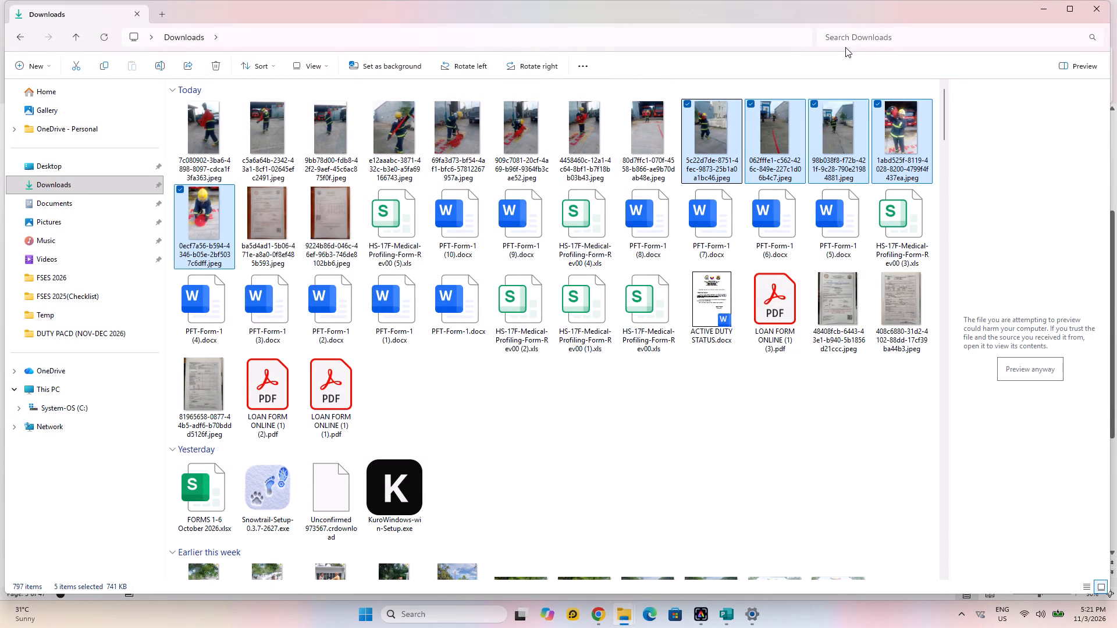
key(shift+Delete)
key(Return)
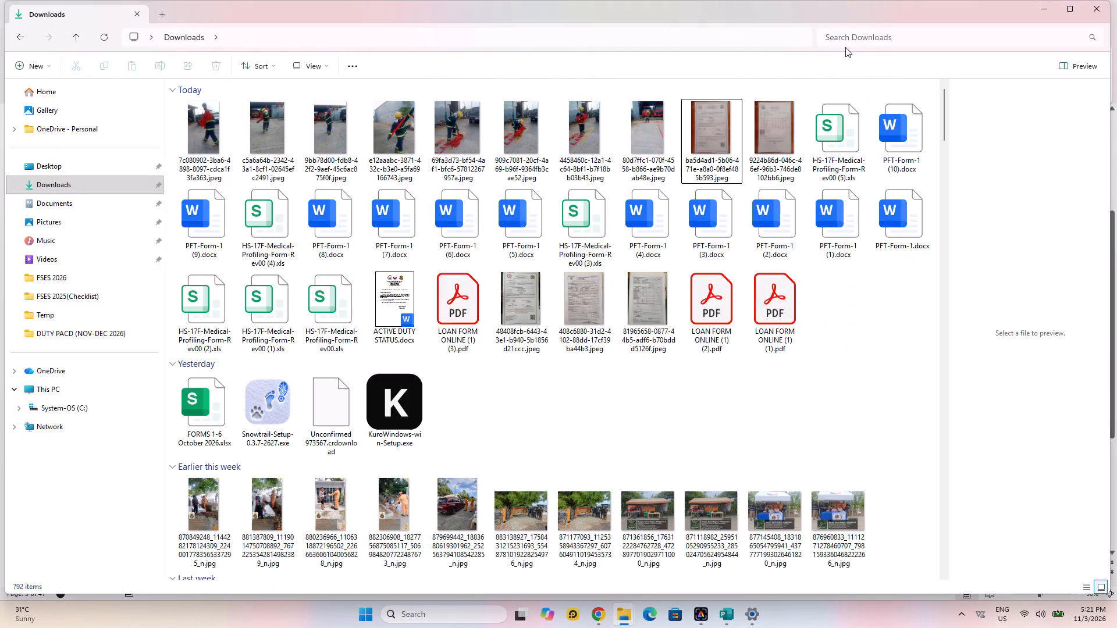
Back in Publisher, insert e12aaabc-3871-432c-b3e0-a5fa69166743.jpeg from the Downloads folder onto page 3.
click(725, 620)
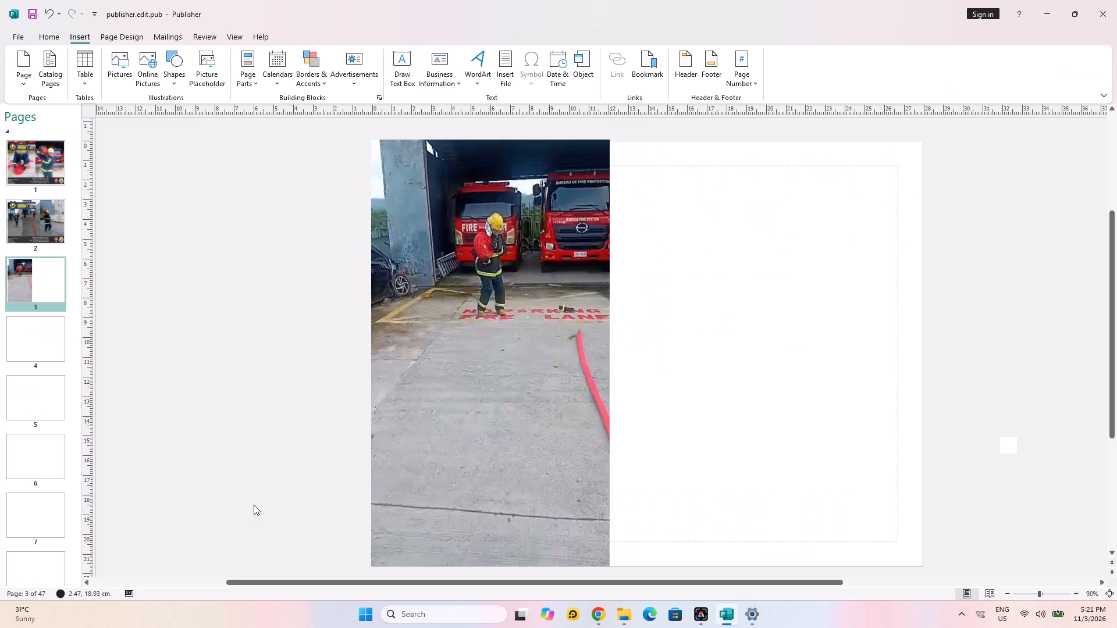
click(35, 284)
click(249, 298)
click(77, 37)
click(126, 63)
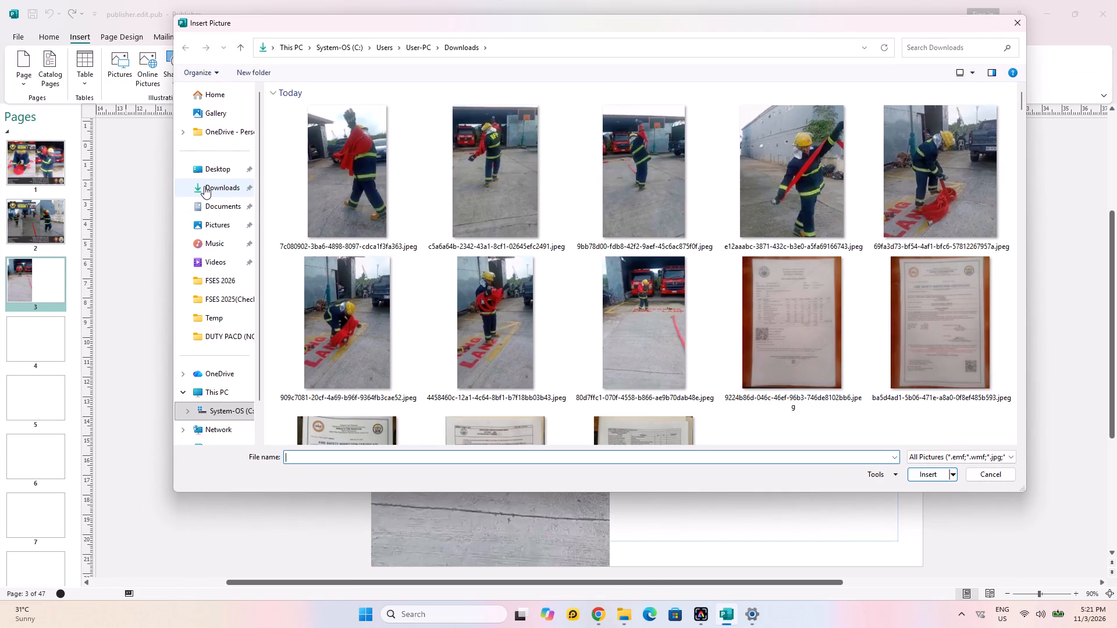
click(204, 186)
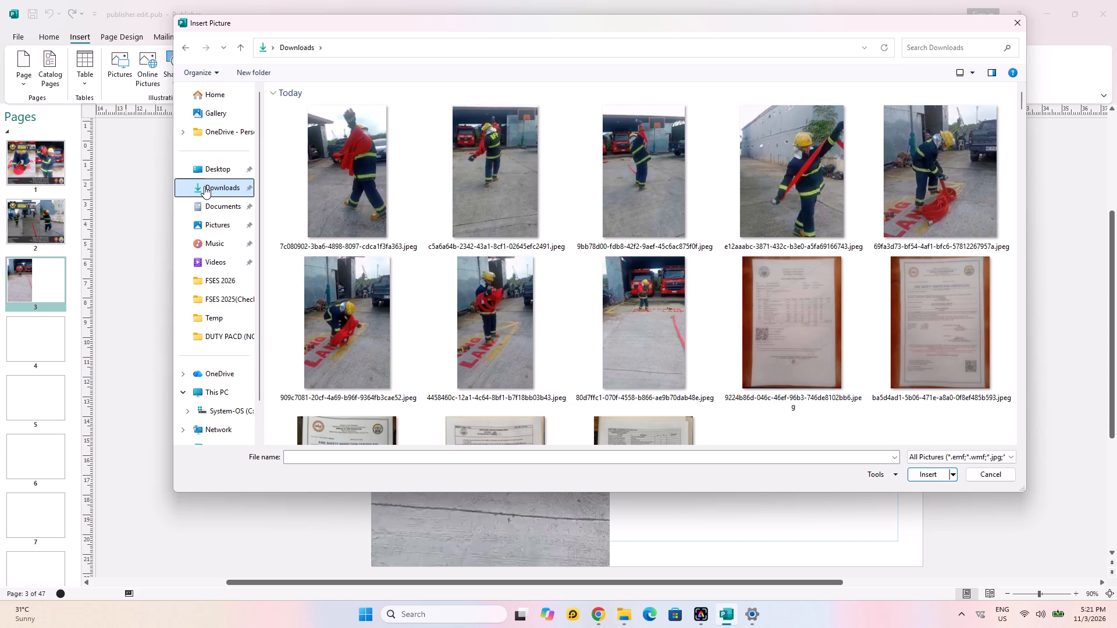
click(790, 145)
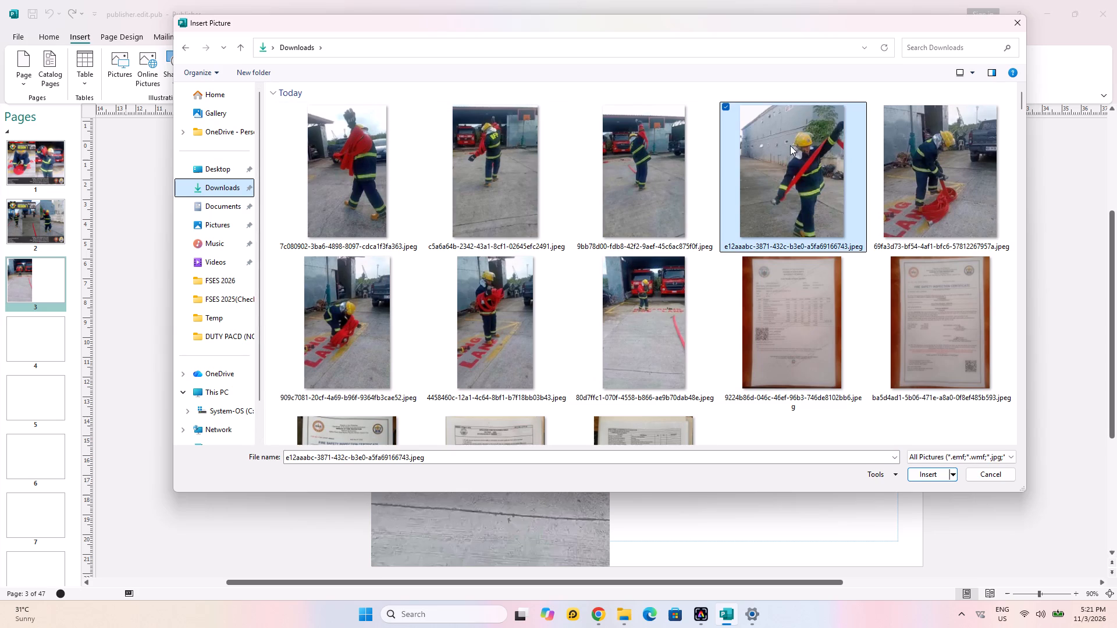
click(930, 474)
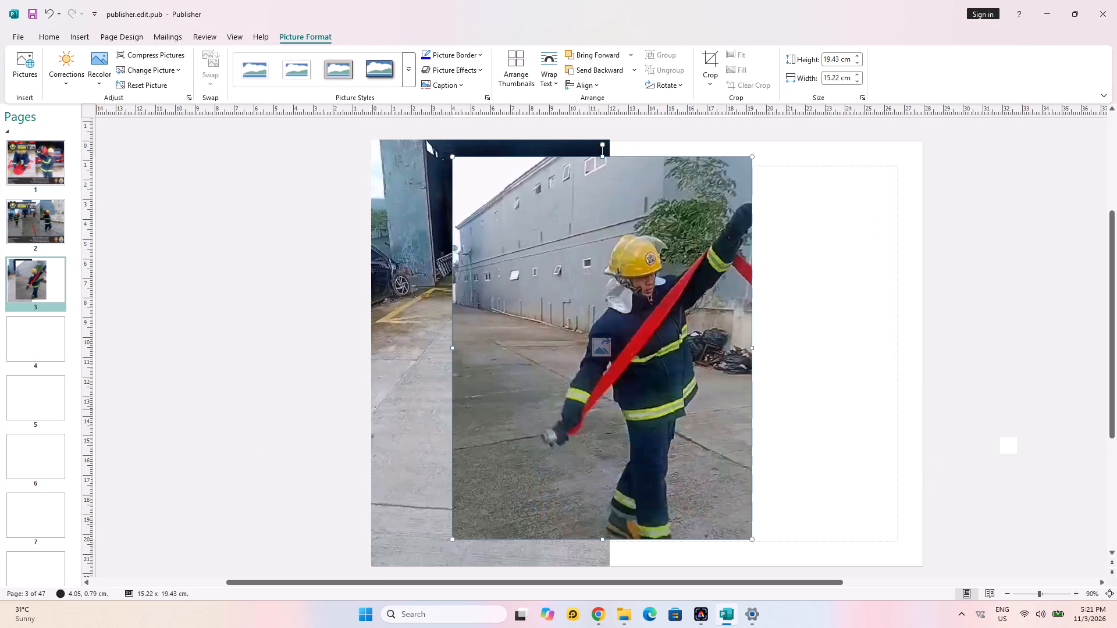
Place the photo over the right part of page 3's first photo and resize it to the page's full height, about 11.17 cm by 21.68 cm.
drag(579, 422, 667, 396)
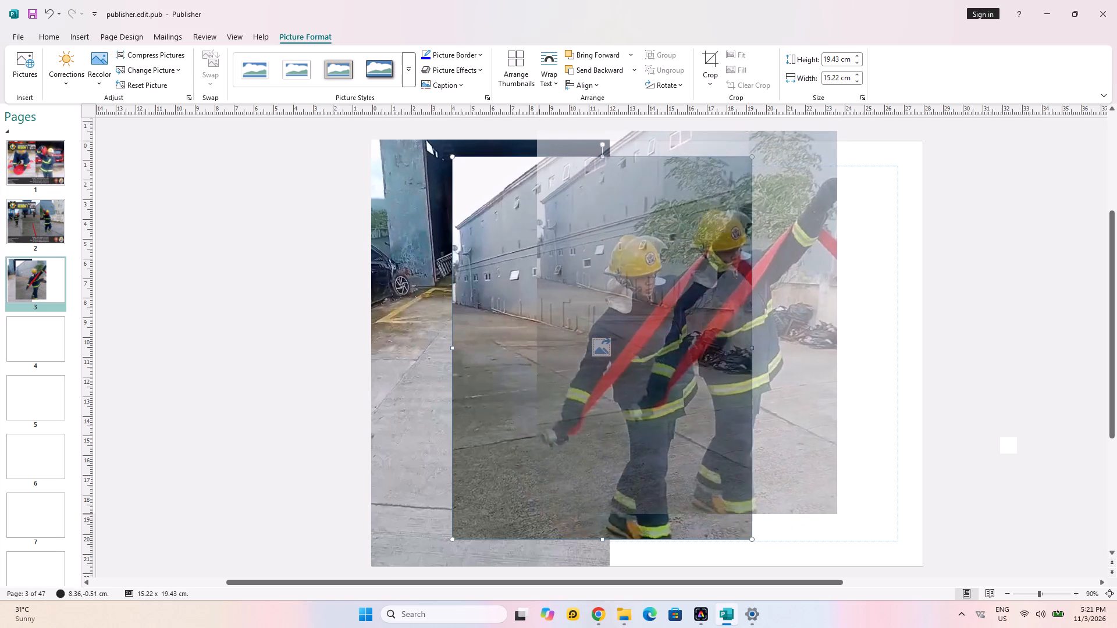
drag(667, 396, 674, 401)
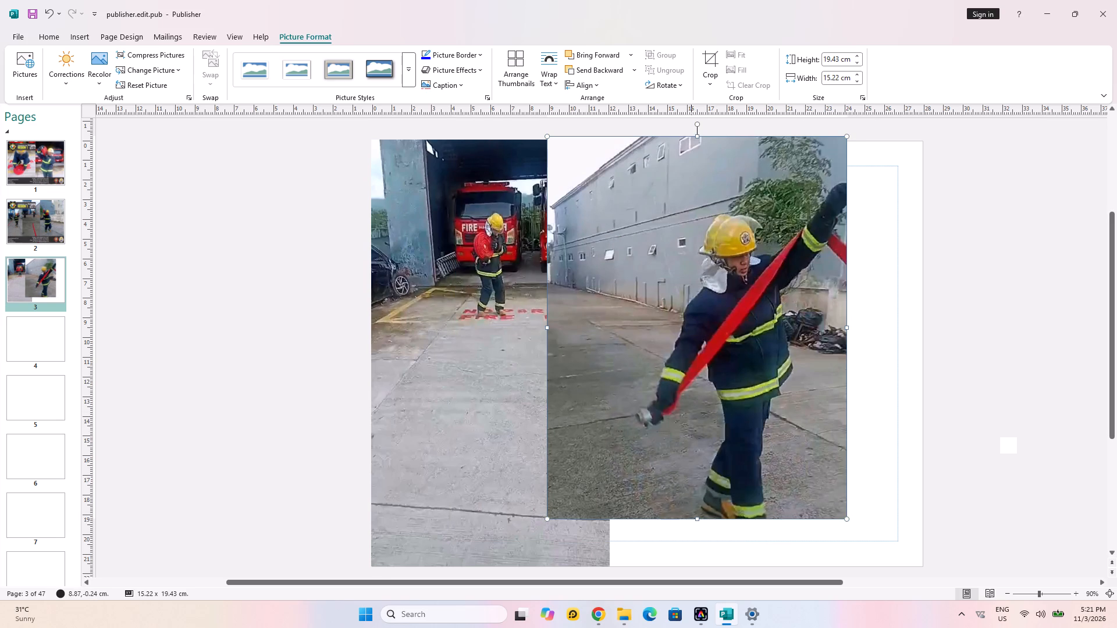
drag(698, 520, 692, 567)
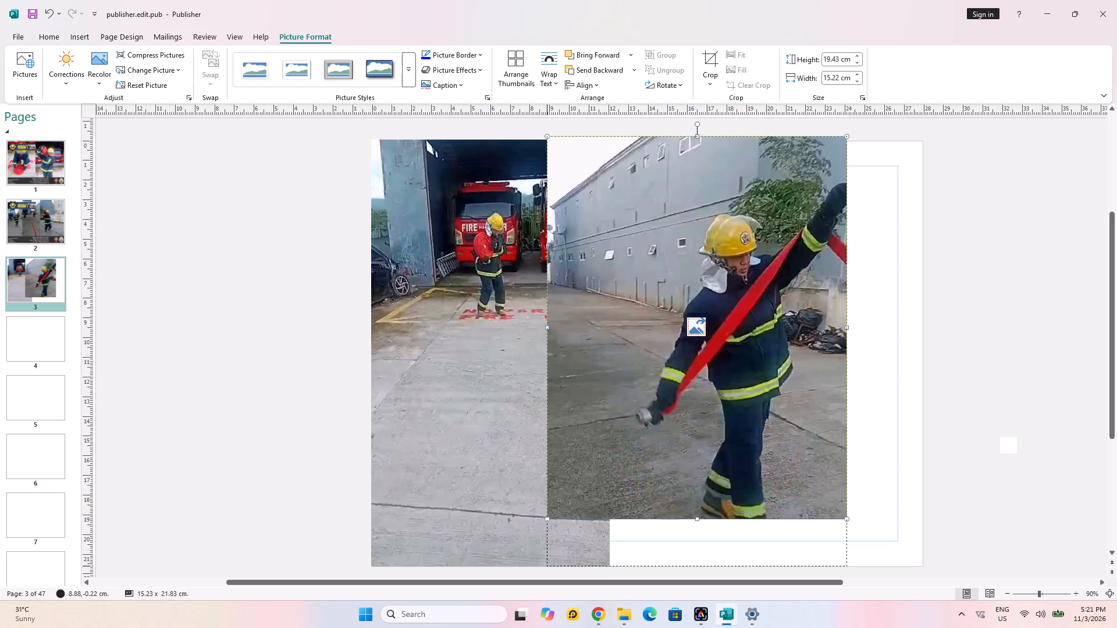
drag(692, 567, 692, 568)
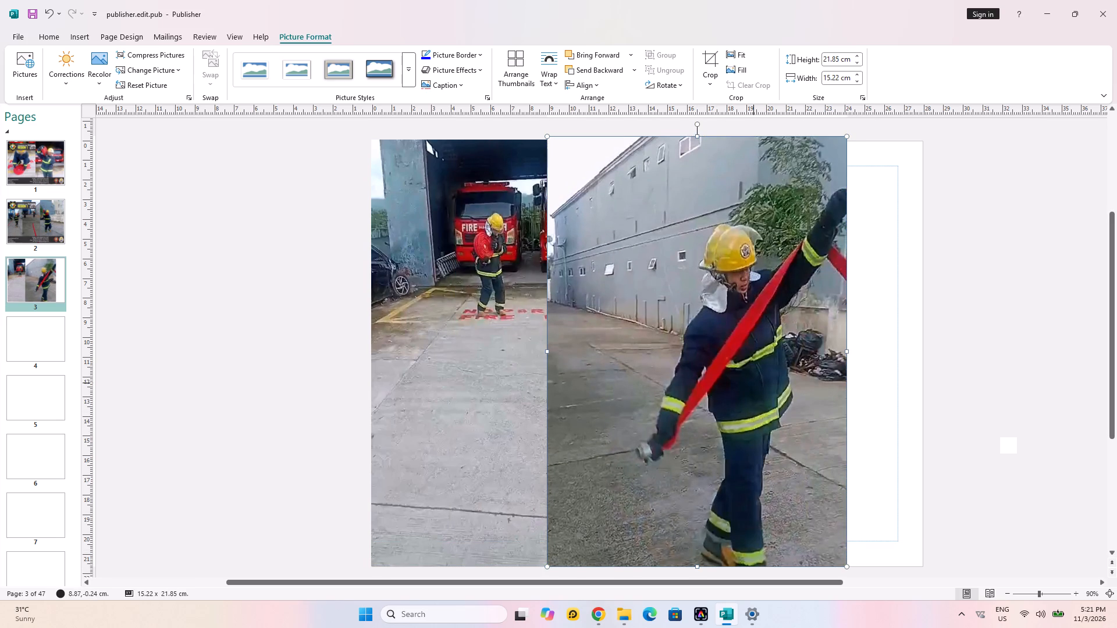
drag(846, 352, 832, 359)
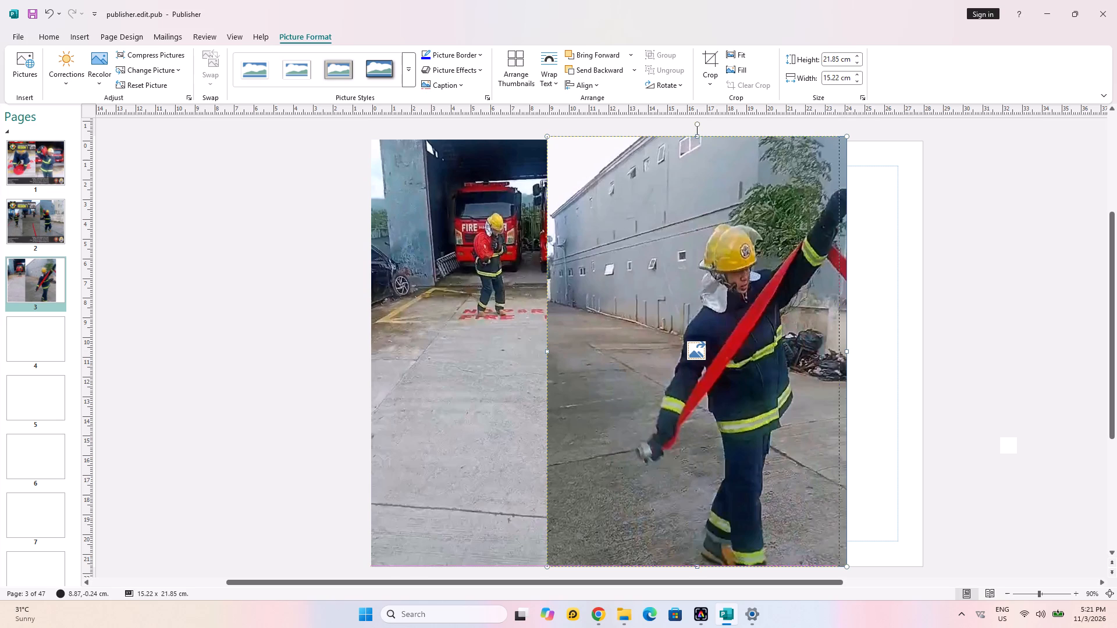
drag(832, 359, 766, 362)
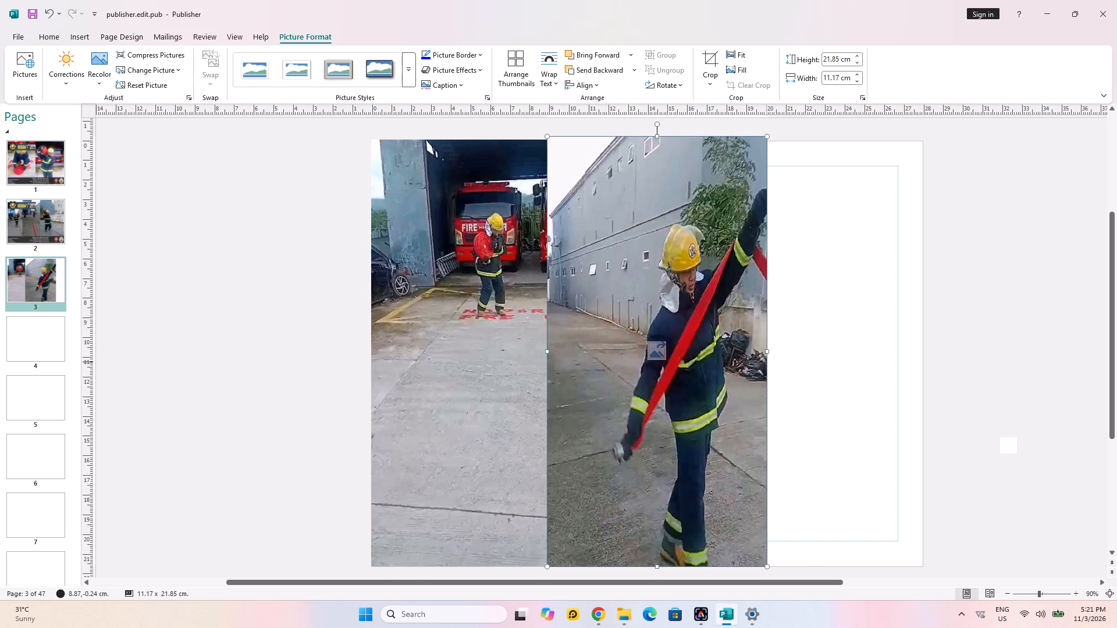
click(656, 134)
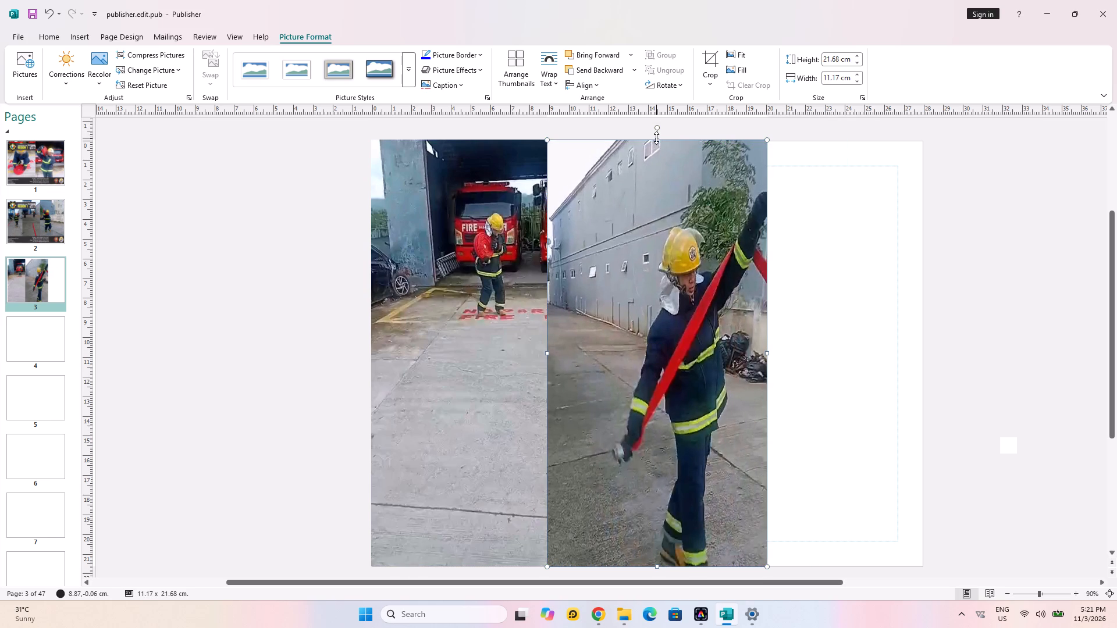
click(262, 277)
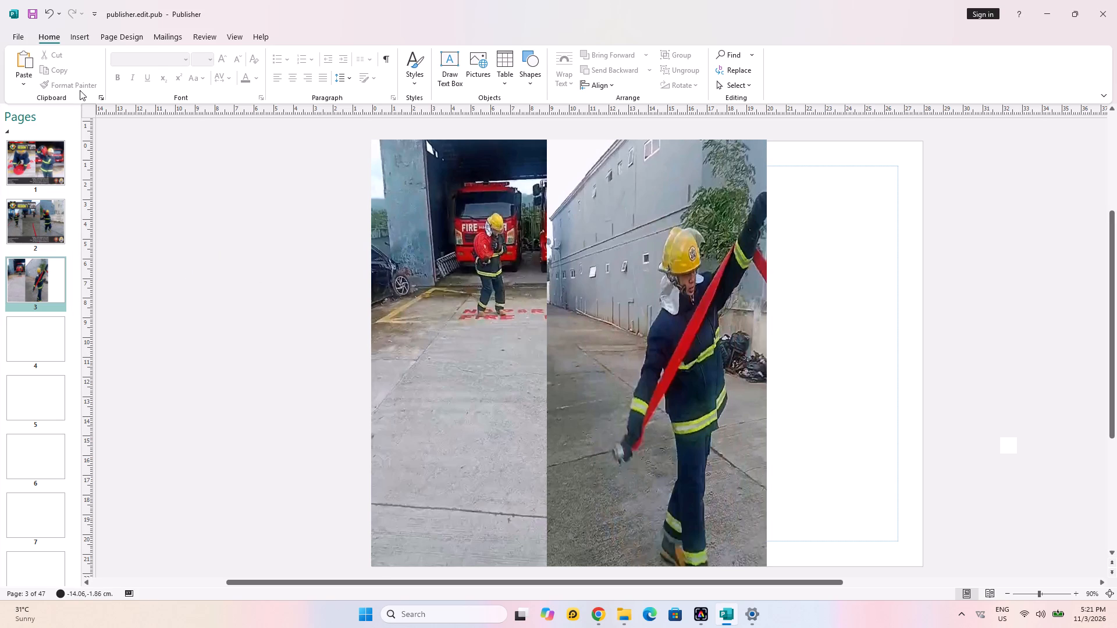
Insert 9bb78d00-fdb8-42f2-9aef-45c6ac875f0f.jpeg from the Downloads folder onto page 3.
click(84, 38)
click(126, 78)
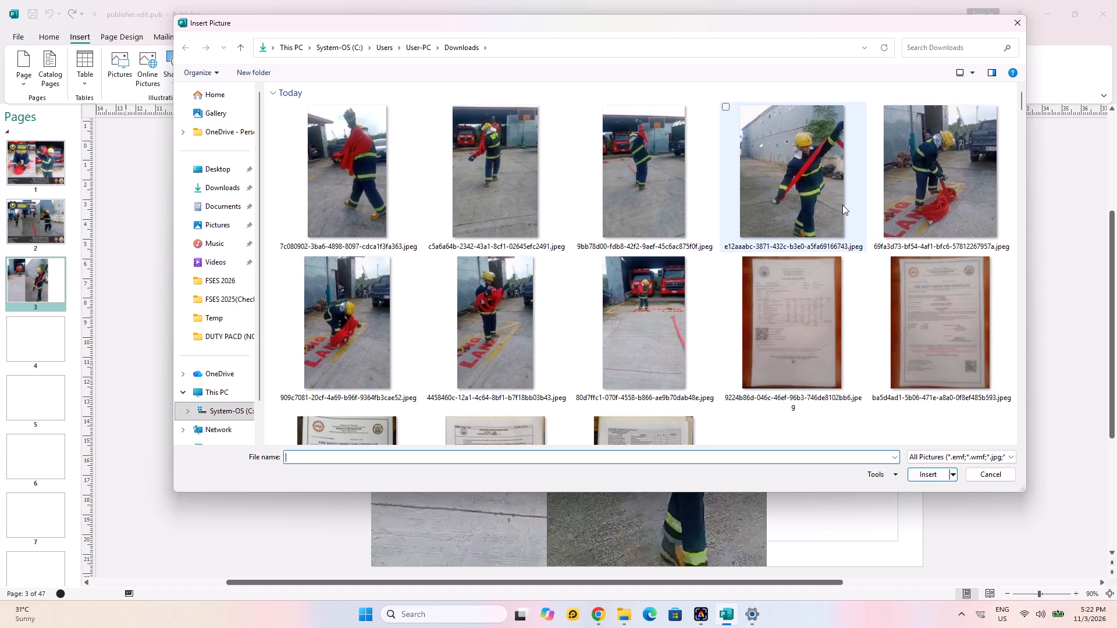
click(639, 180)
click(940, 475)
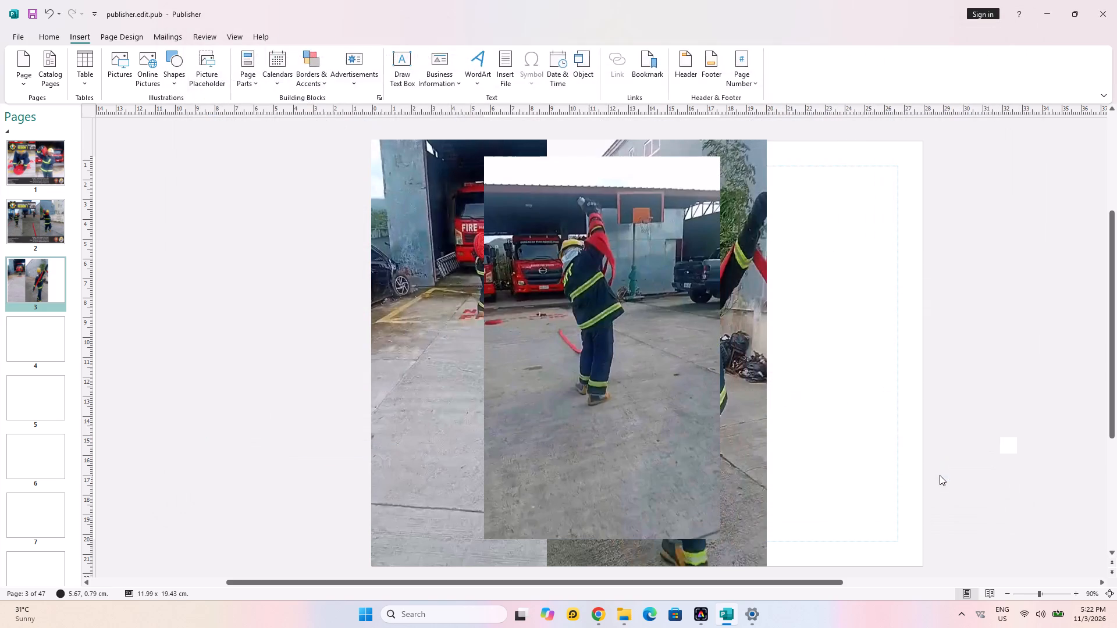
Move the new photo to page 3's right edge and crop both its sides to about 6.95 cm wide around the firefighter.
drag(636, 410, 837, 376)
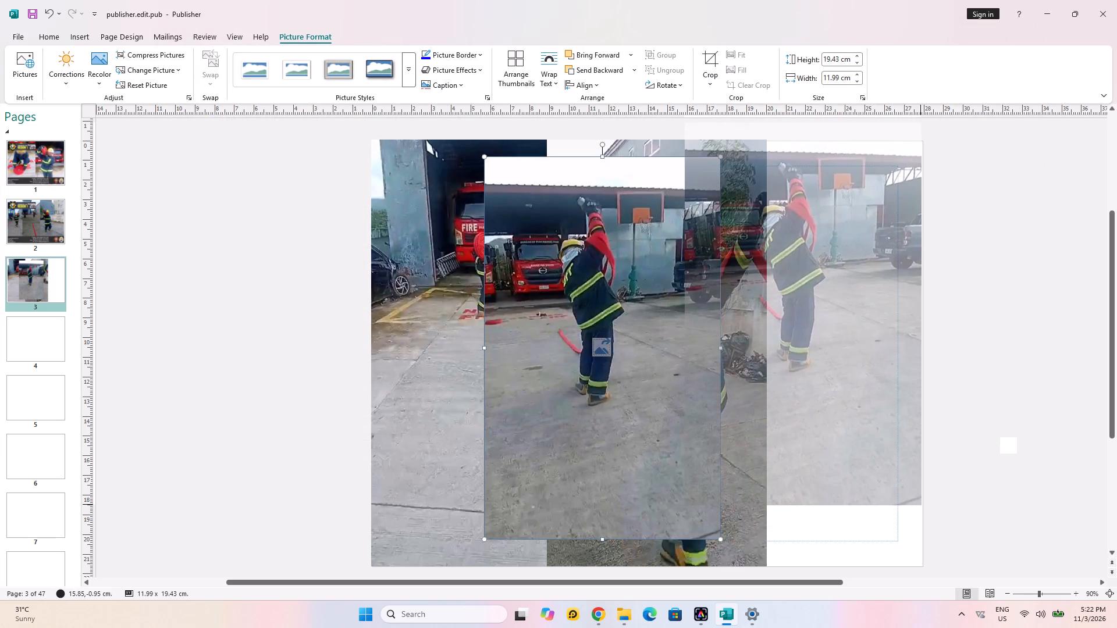
drag(837, 376, 839, 376)
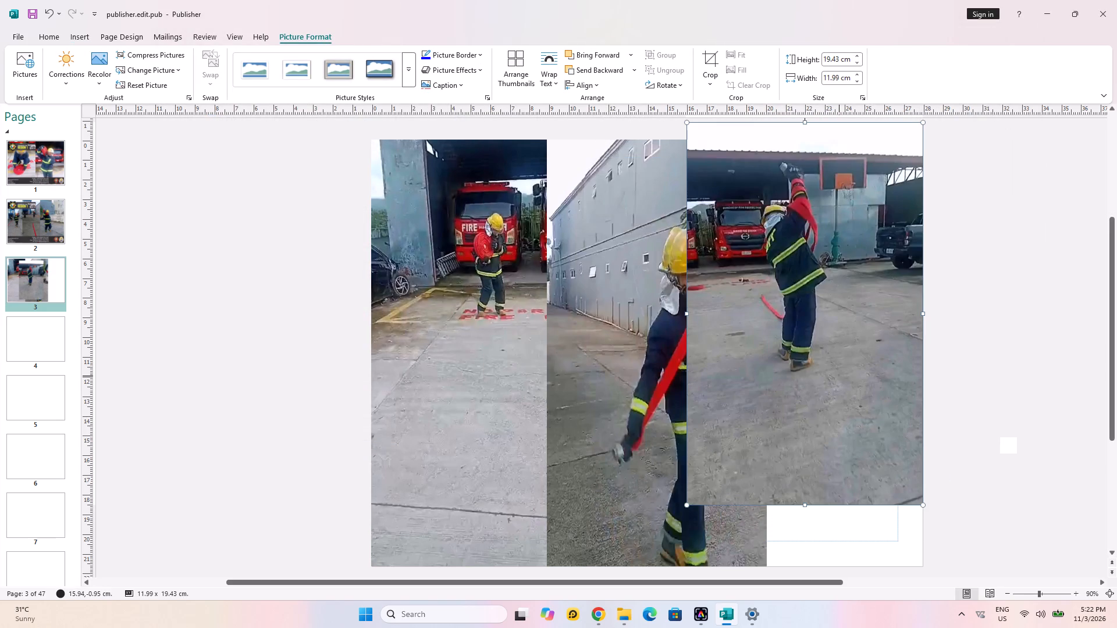
click(725, 355)
right_click(725, 355)
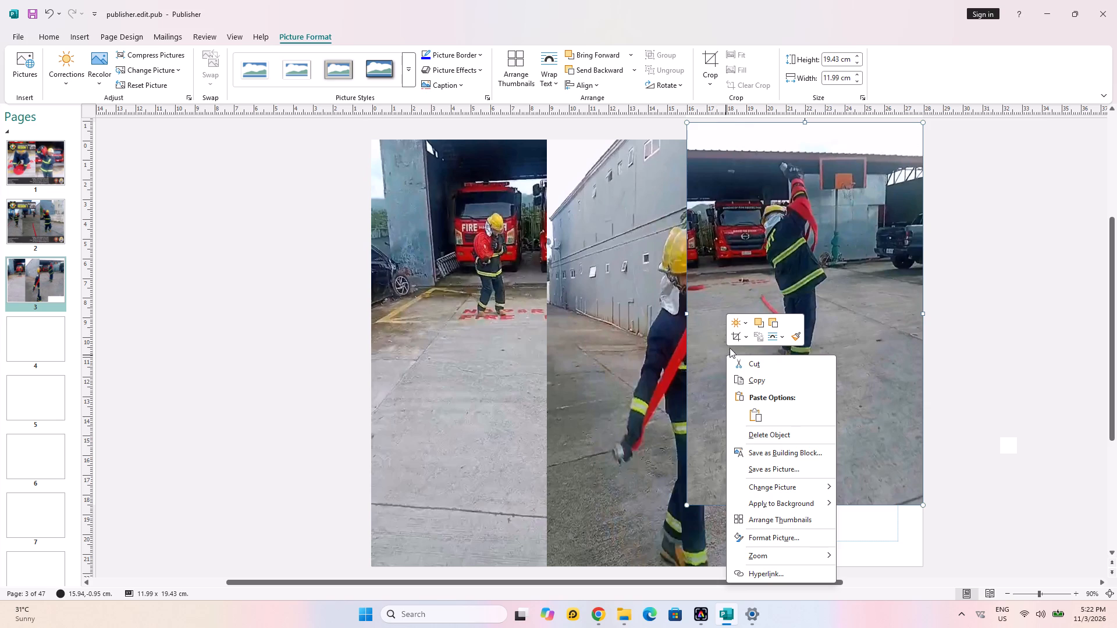
click(734, 337)
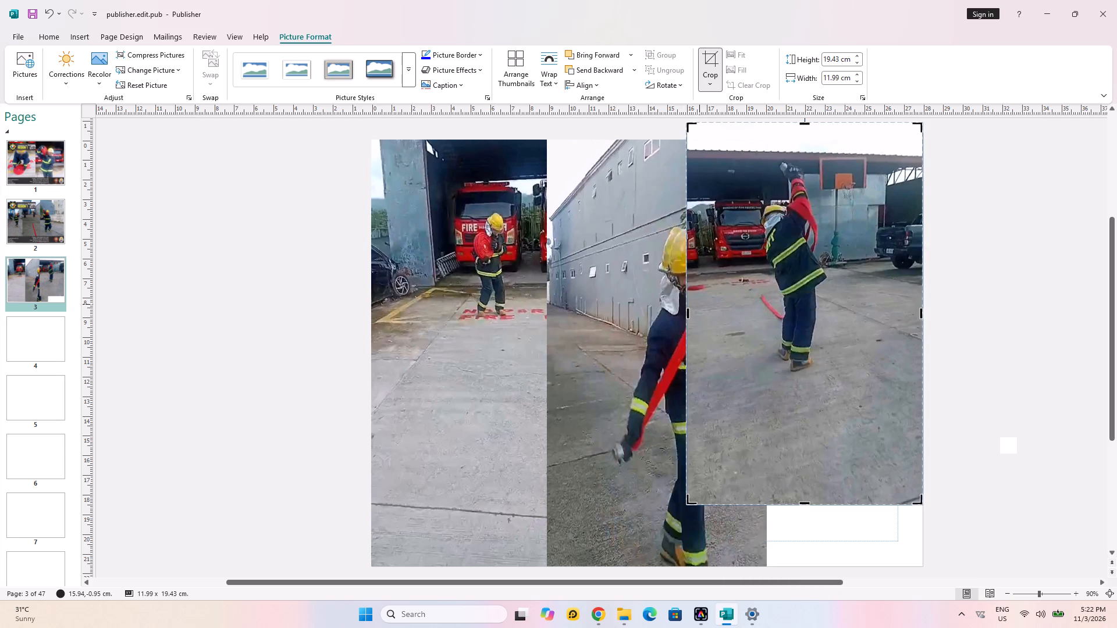
drag(687, 315, 710, 330)
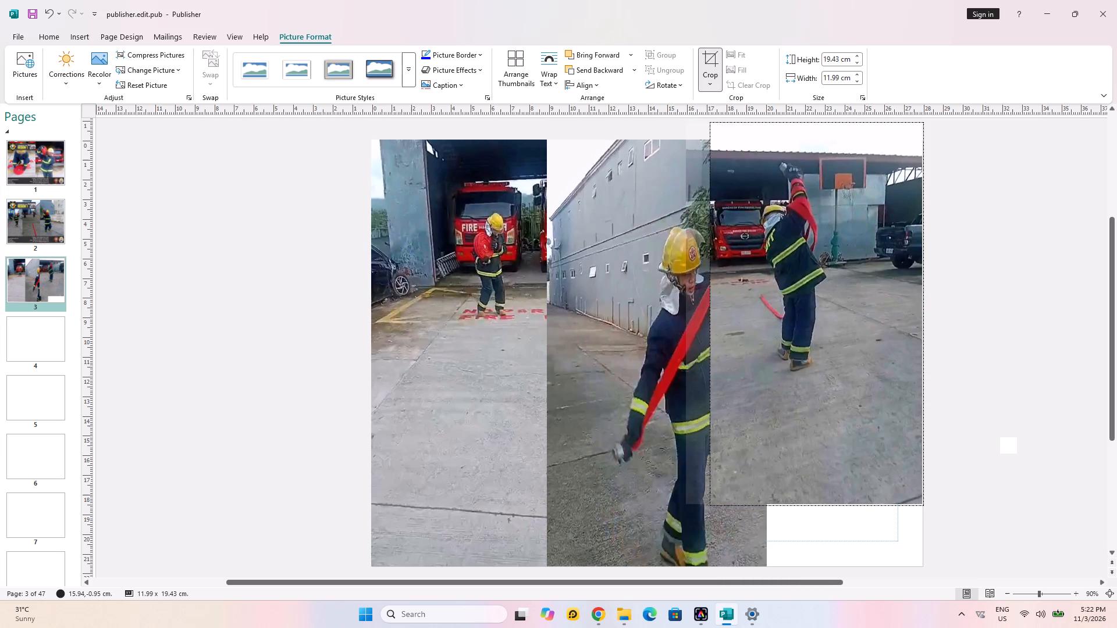
drag(710, 330, 737, 342)
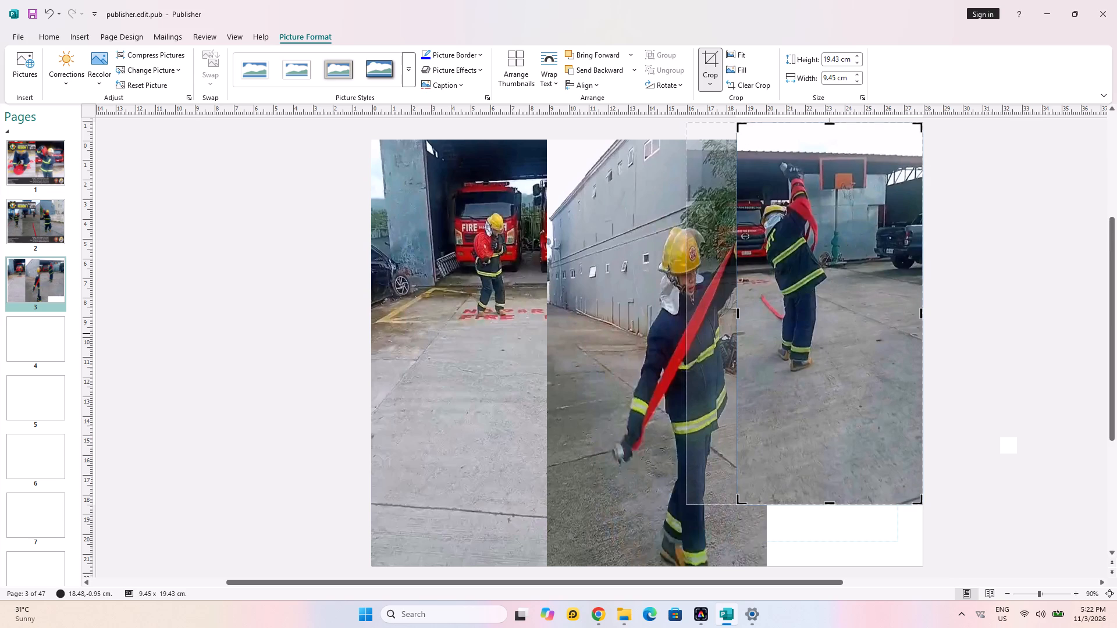
drag(922, 312, 897, 324)
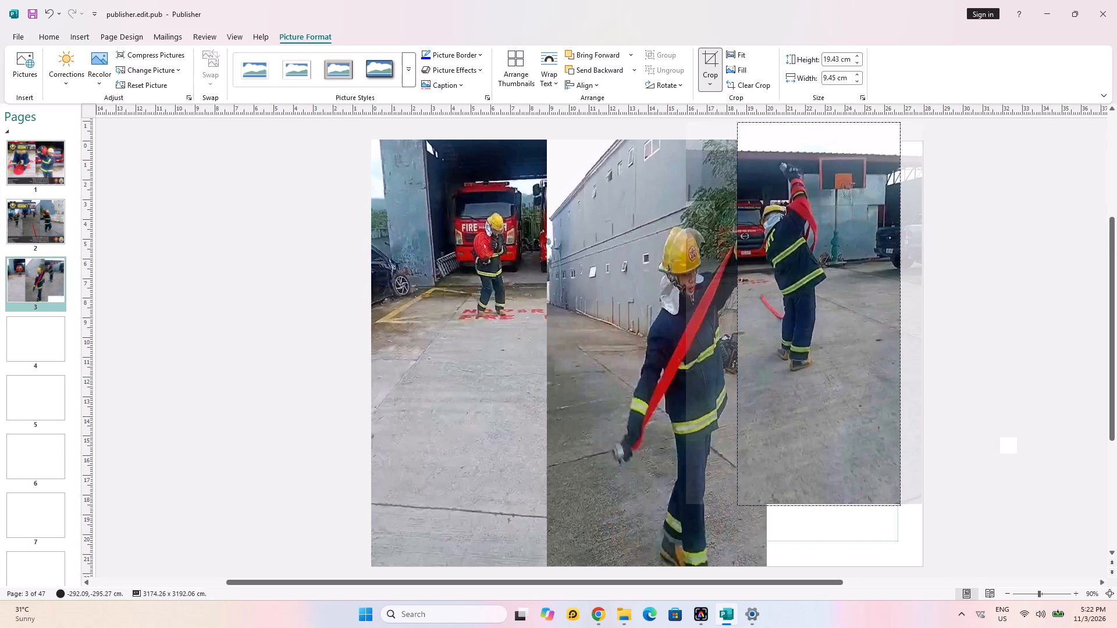
drag(897, 324, 873, 334)
click(1031, 340)
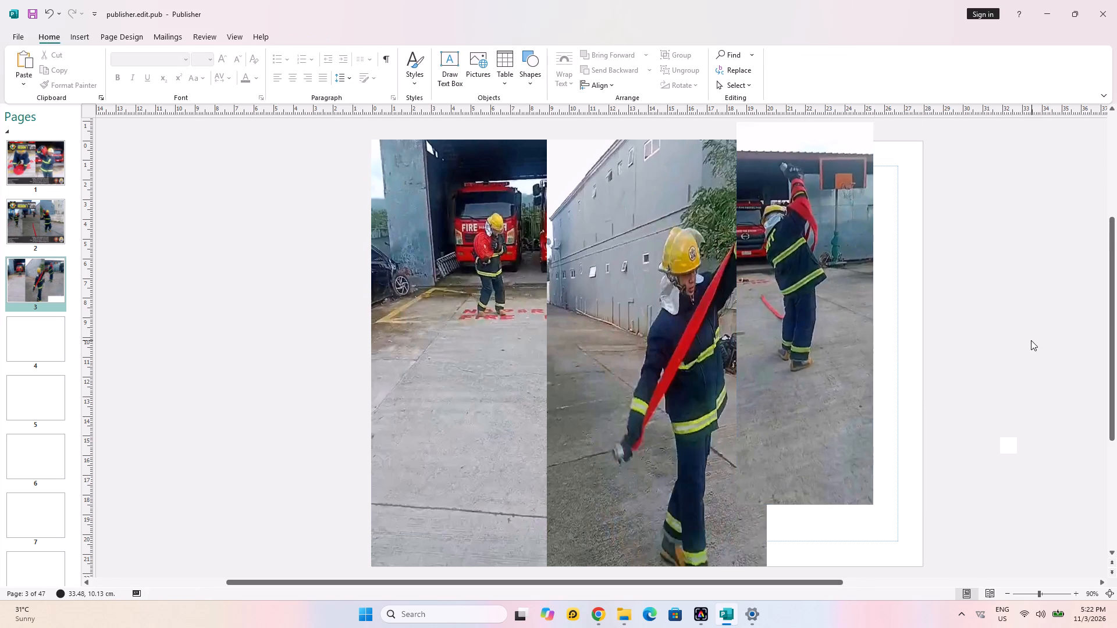
Align the cropped photo beside the middle one at page 3's top, and stretch it to the right and bottom edges, about 8.01 cm wide.
drag(826, 331, 860, 347)
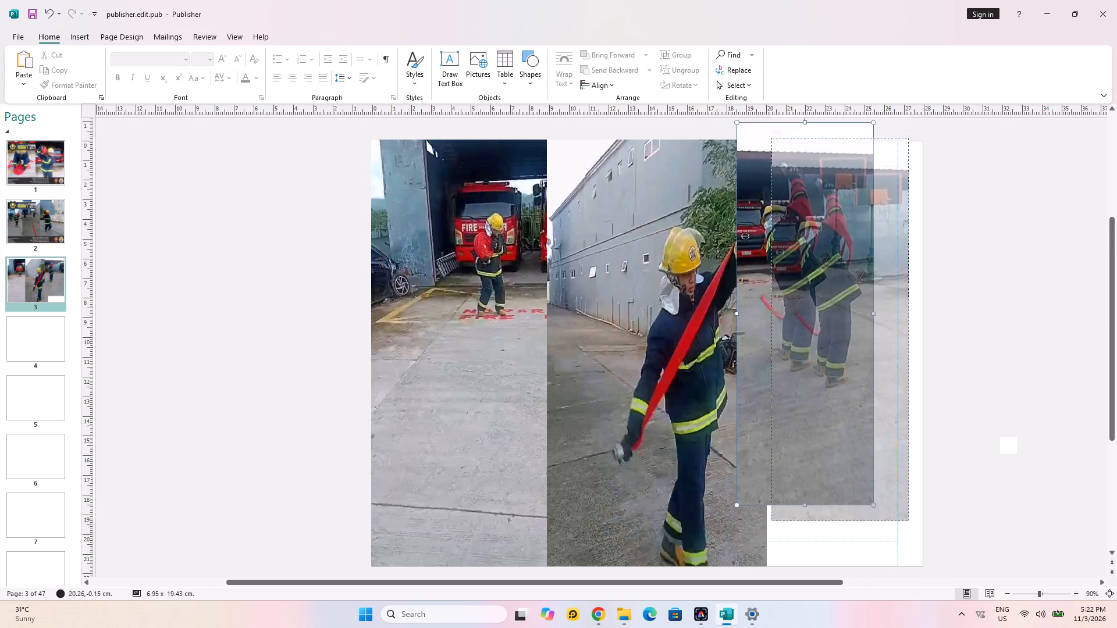
drag(854, 351, 848, 352)
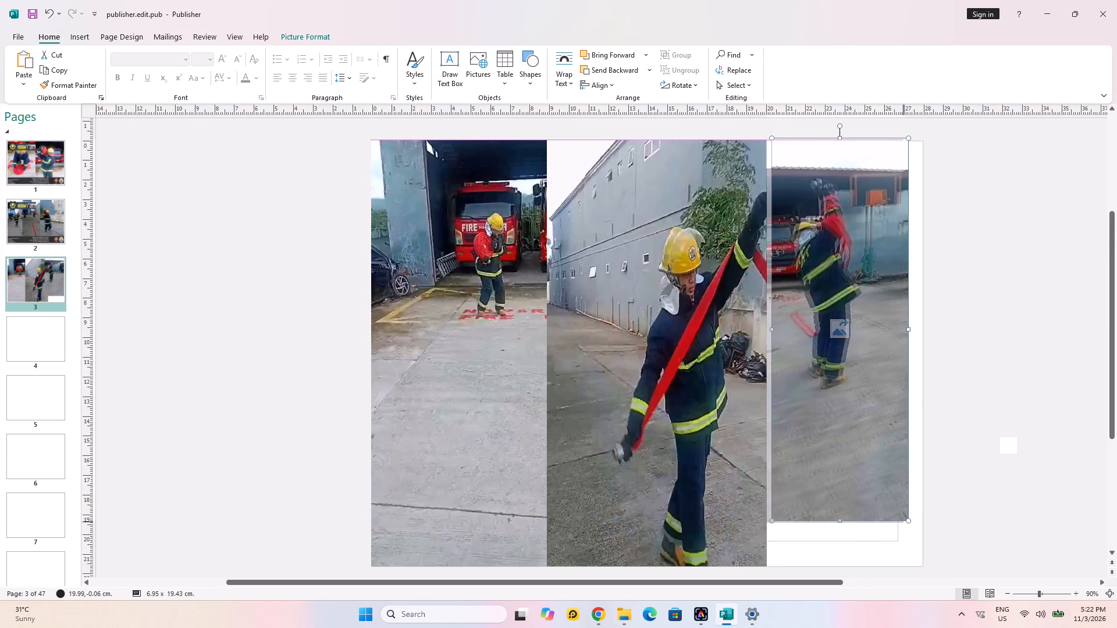
drag(848, 352, 848, 352)
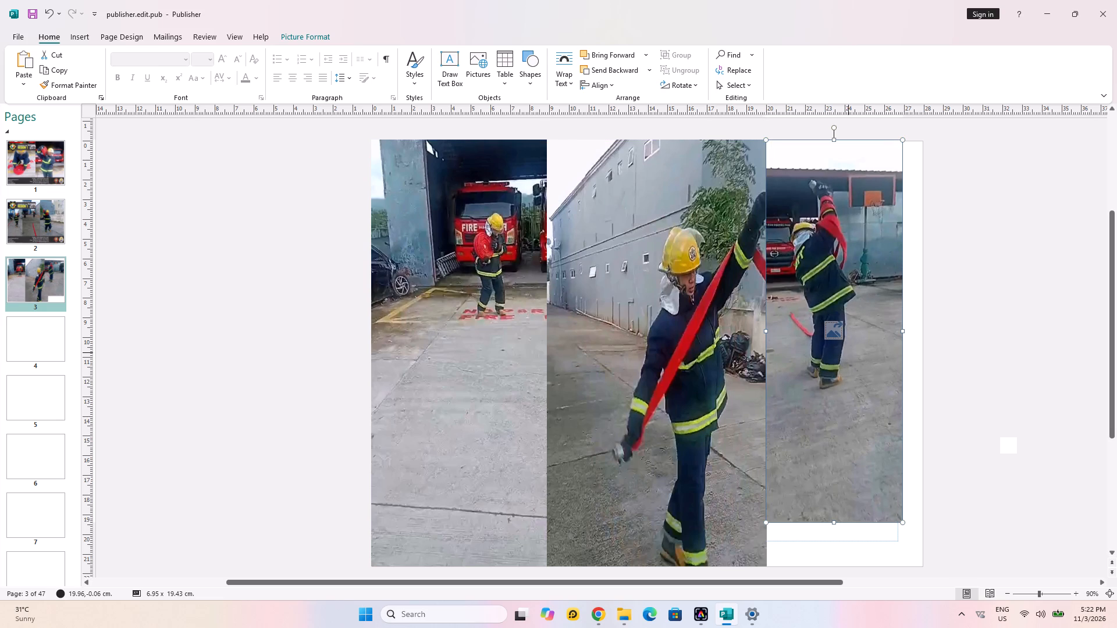
drag(903, 331, 922, 332)
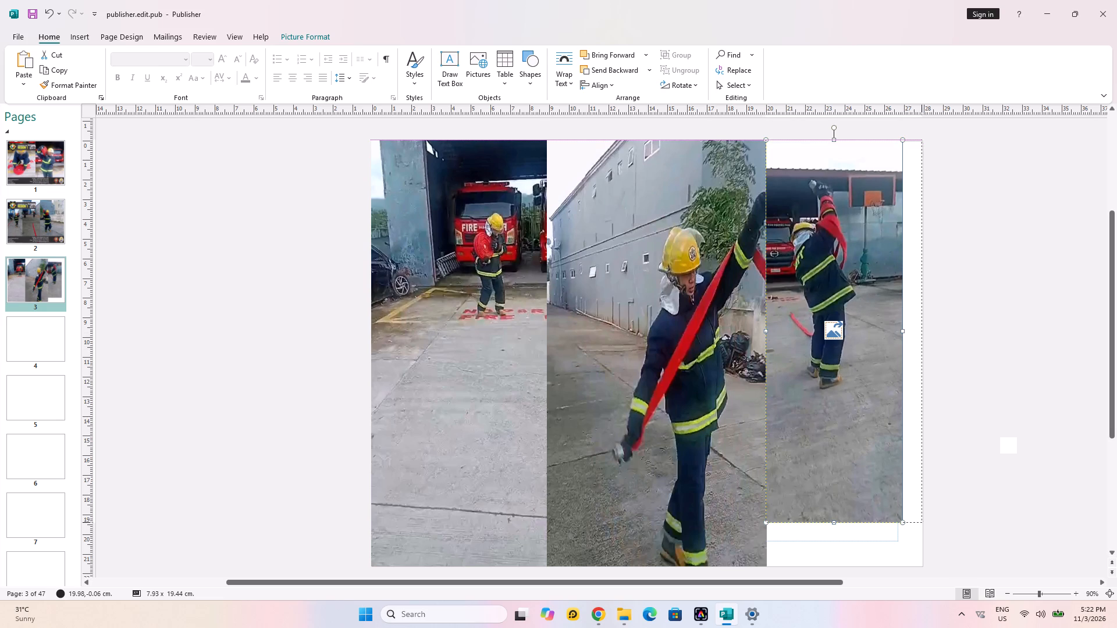
drag(922, 332, 923, 333)
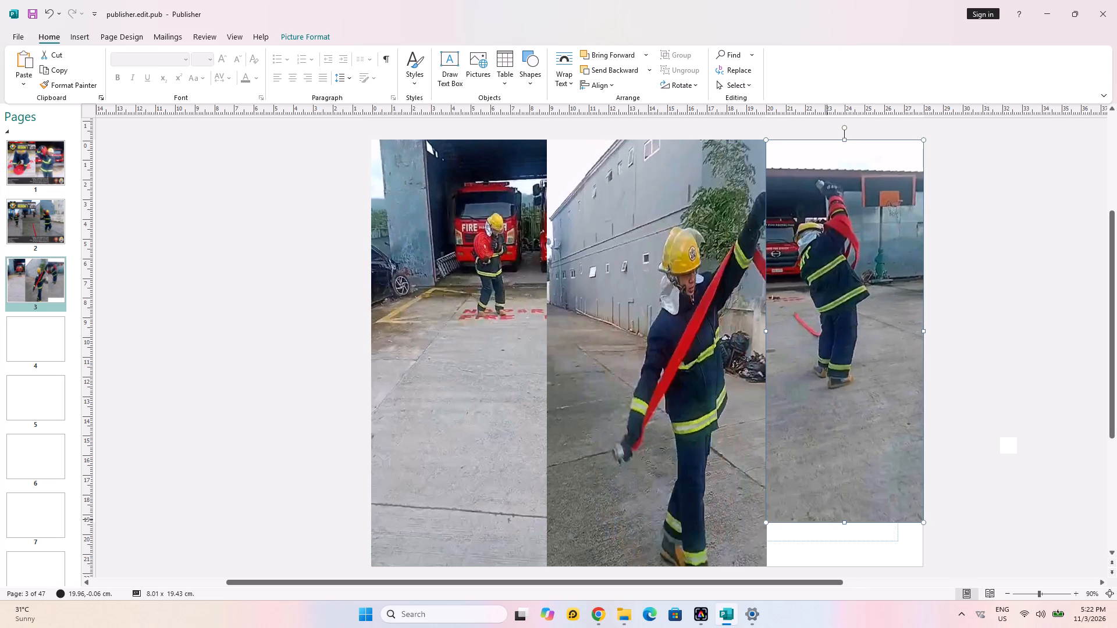
drag(845, 524, 838, 565)
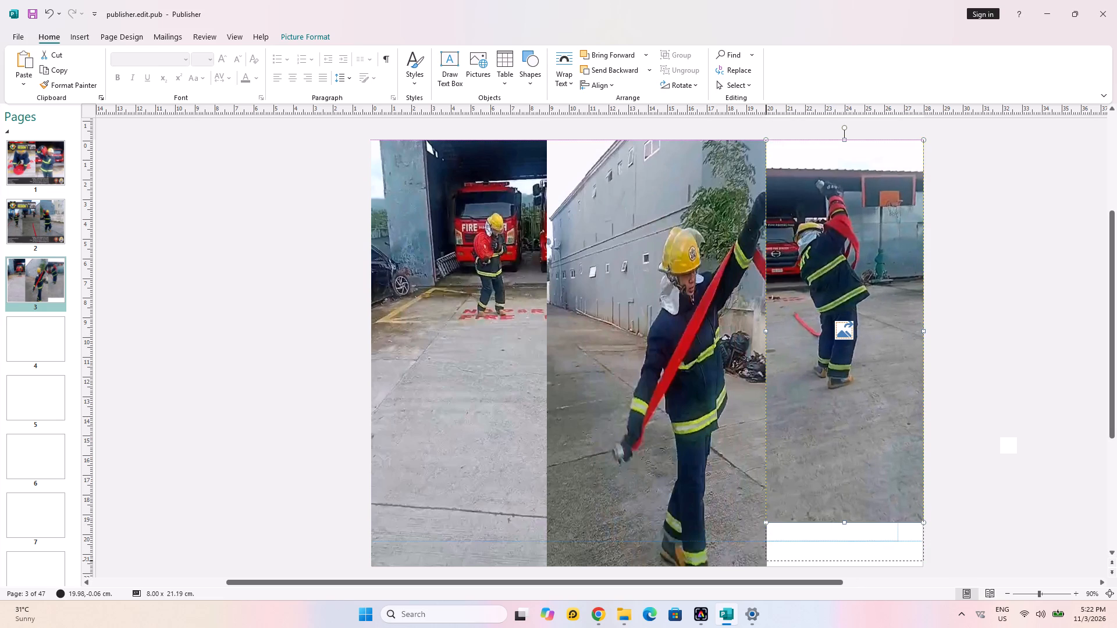
drag(838, 565, 837, 568)
click(1061, 427)
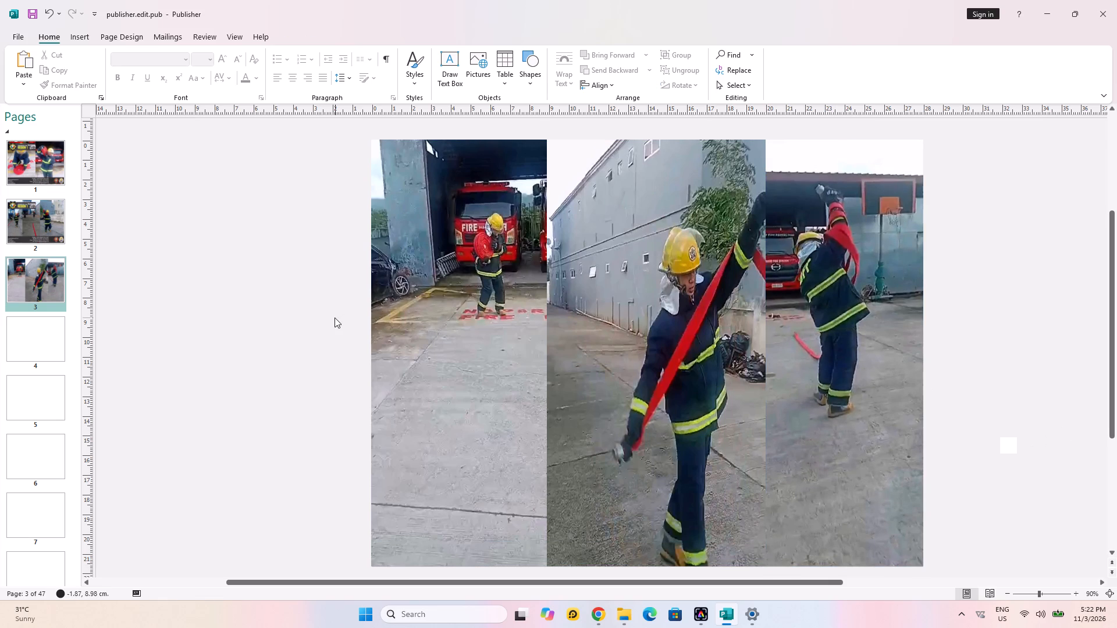
Paste the copied Bureau of Fire Protection Region 1 banner at the top left of page 3.
click(303, 311)
key(ctrl+v)
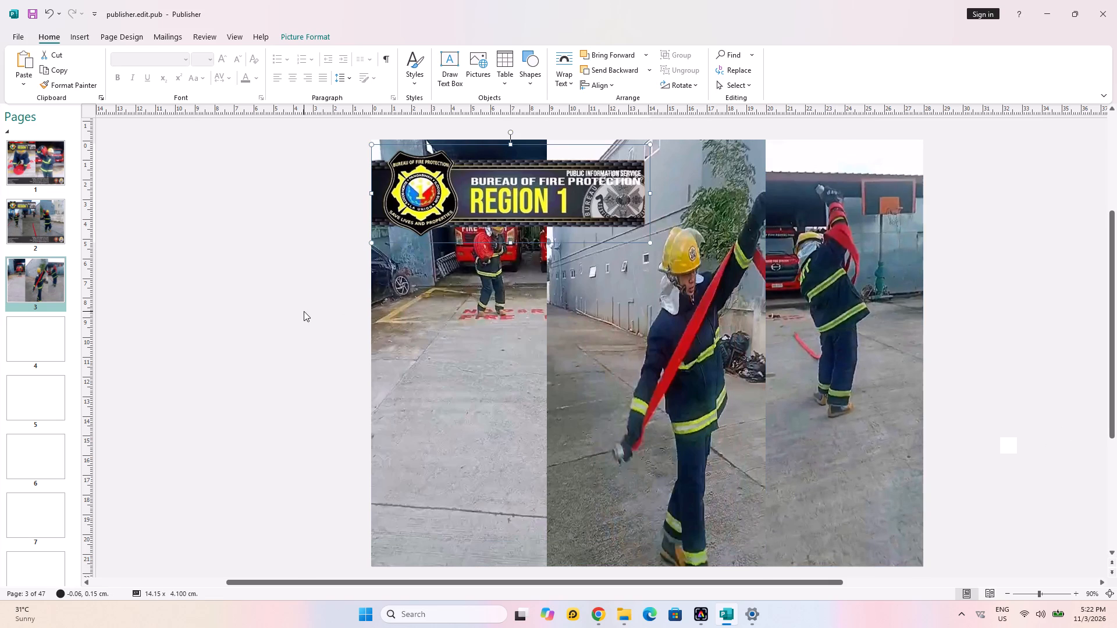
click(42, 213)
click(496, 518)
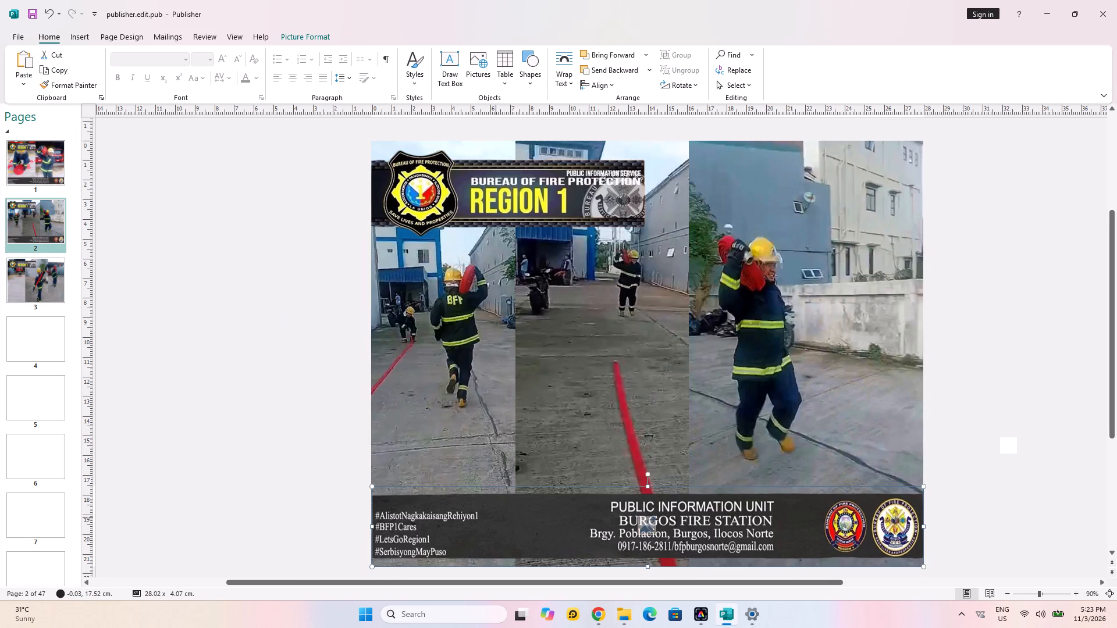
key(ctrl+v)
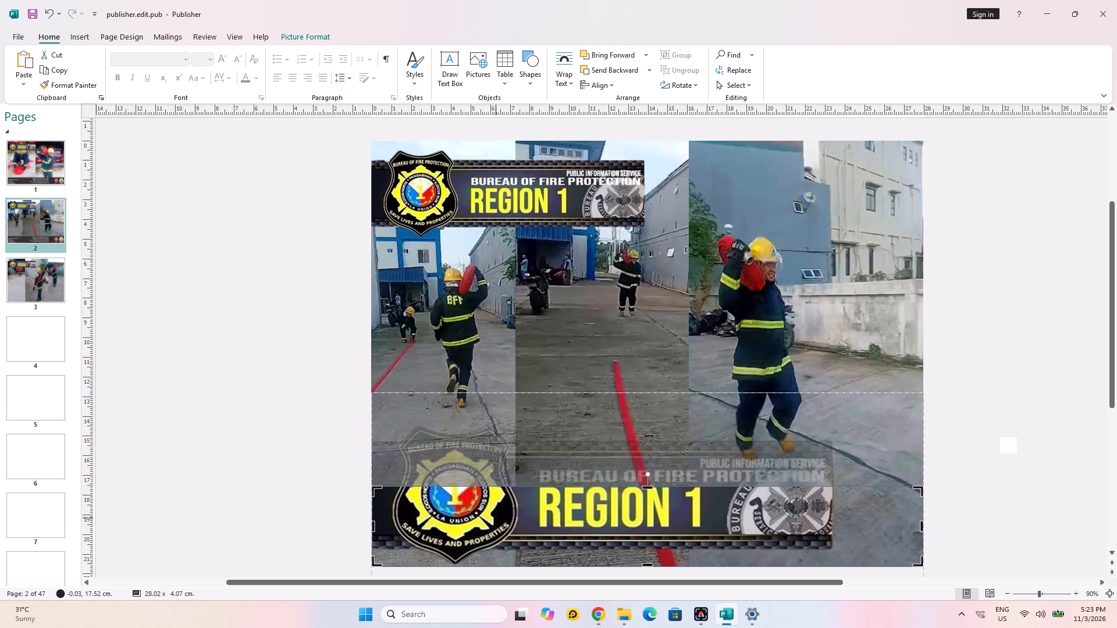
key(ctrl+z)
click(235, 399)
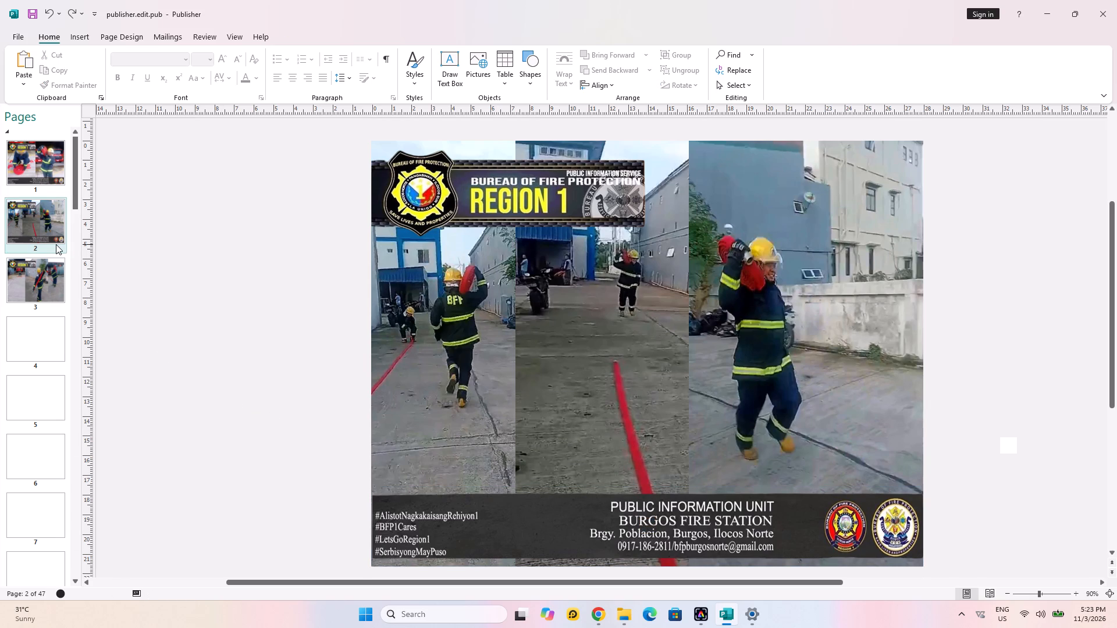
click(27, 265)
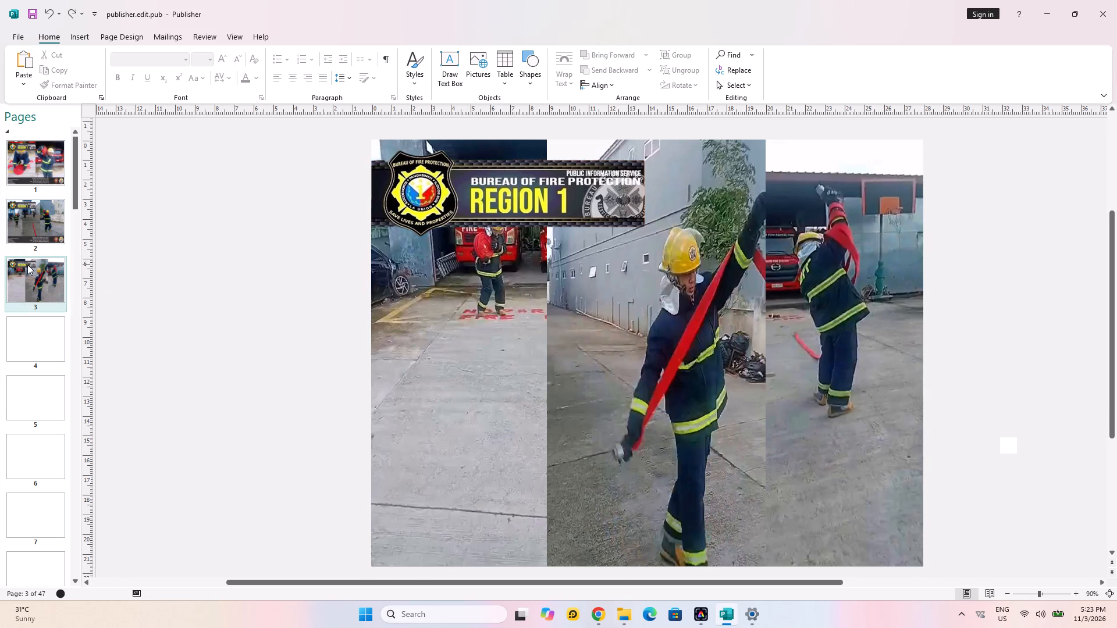
Copy the Burgos Fire Station footer banner from page 2 and paste it at the bottom of page 3.
click(29, 222)
click(443, 536)
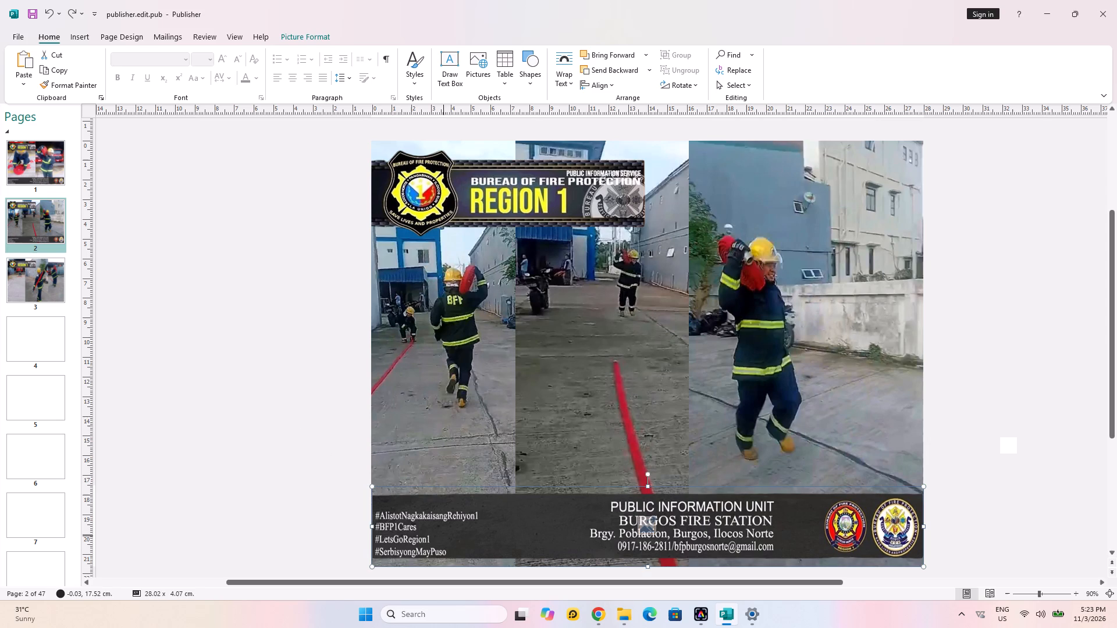
key(ctrl+c)
click(34, 269)
click(226, 360)
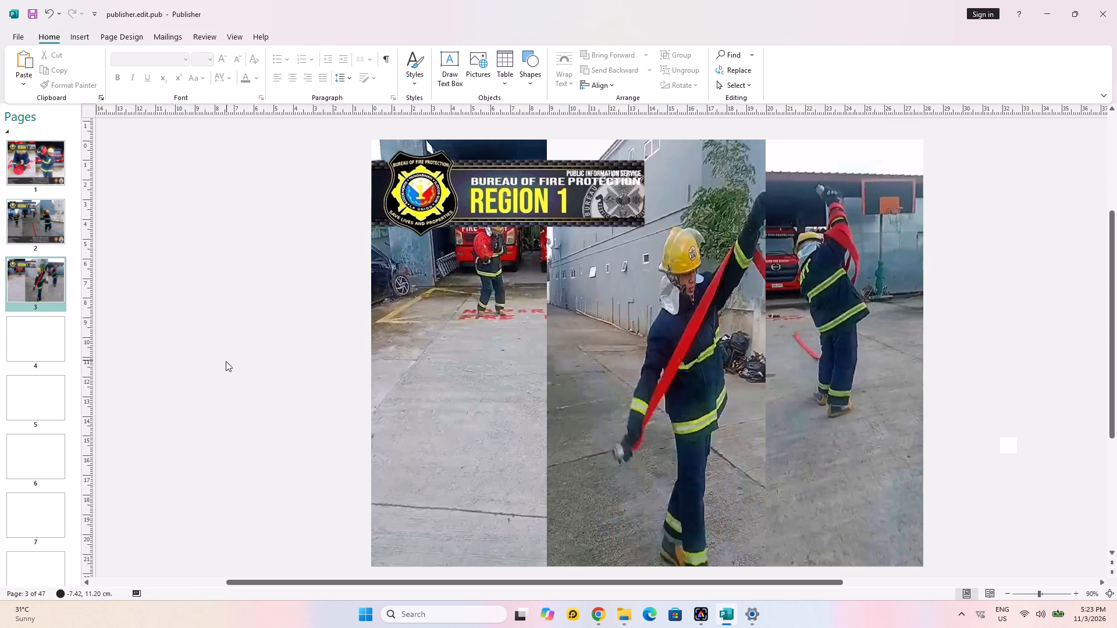
key(ctrl+v)
click(44, 330)
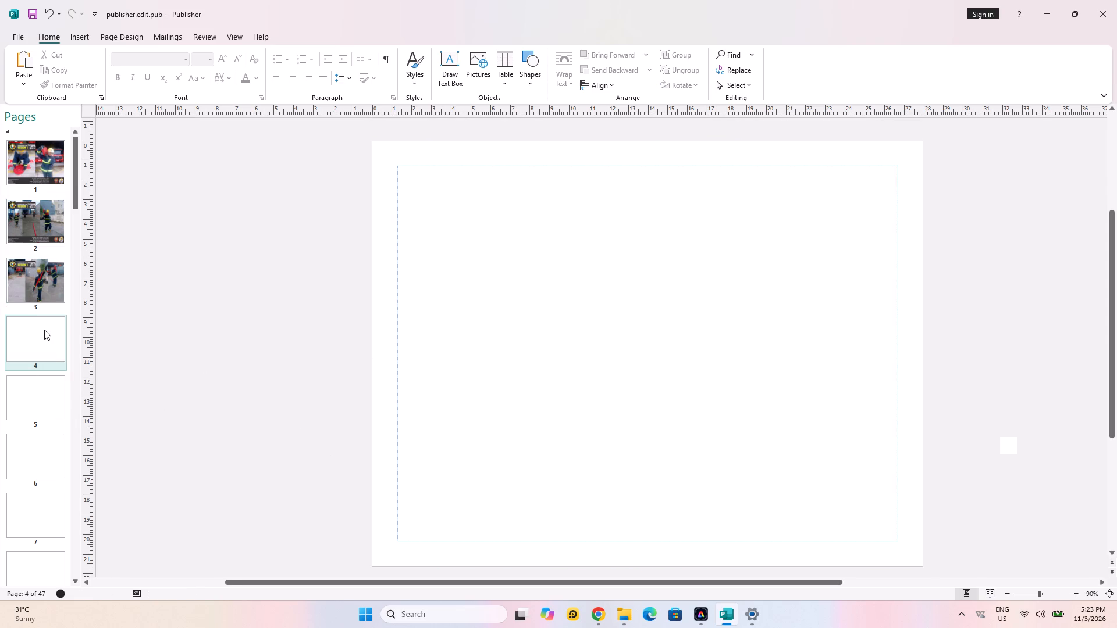
click(51, 273)
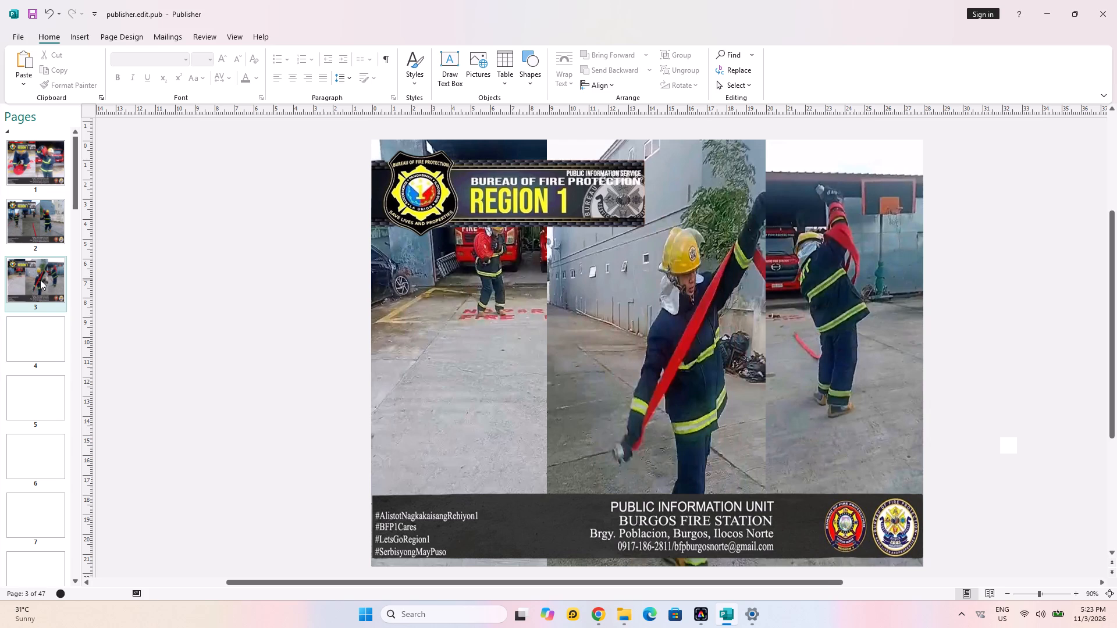
Insert c5a6a64b-2342-43a1-8cf1-02645efc2491.jpeg from Downloads onto page 4 and move it to the page's left edge.
click(23, 351)
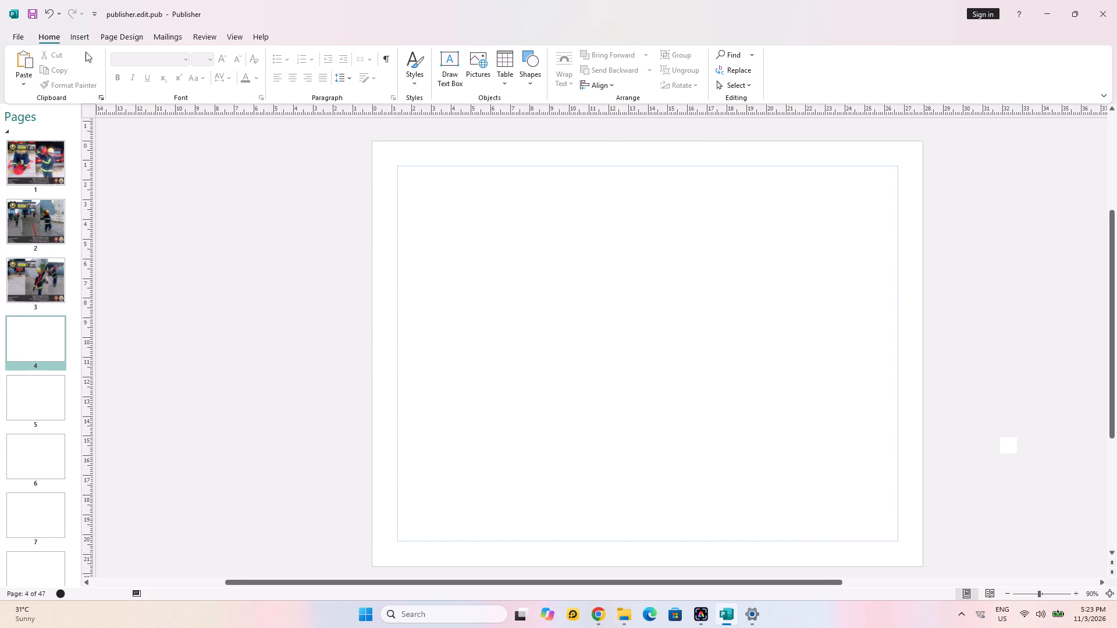
click(81, 31)
click(120, 67)
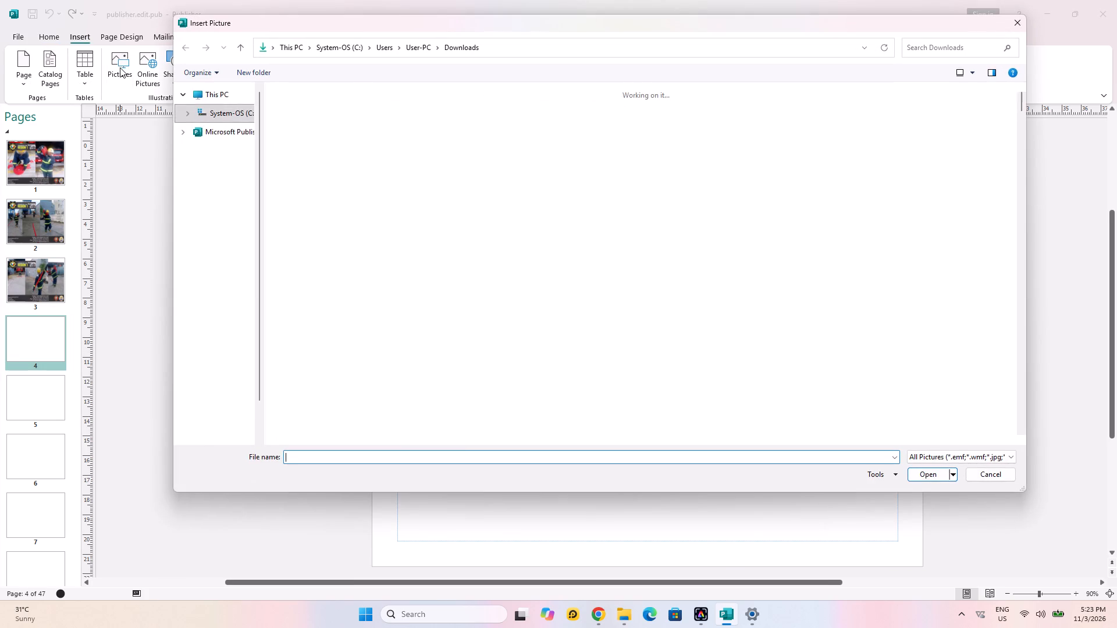
click(190, 184)
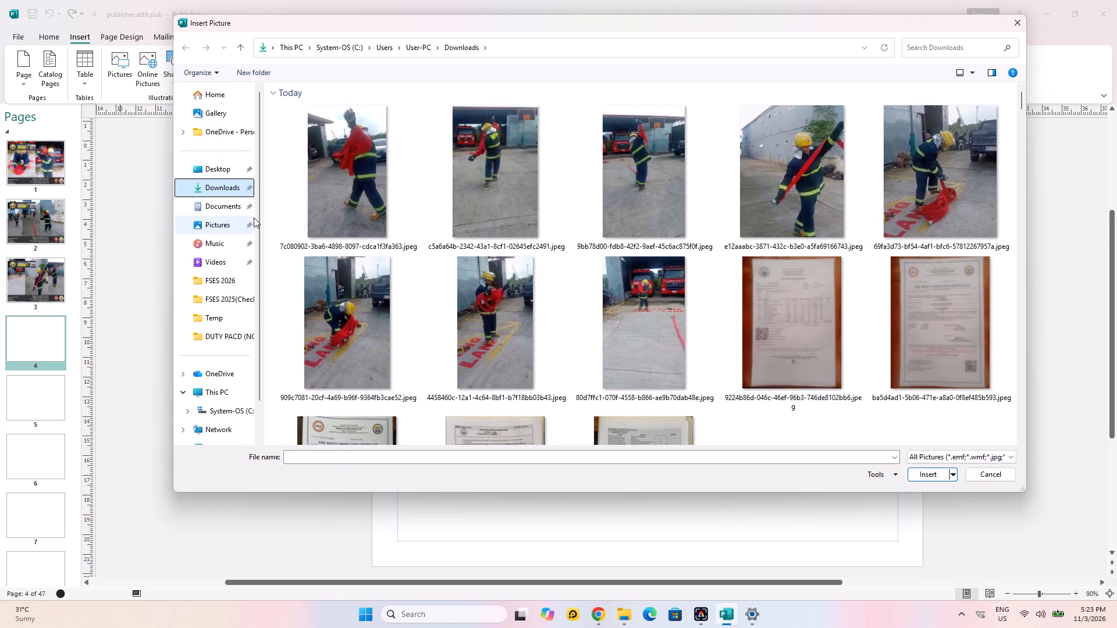
click(484, 211)
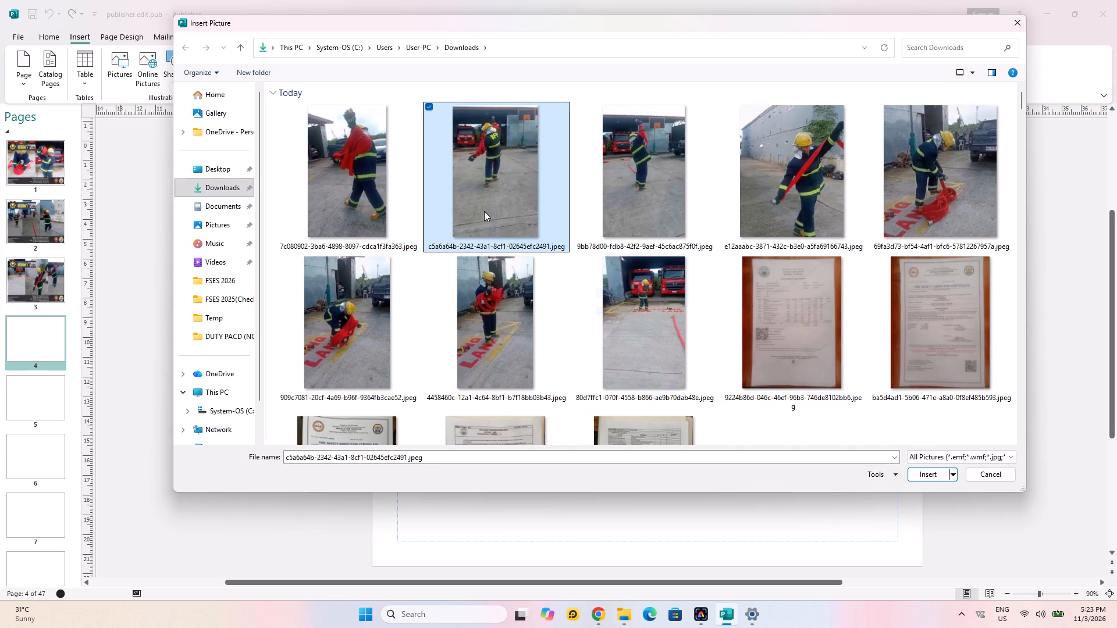
click(931, 478)
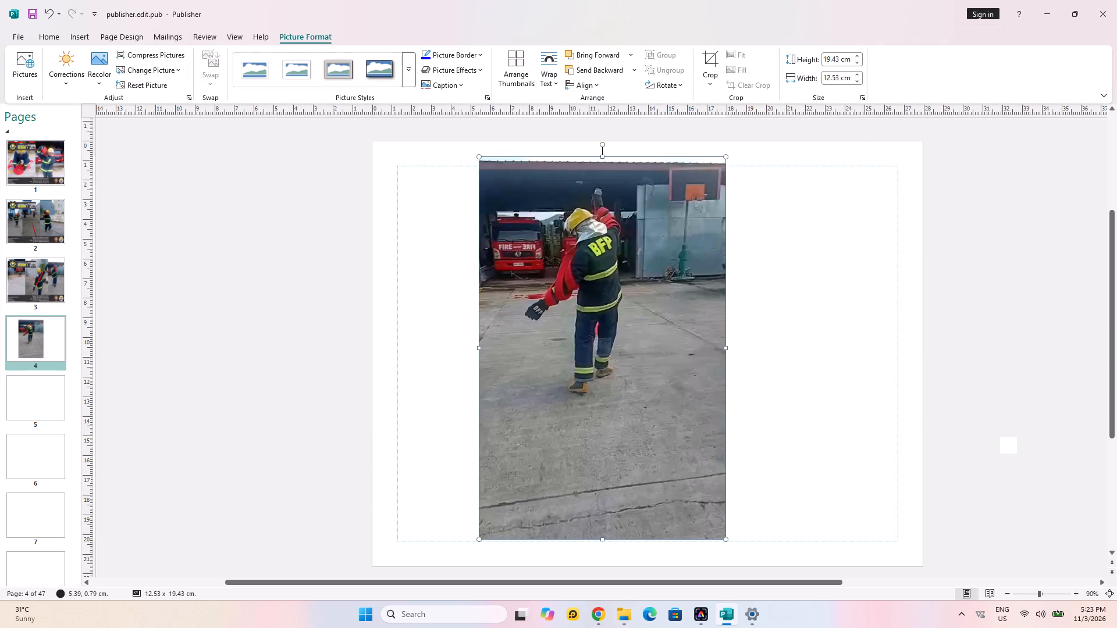
drag(640, 397, 531, 370)
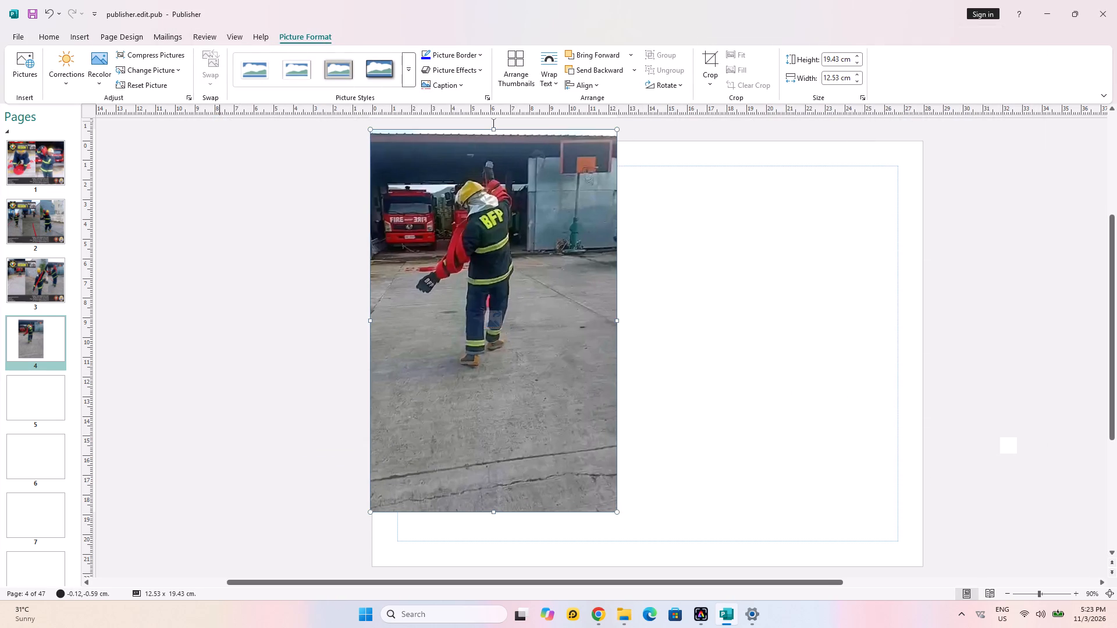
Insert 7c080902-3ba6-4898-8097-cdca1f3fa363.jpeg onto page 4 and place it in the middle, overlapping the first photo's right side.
click(87, 38)
click(115, 70)
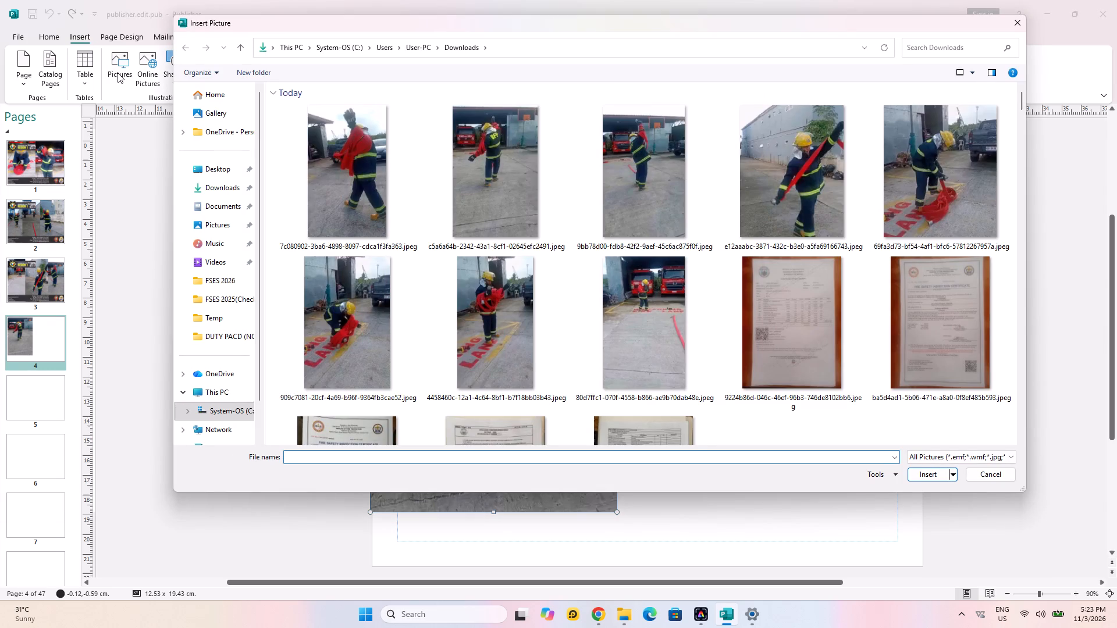
click(347, 186)
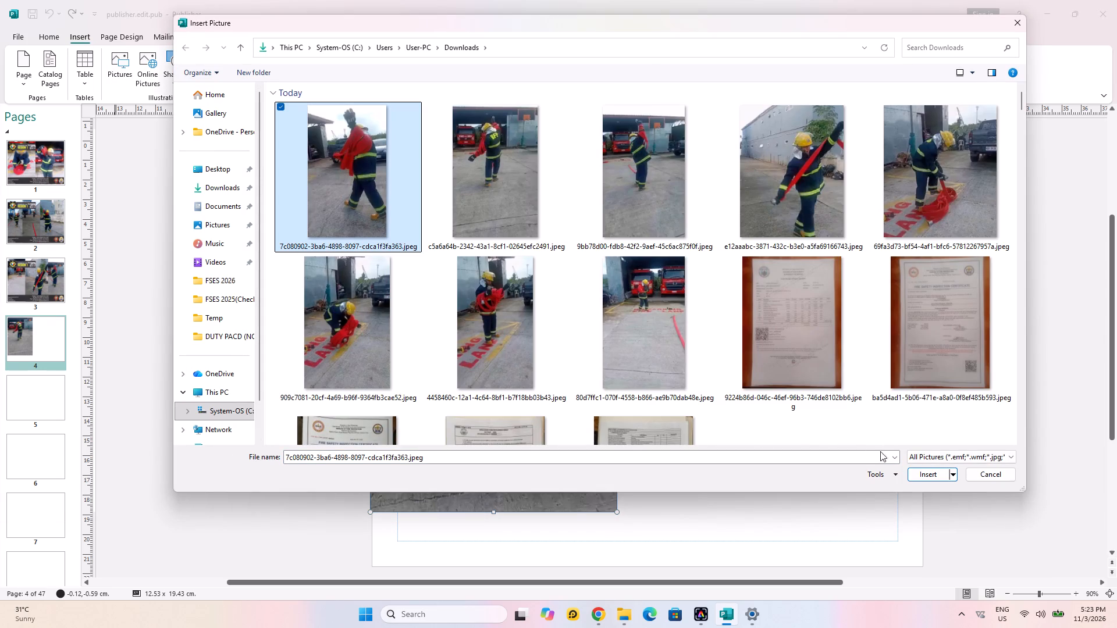
click(919, 477)
drag(602, 447, 648, 430)
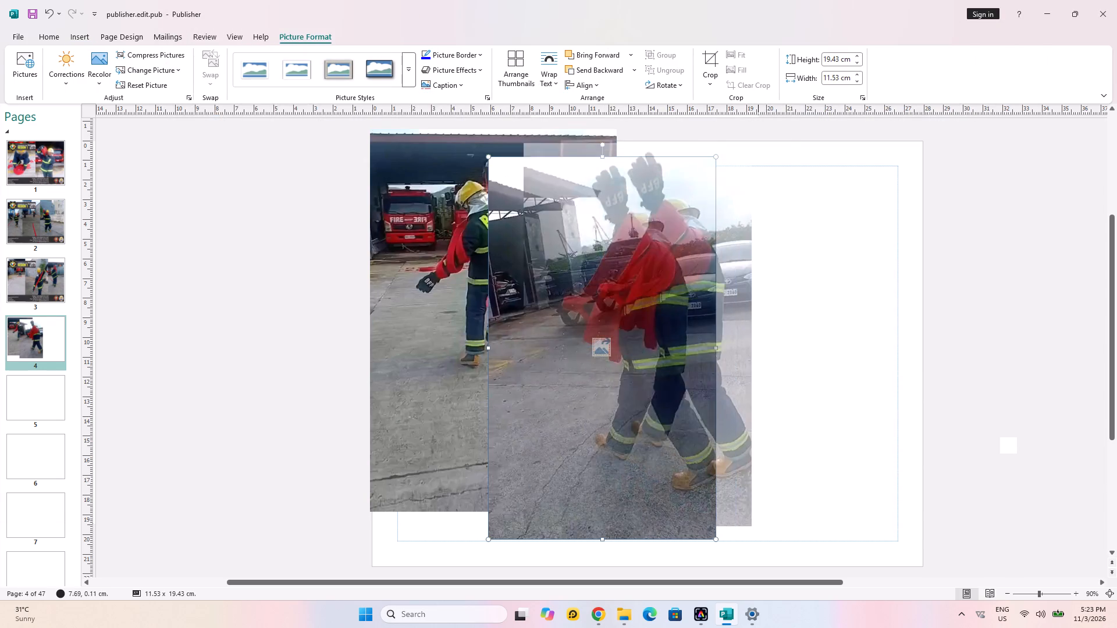
drag(648, 430, 688, 419)
click(219, 299)
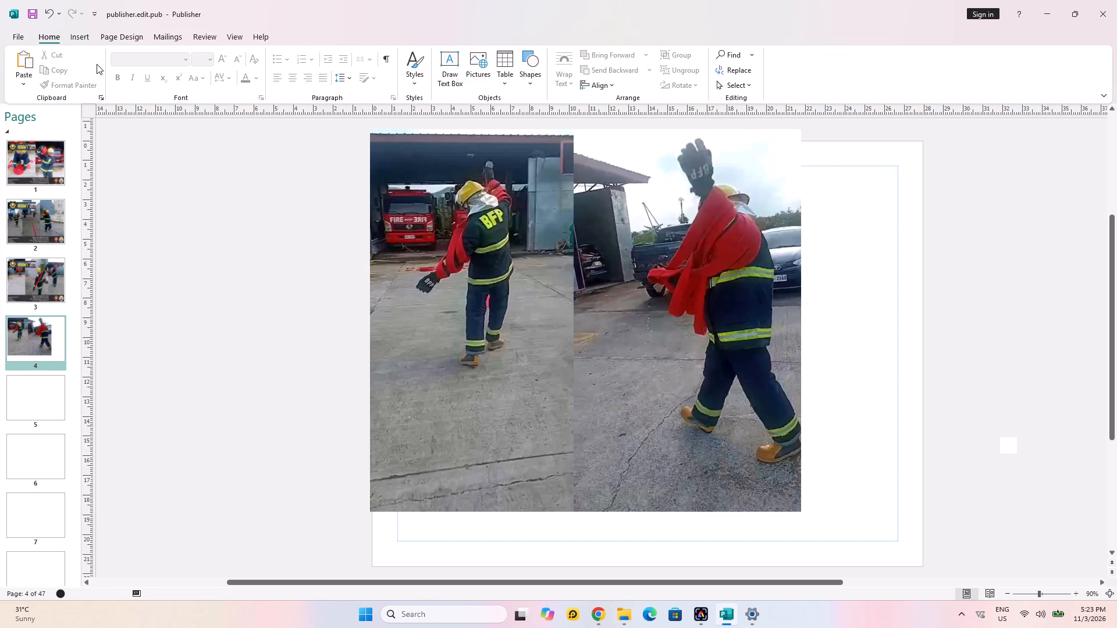
Insert 4458460c-12a1-4c64-8bf1-b7f18bb03b43.jpeg onto page 4 and move it to the page's right edge.
click(84, 40)
click(124, 69)
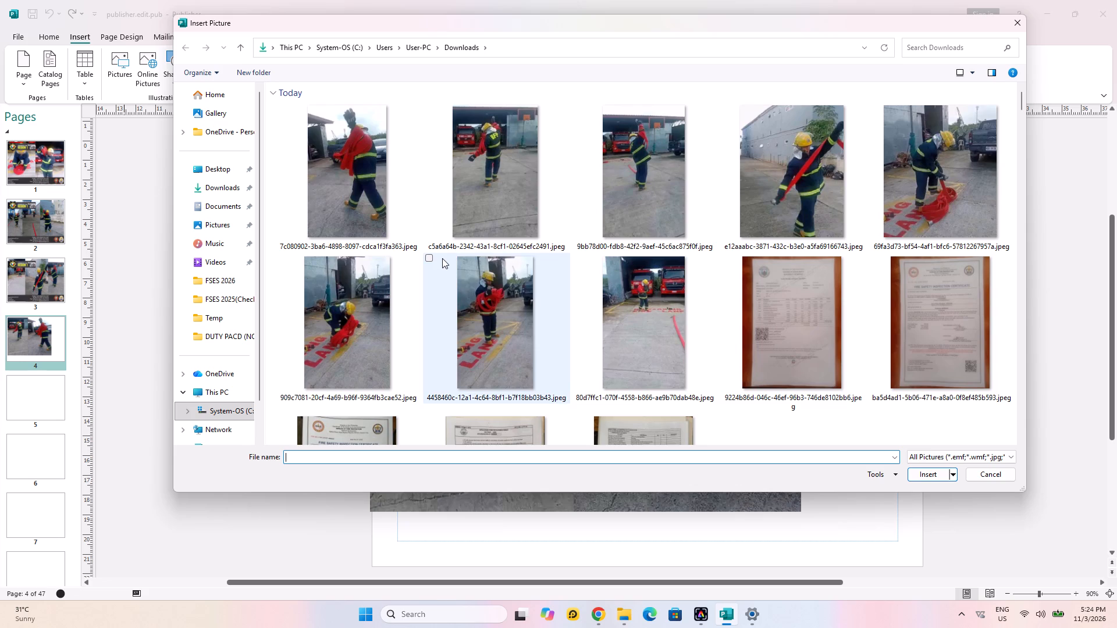
click(521, 342)
click(933, 475)
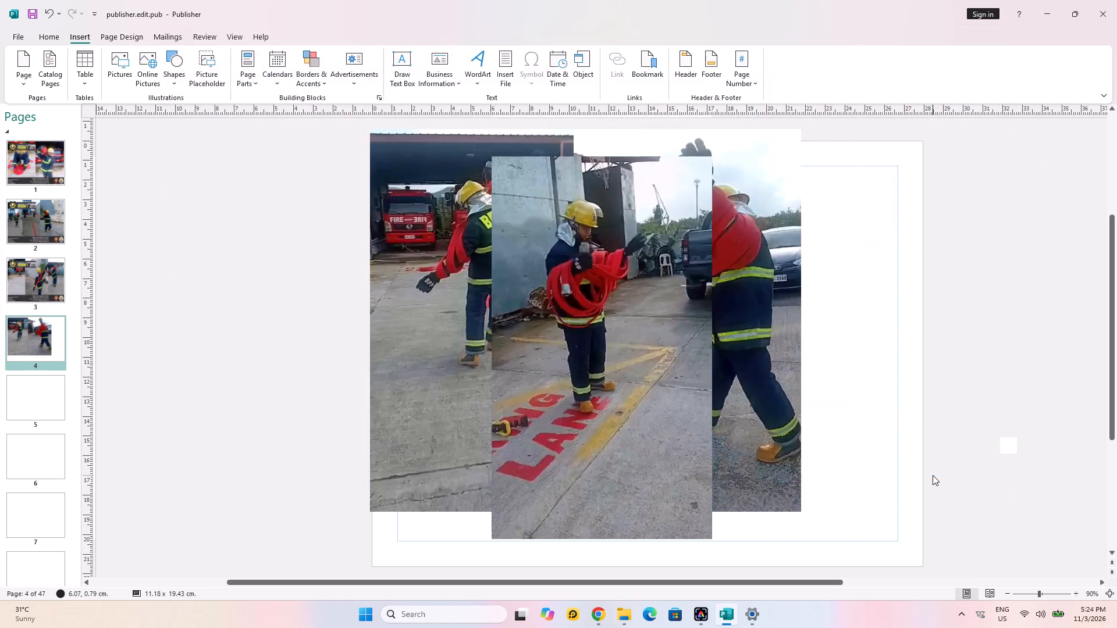
drag(617, 395, 827, 385)
Crop both sides of page 4's left photo to about 8.06 cm wide and move it to the page's top-left corner.
click(426, 337)
right_click(426, 337)
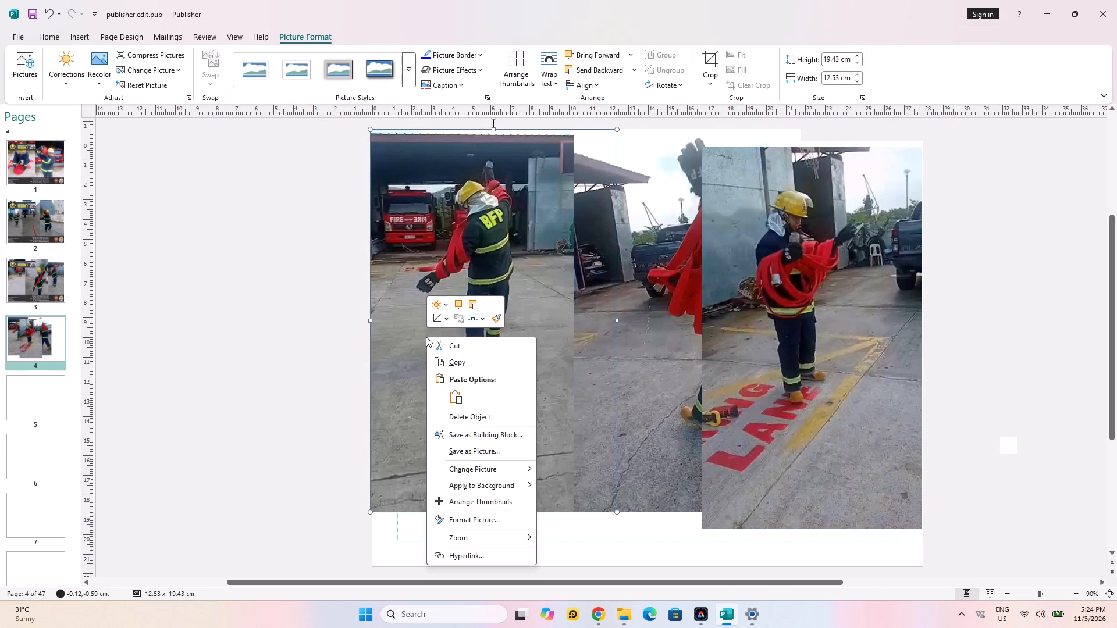
click(437, 319)
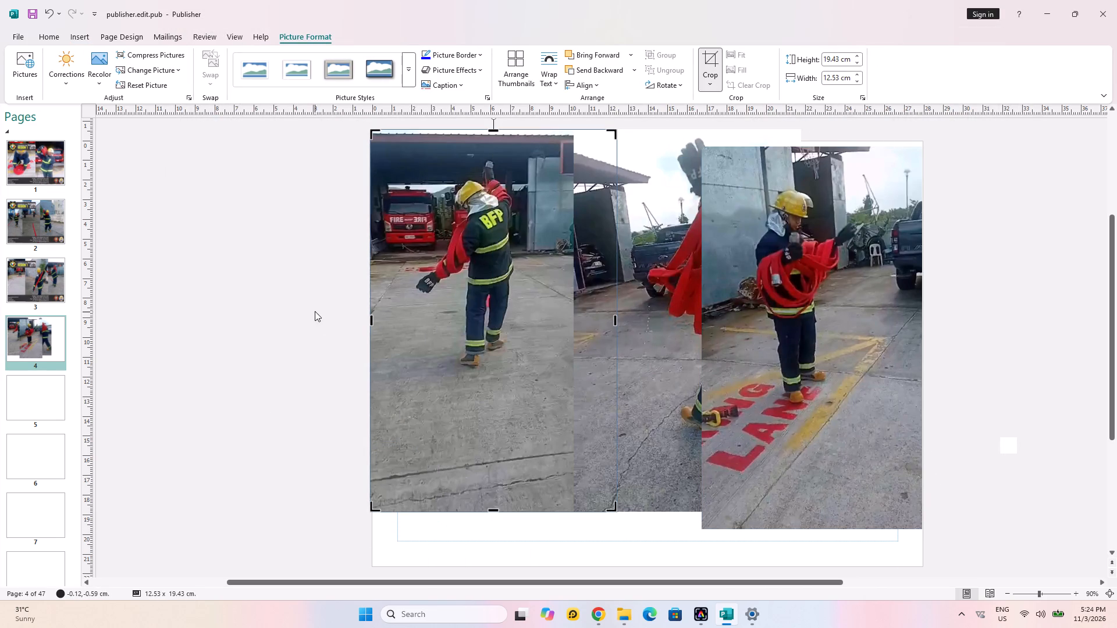
drag(370, 320, 393, 322)
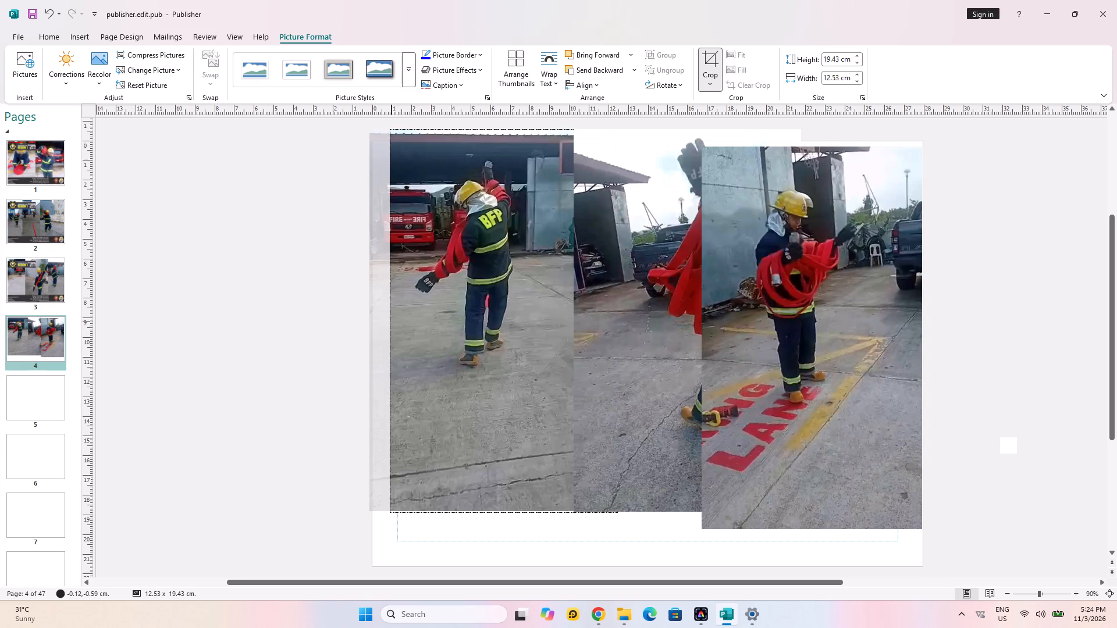
drag(393, 322, 404, 323)
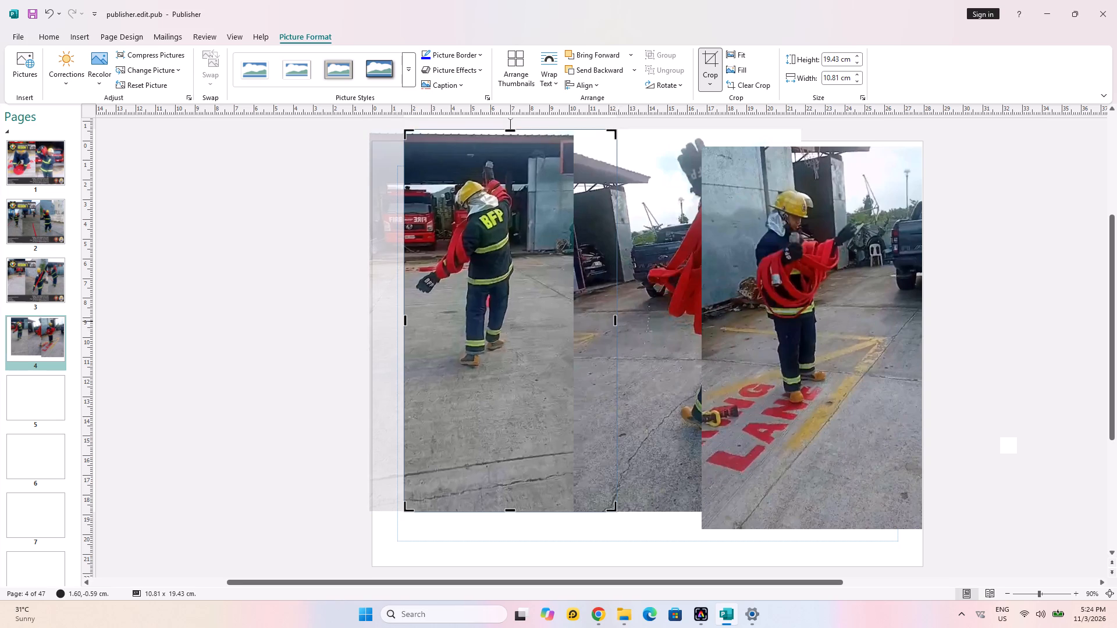
drag(614, 319, 560, 329)
click(188, 329)
drag(476, 323, 470, 326)
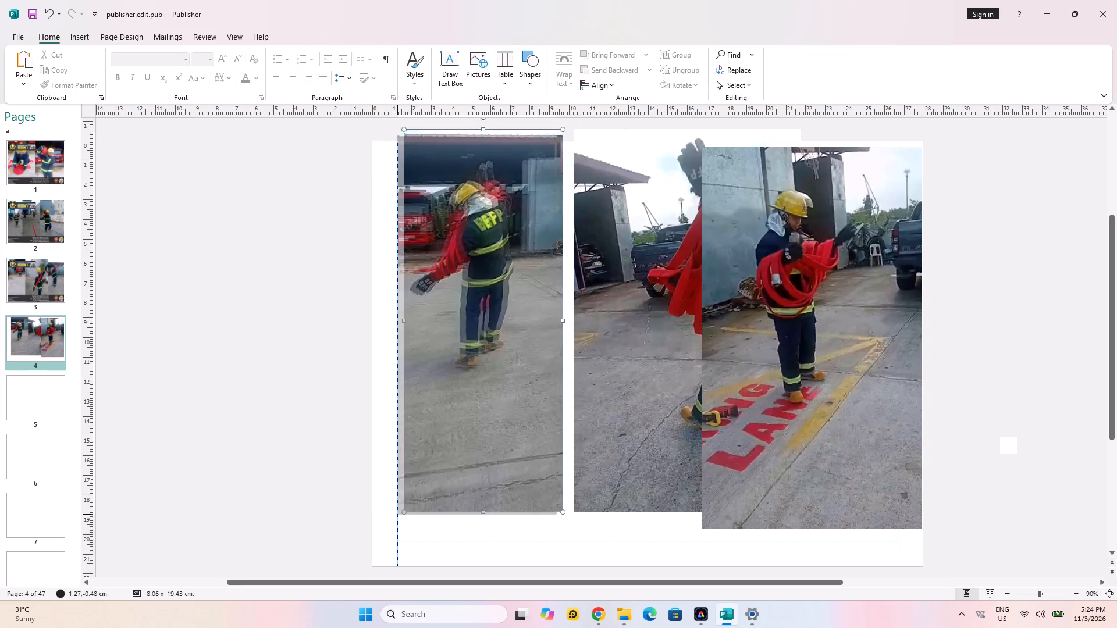
drag(470, 326, 445, 330)
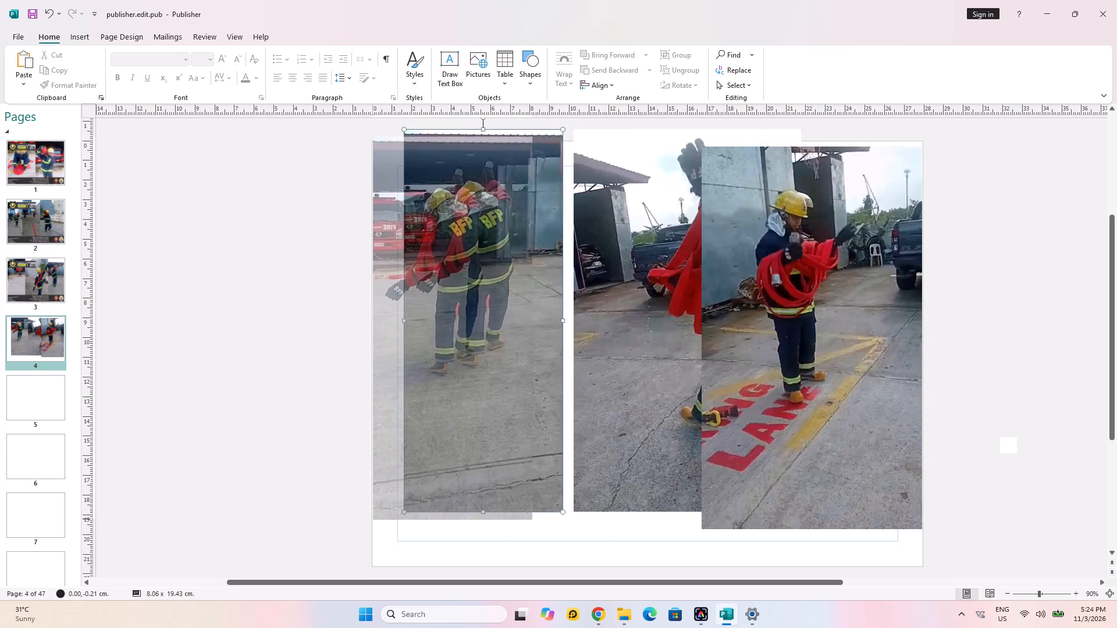
drag(445, 330, 446, 330)
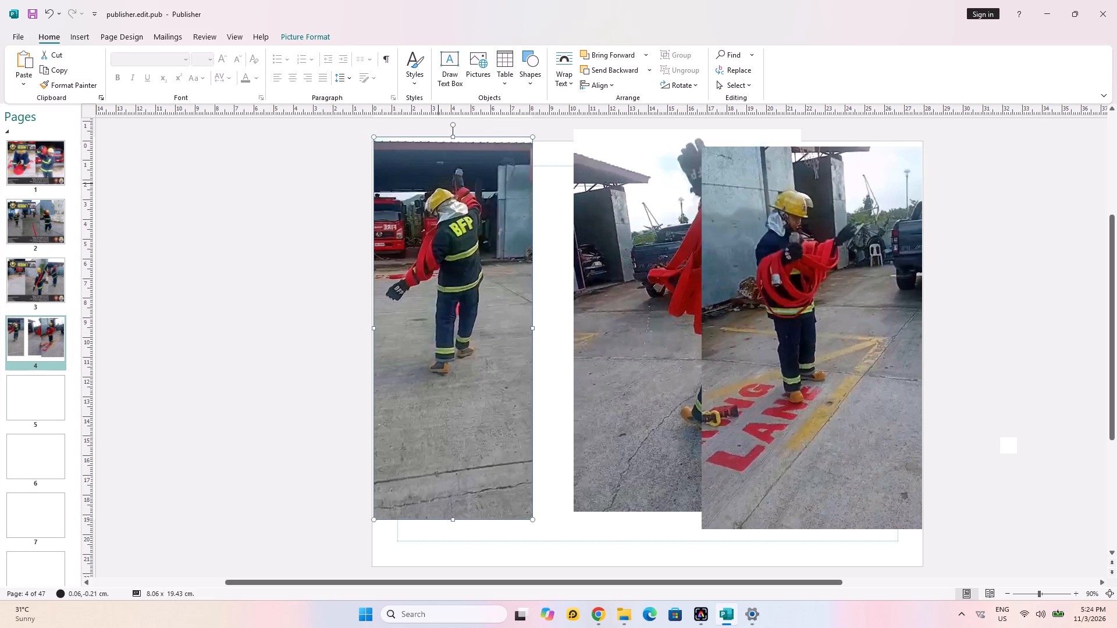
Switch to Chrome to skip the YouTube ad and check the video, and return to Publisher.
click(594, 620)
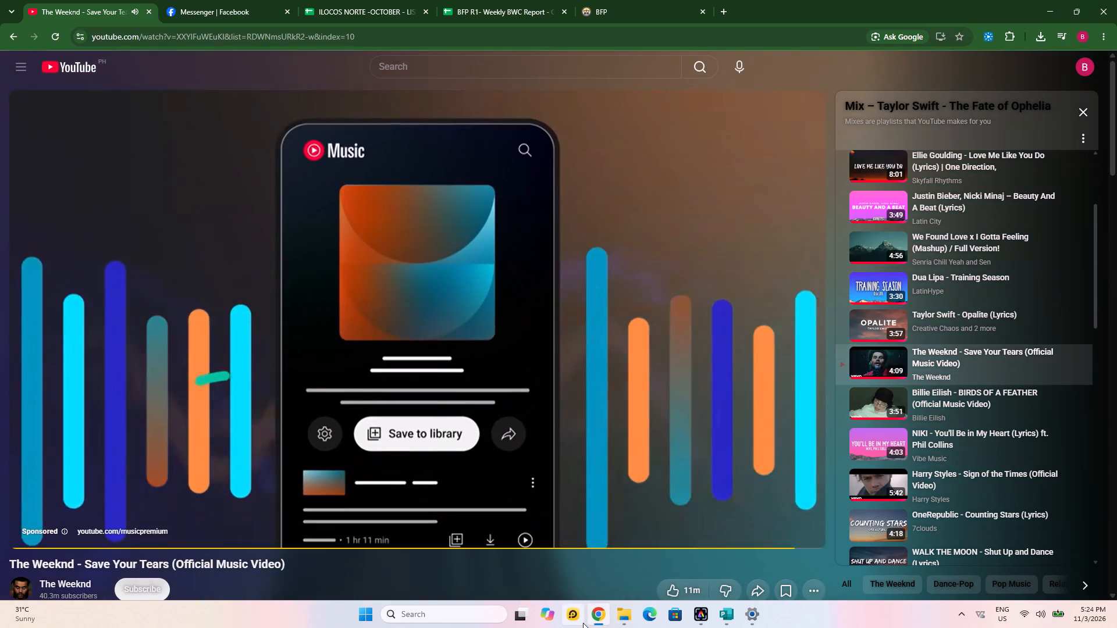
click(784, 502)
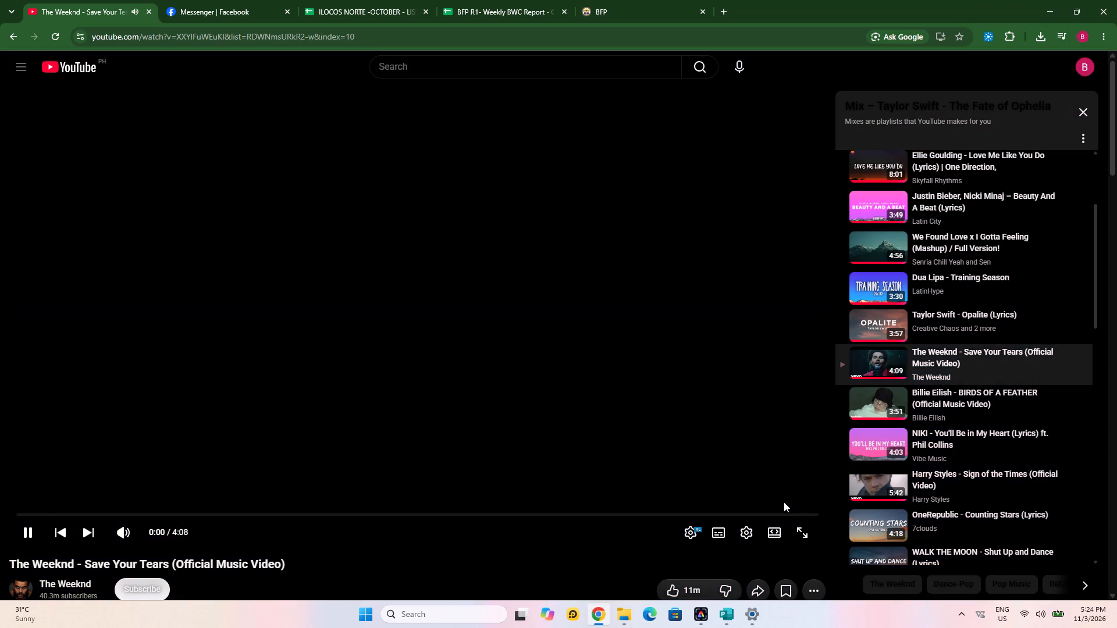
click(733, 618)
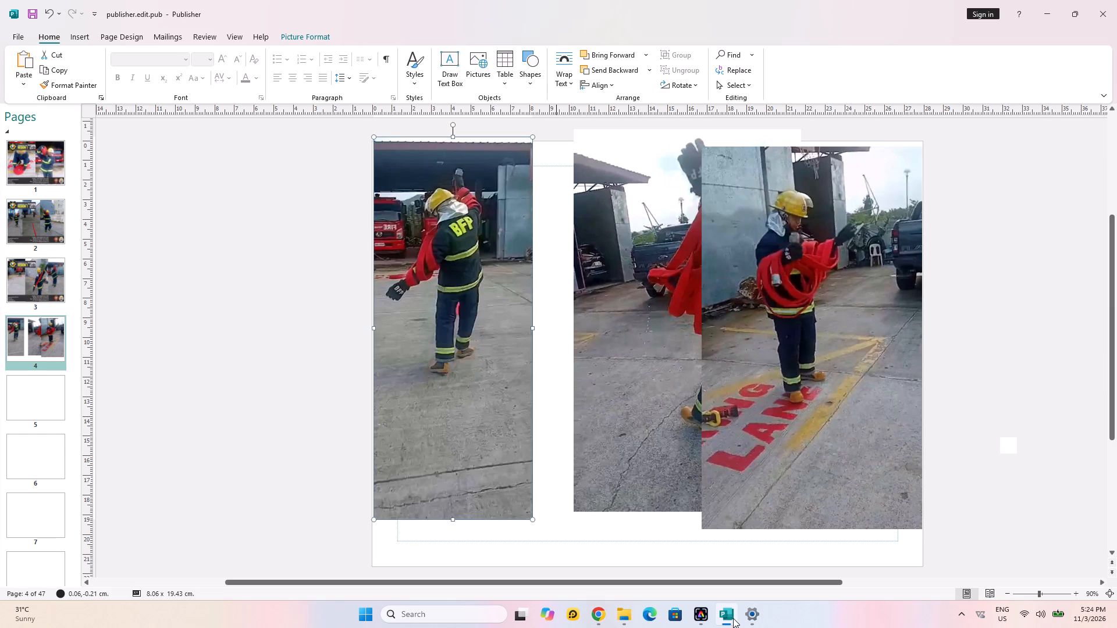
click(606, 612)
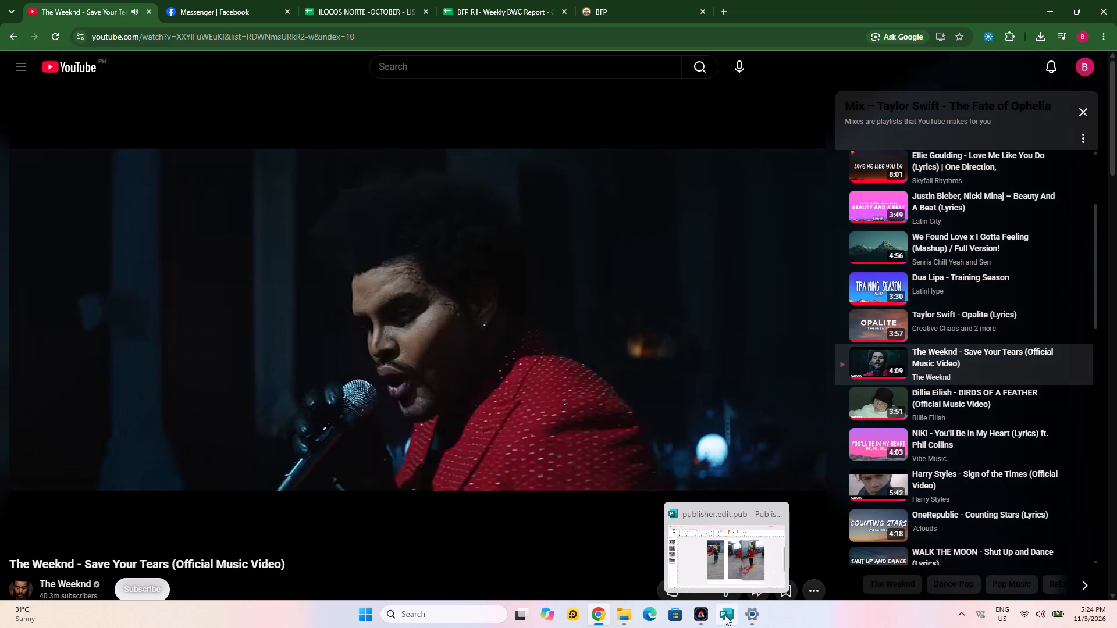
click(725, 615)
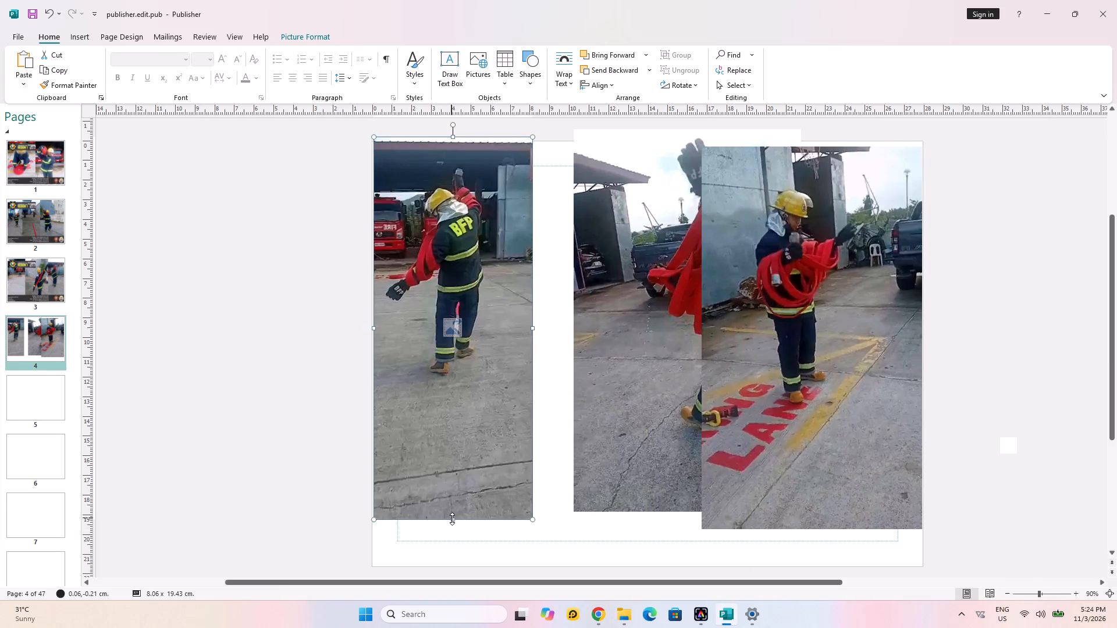
Fit the left photo to page 4's bottom, left and top edges, about 8.21 x 21.59 cm.
drag(452, 519, 444, 566)
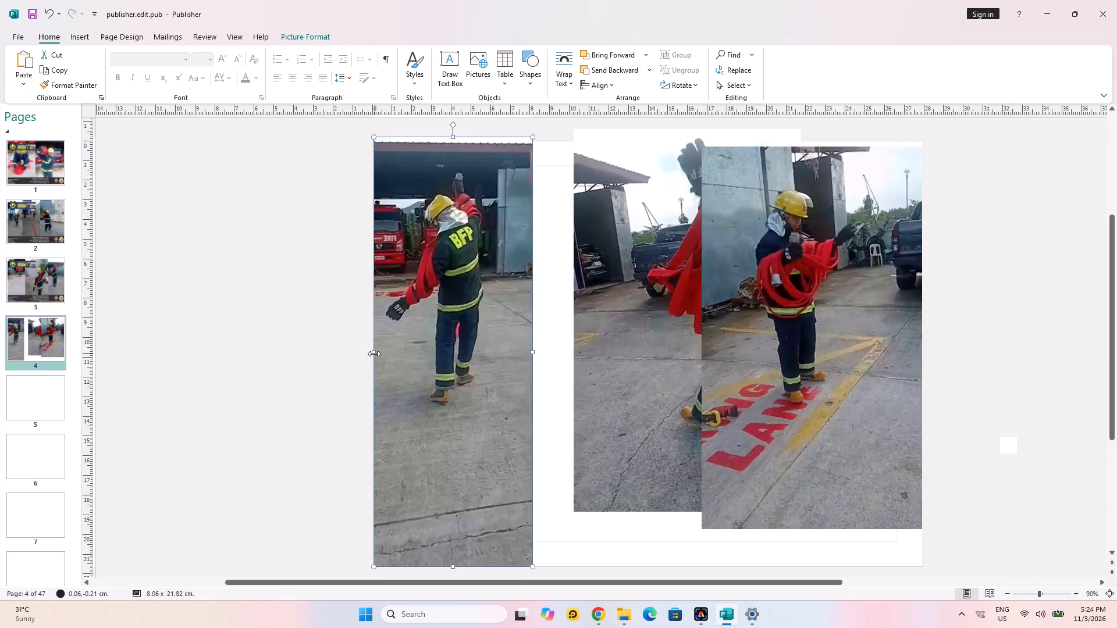
click(373, 352)
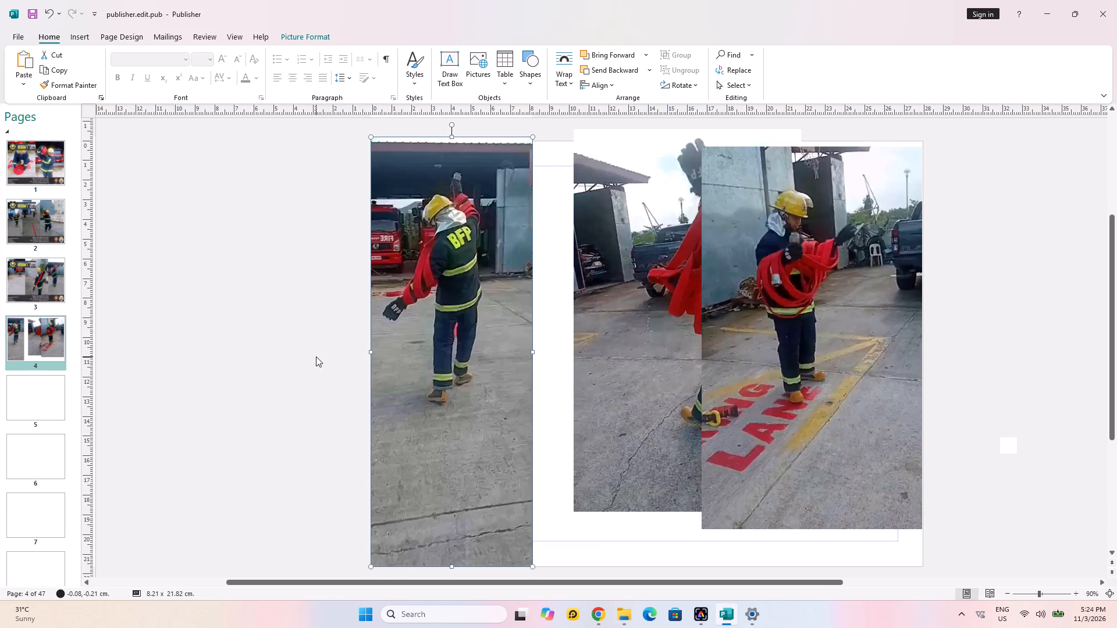
click(451, 138)
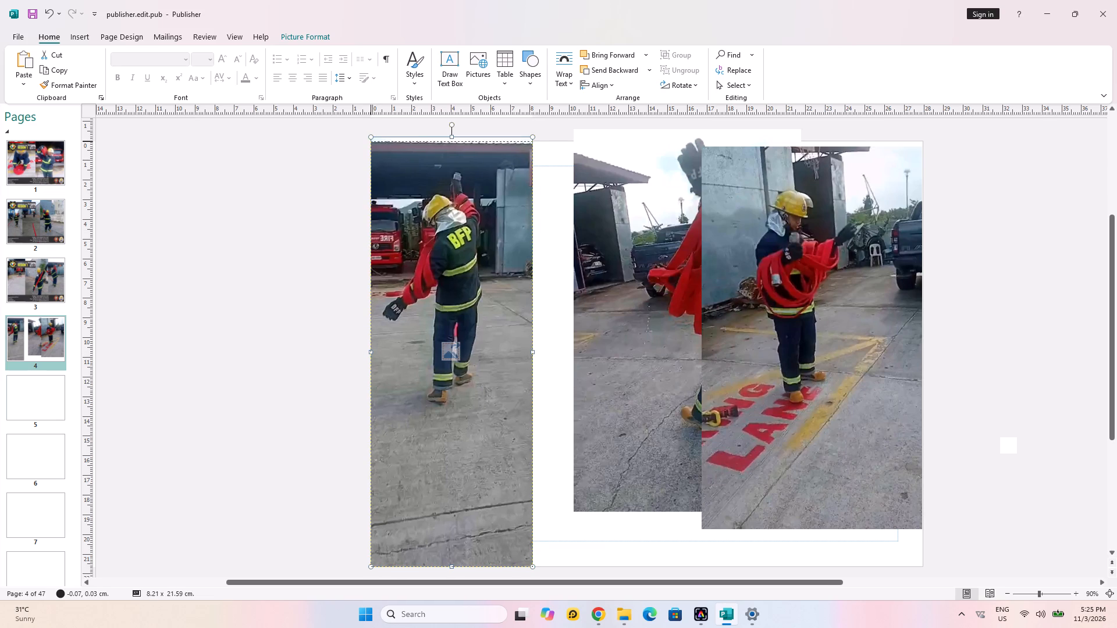
Move page 4's middle photo to the page's top edge, overlapping the left photo, at about 6.72, 0.05 cm.
click(314, 213)
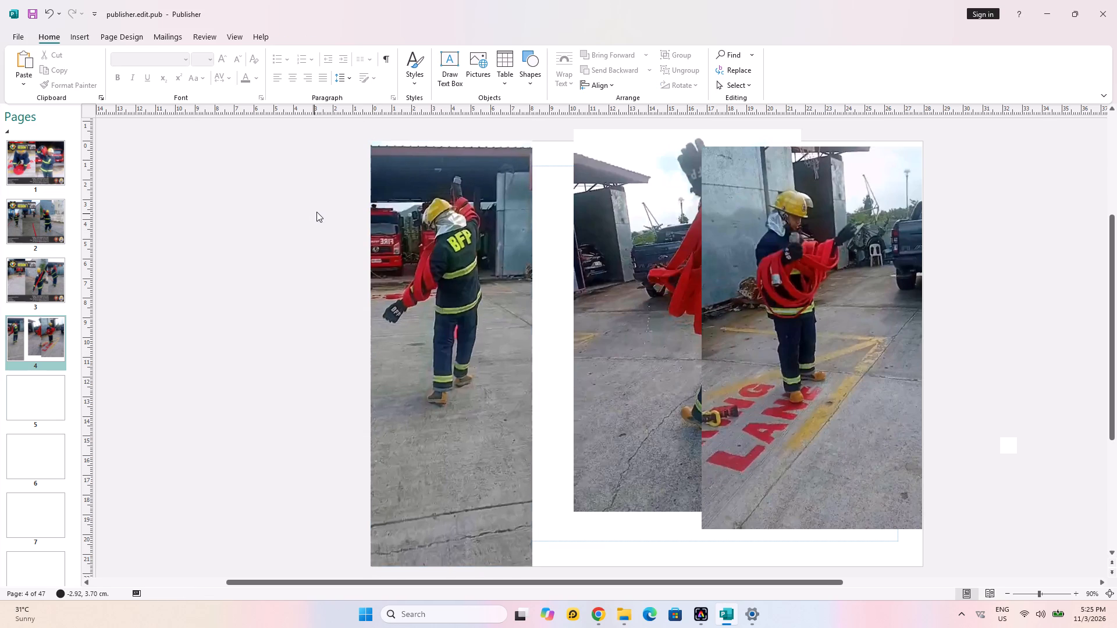
click(648, 283)
drag(654, 284, 627, 294)
click(649, 302)
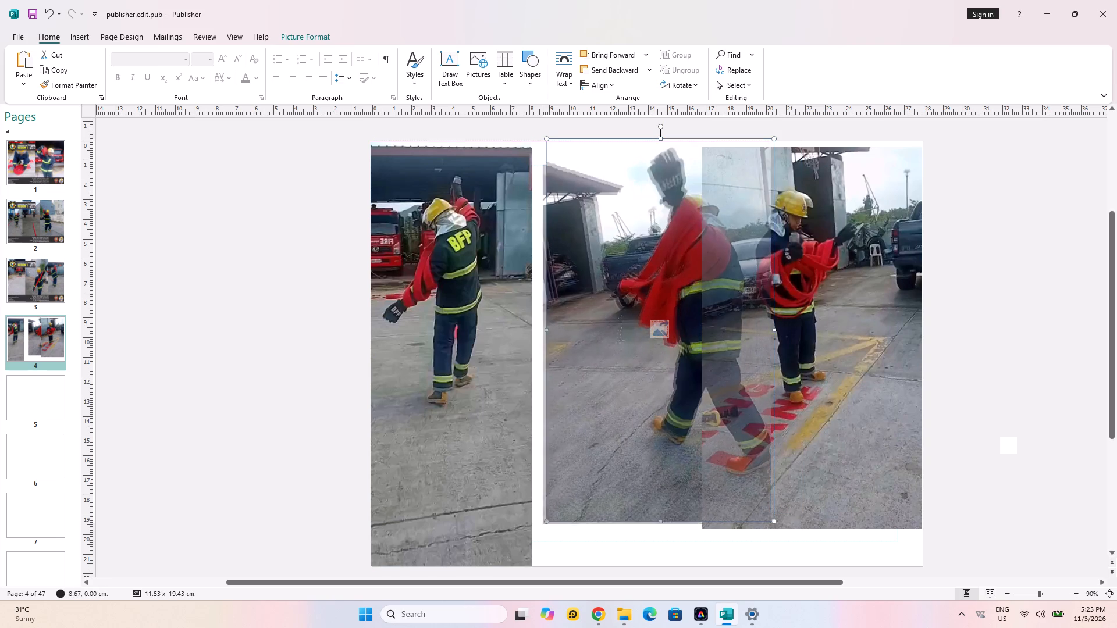
drag(632, 304, 593, 305)
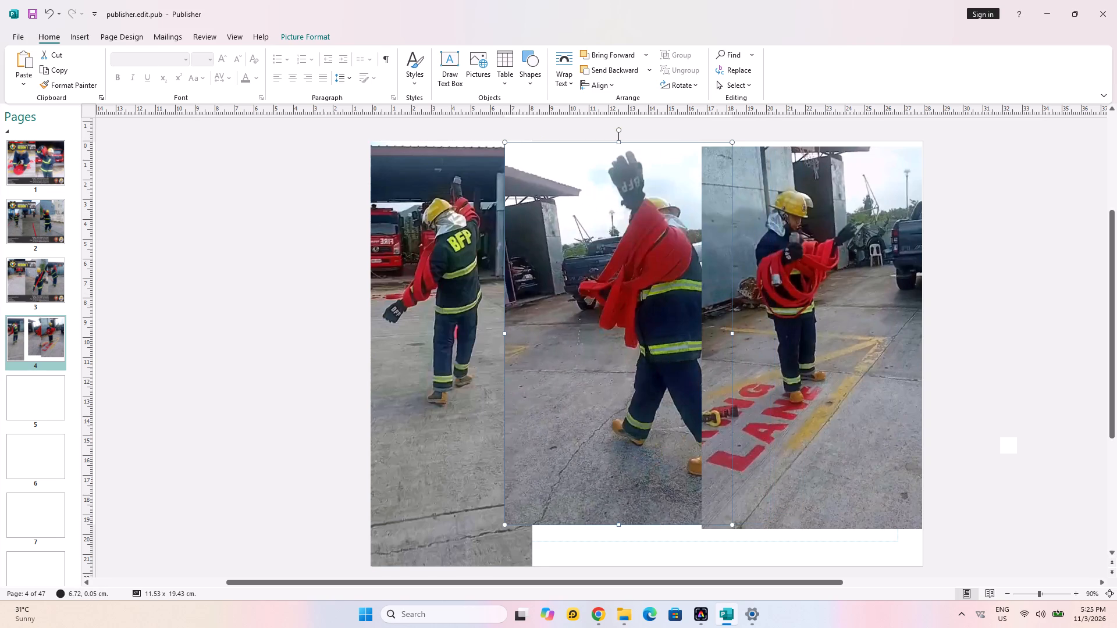
Crop the left side of page 4's middle photo to make it about 9.16 cm wide.
right_click(593, 305)
click(603, 287)
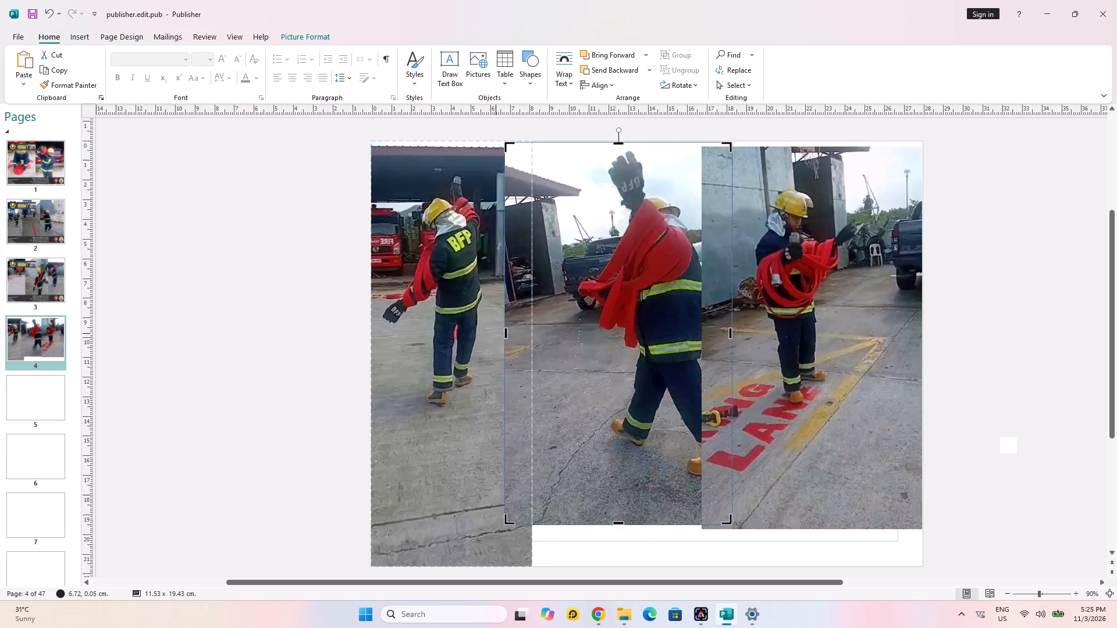
drag(505, 334, 533, 338)
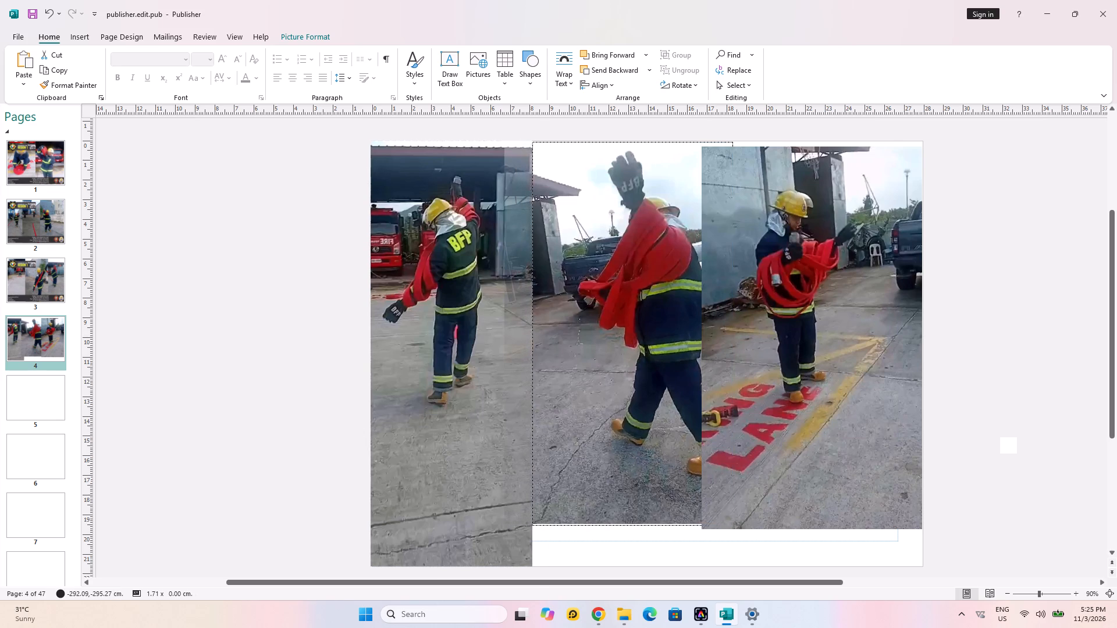
drag(533, 338, 552, 340)
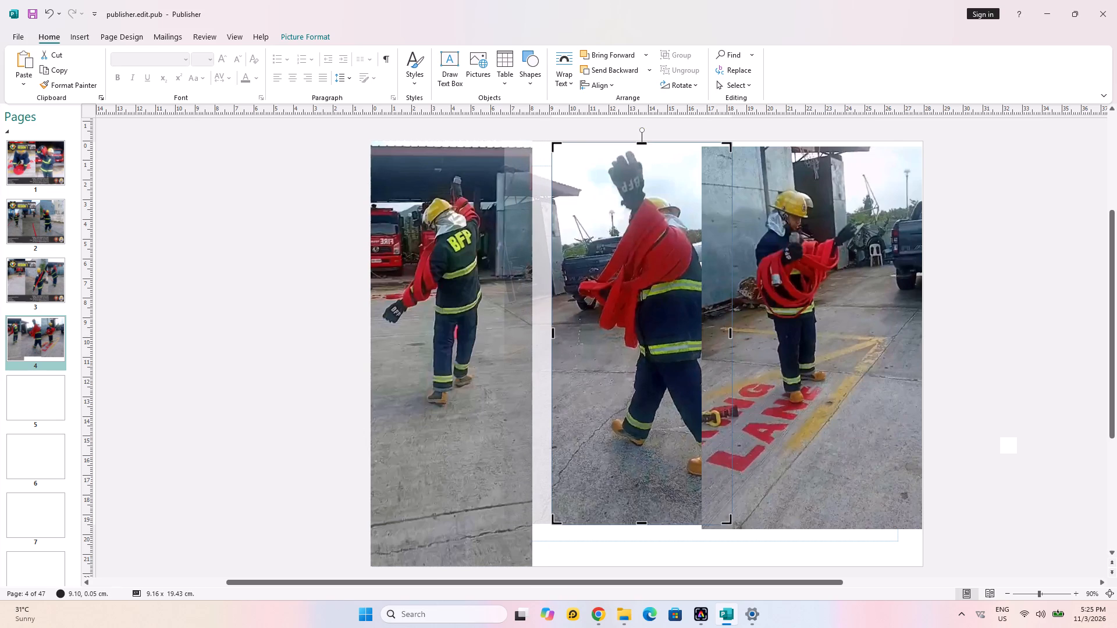
drag(328, 339, 322, 344)
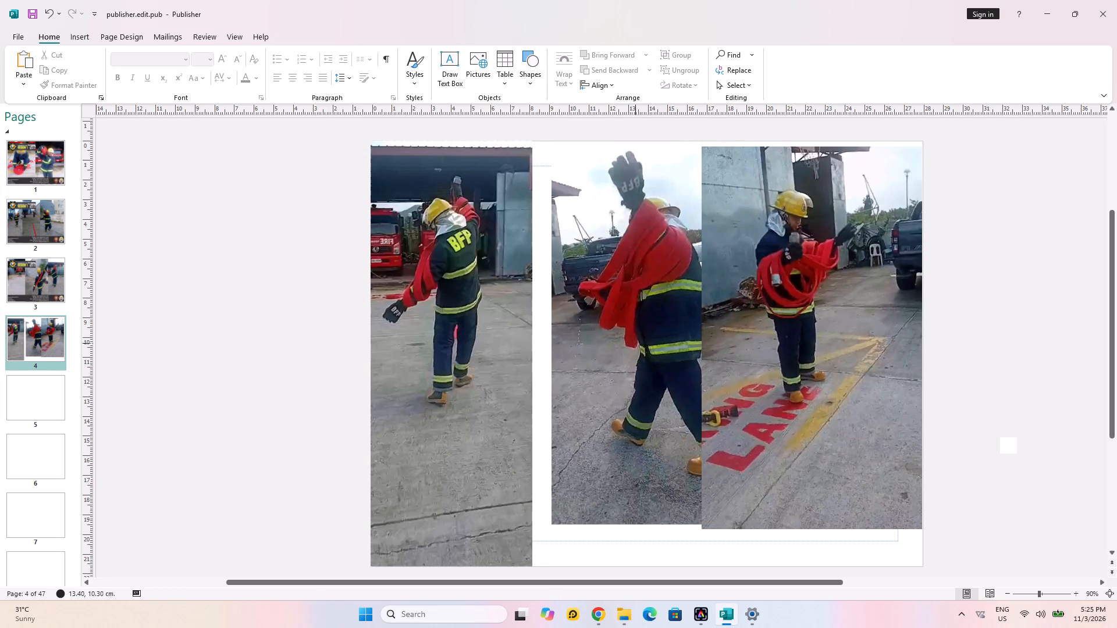
Move the middle photo against the left photo, at about 7.95 cm across, and stretch it down to page 4's bottom edge.
drag(621, 391, 604, 391)
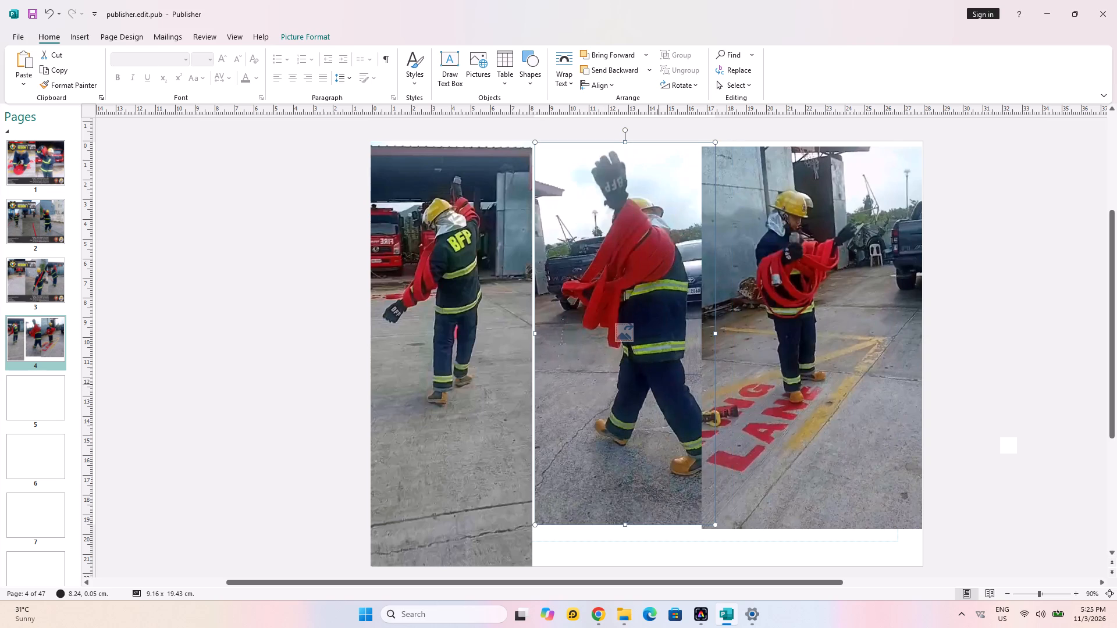
drag(651, 379, 645, 379)
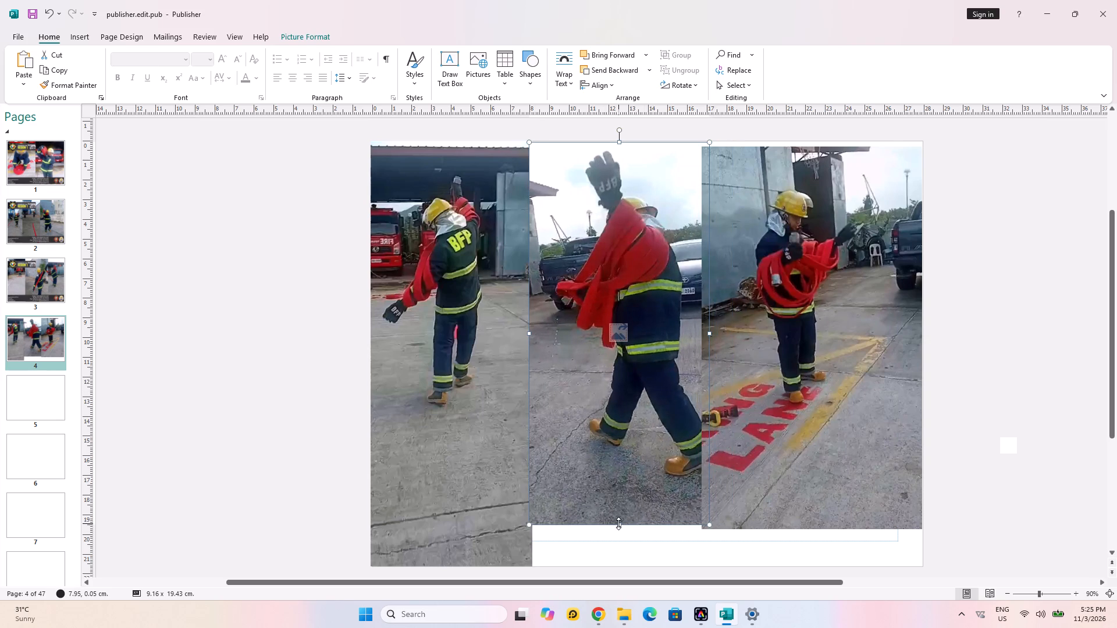
drag(620, 524, 617, 557)
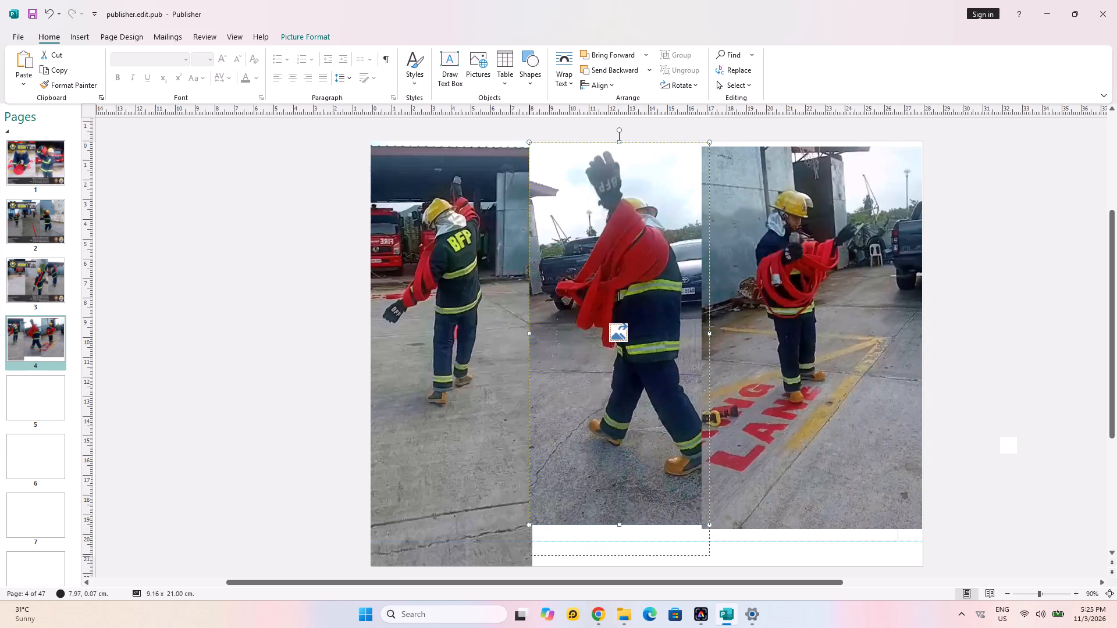
drag(617, 557, 614, 566)
Select page 4's right photo of the firefighter holding the coiled hose.
click(898, 402)
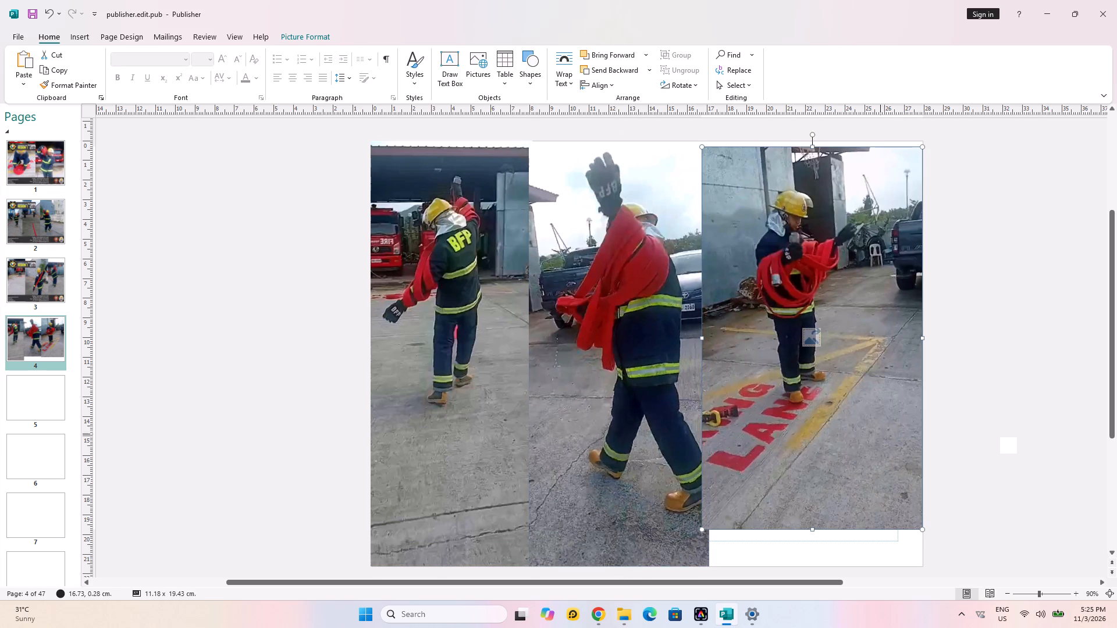
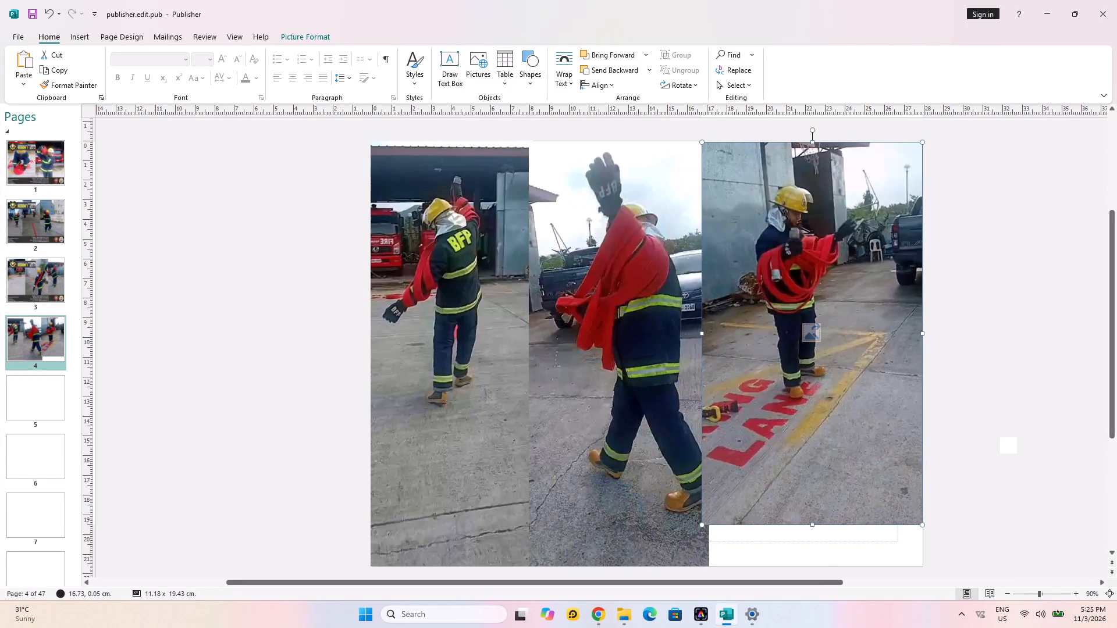
Crop the right side of page 4's right photo to make it about 10.15 cm wide.
click(780, 364)
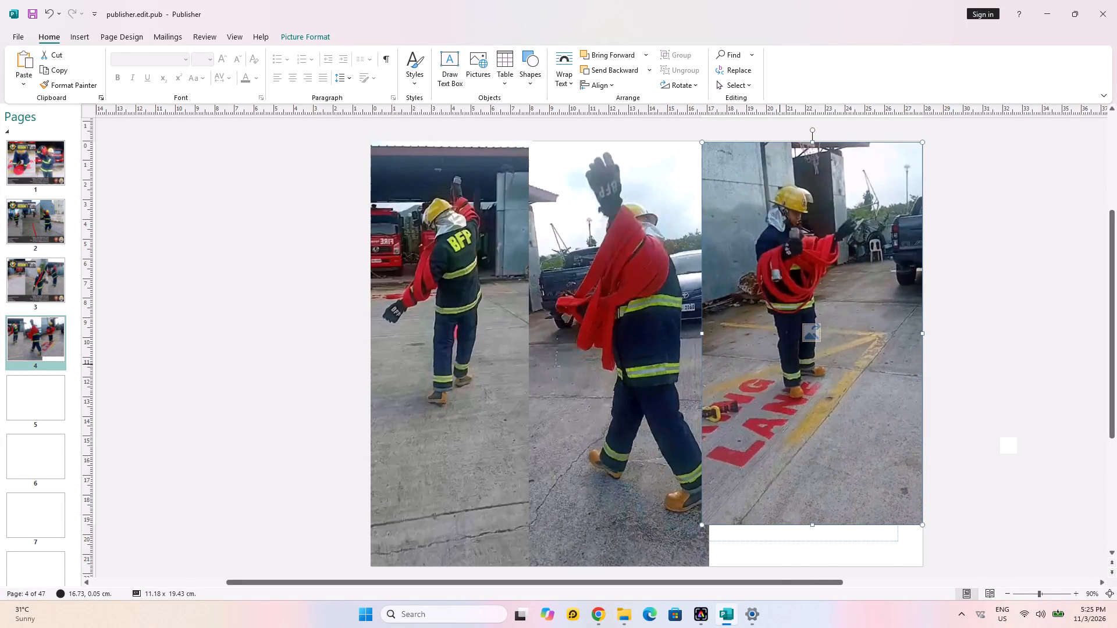
right_click(780, 364)
click(785, 348)
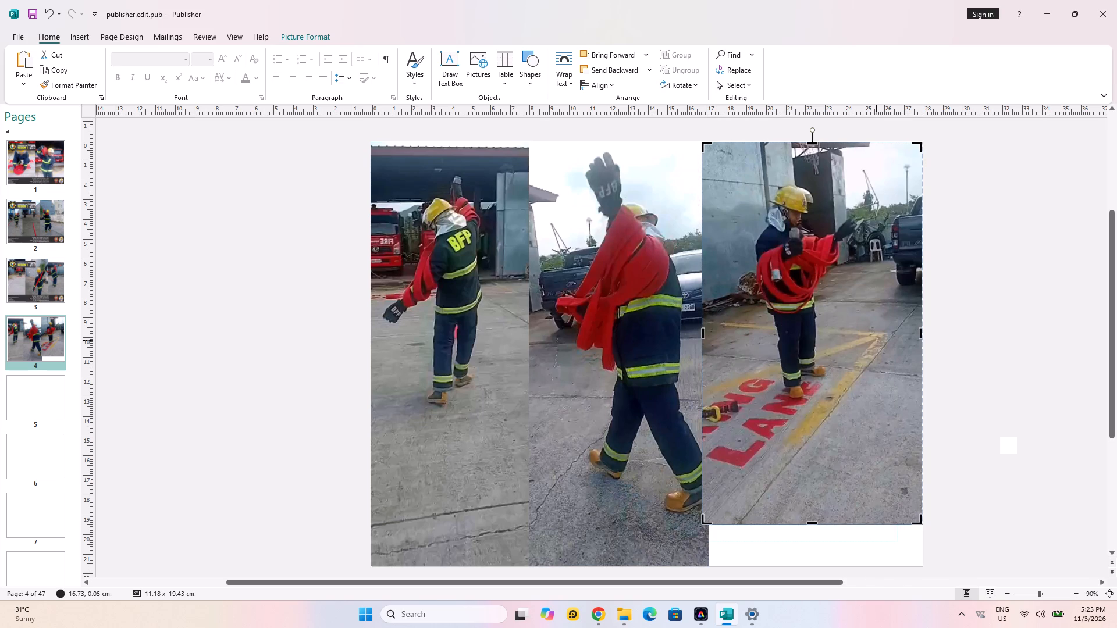
drag(920, 333, 906, 338)
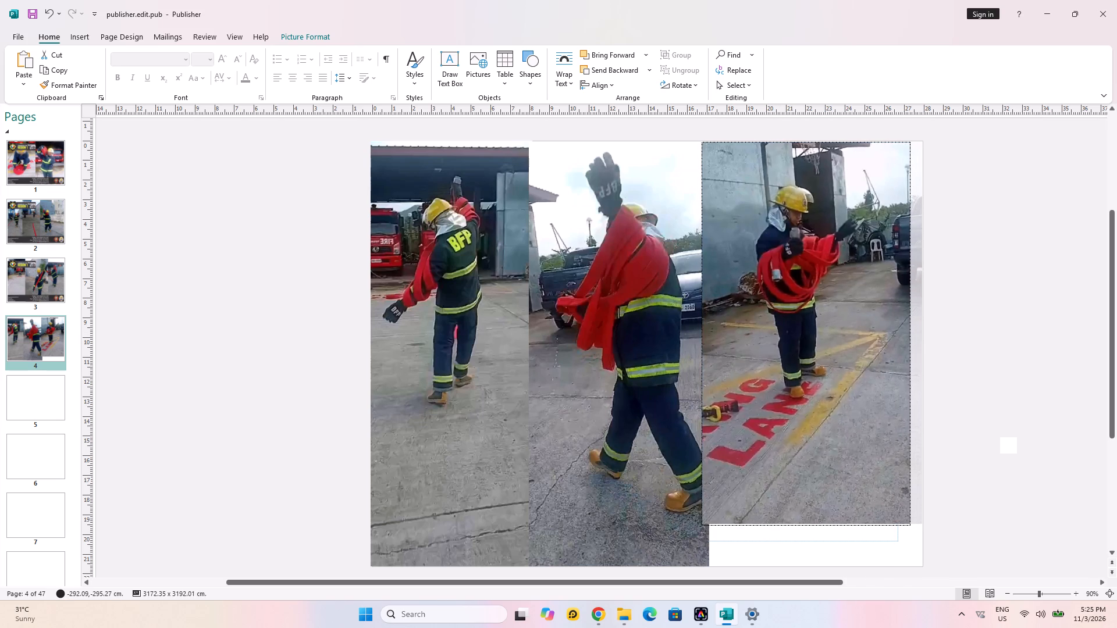
drag(906, 338, 899, 340)
click(983, 350)
Move page 4's right photo to the page's top-right corner, at about 17.76, 0.00 cm, and stretch it down to the bottom edge.
drag(817, 336, 823, 336)
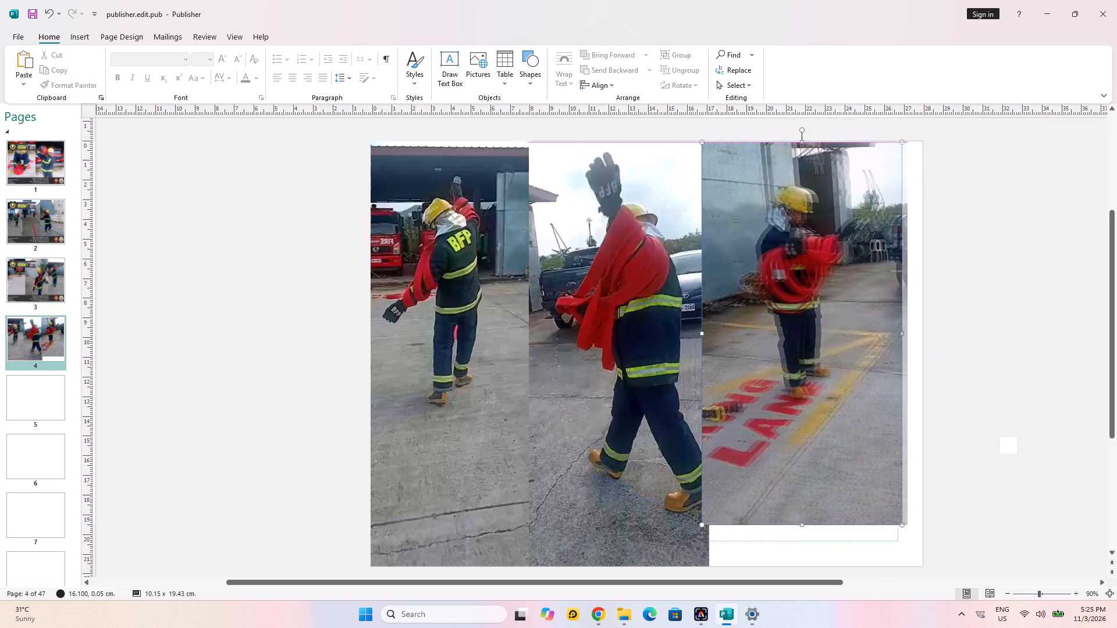
drag(823, 336, 837, 335)
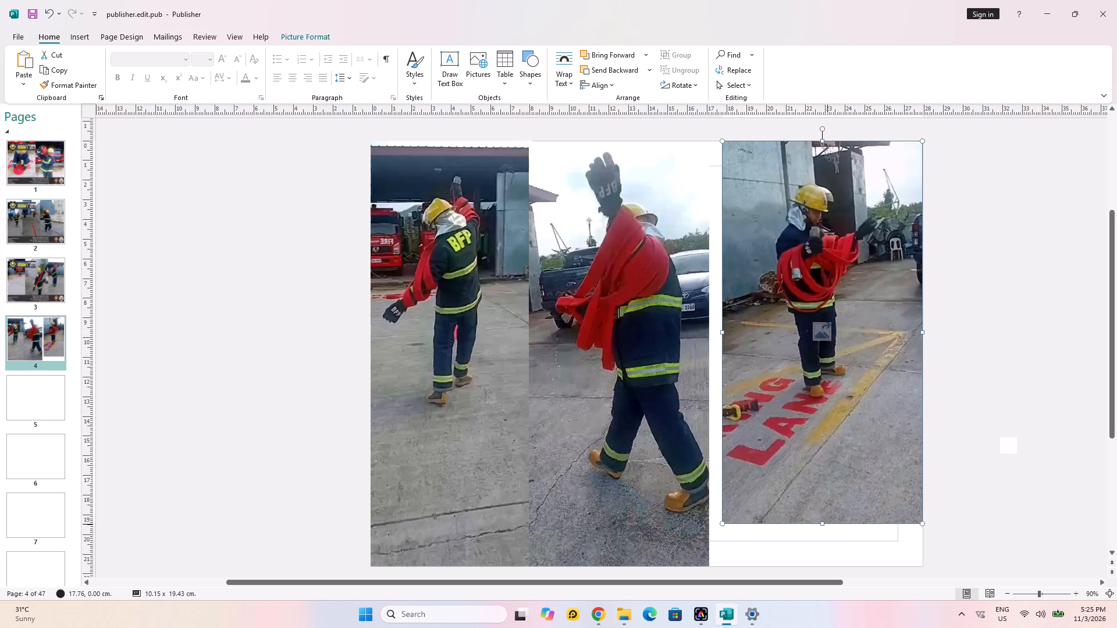
drag(824, 524, 826, 568)
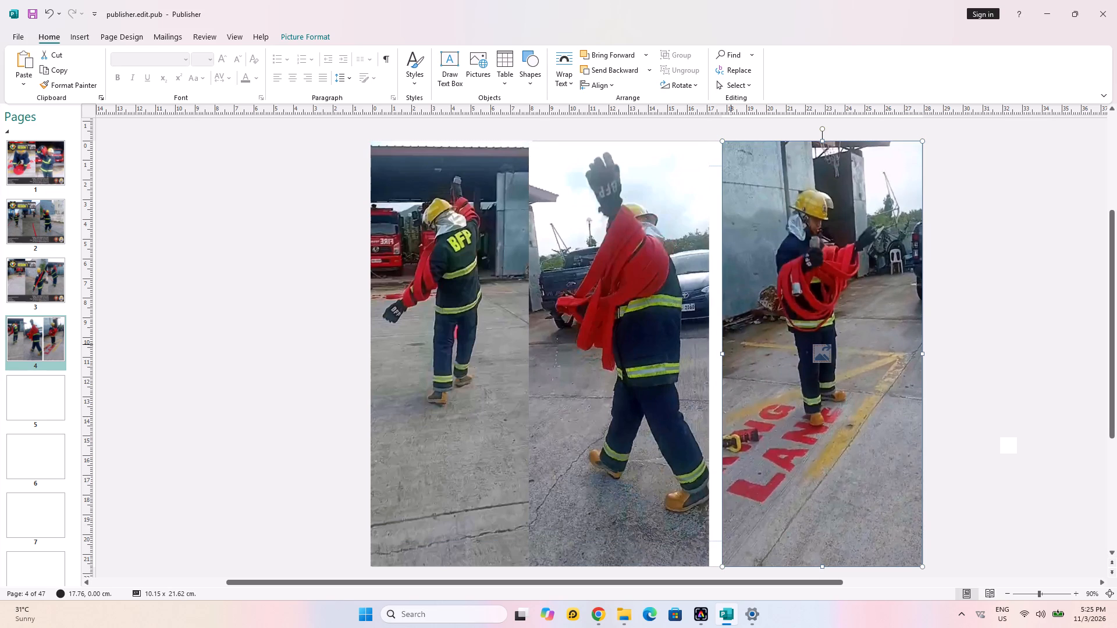
Widen page 4's right photo to meet the middle photo at about 17.10 cm and fully cover the page's right edge.
drag(723, 353, 710, 356)
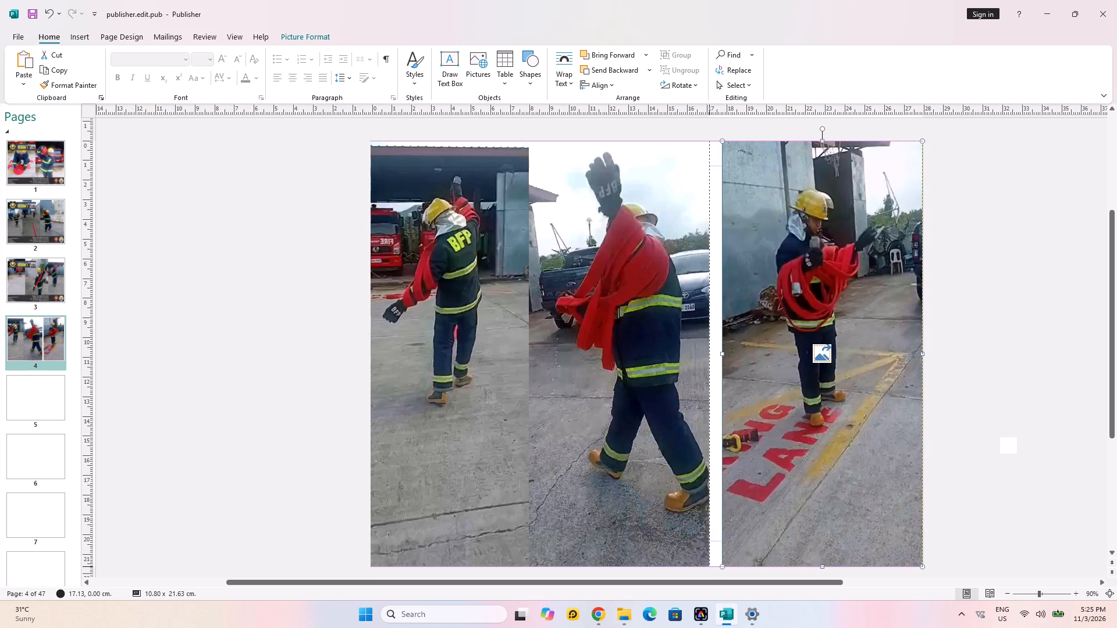
drag(710, 356, 710, 356)
click(983, 337)
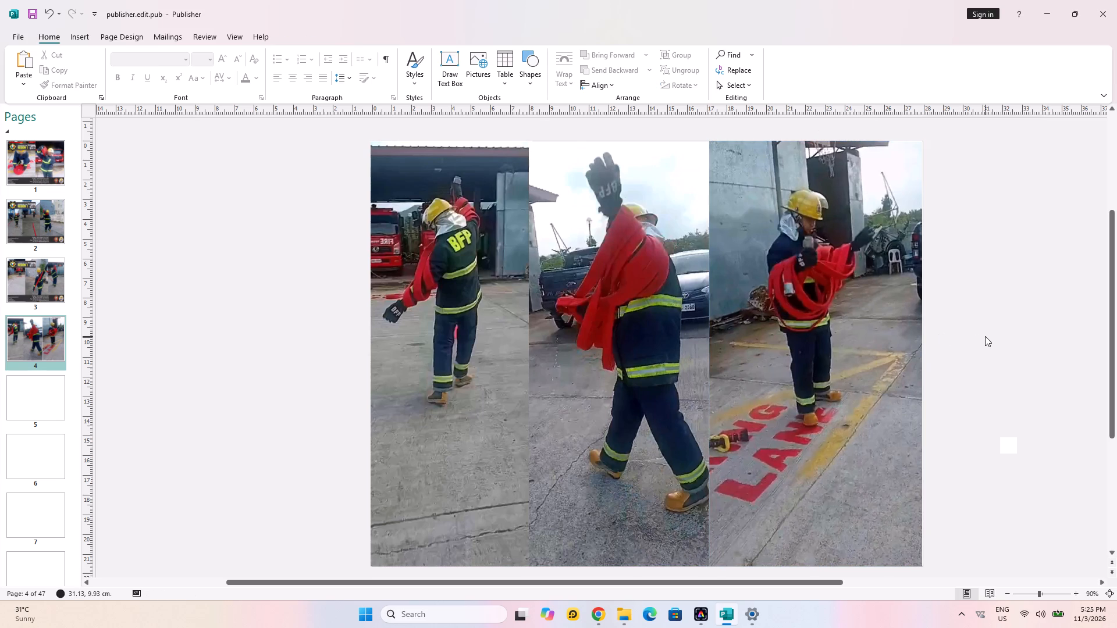
click(885, 357)
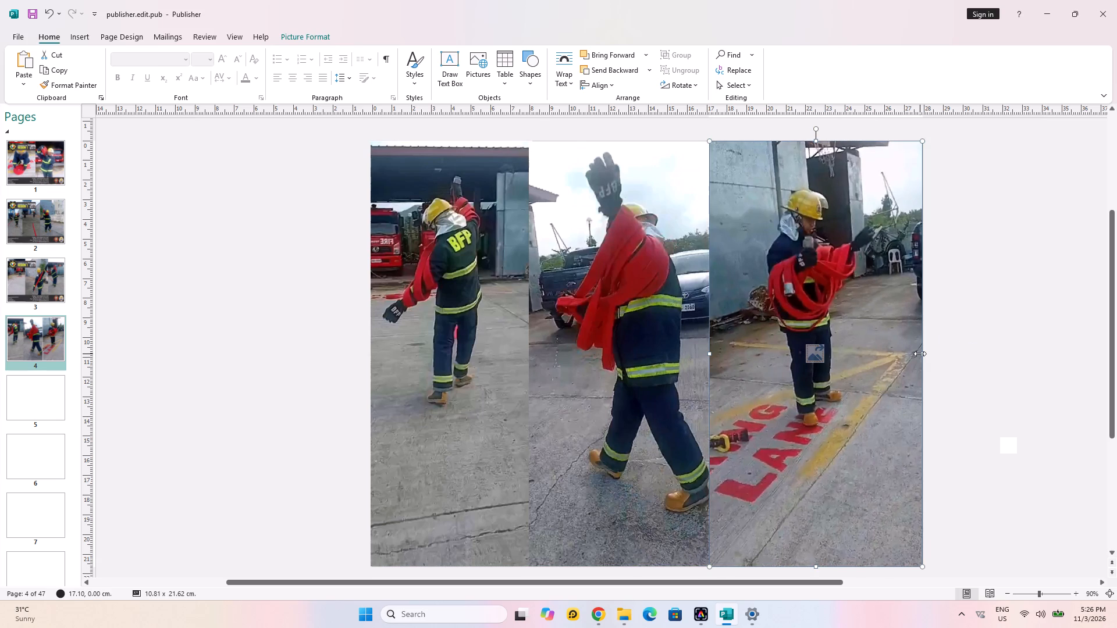
click(920, 354)
click(1002, 367)
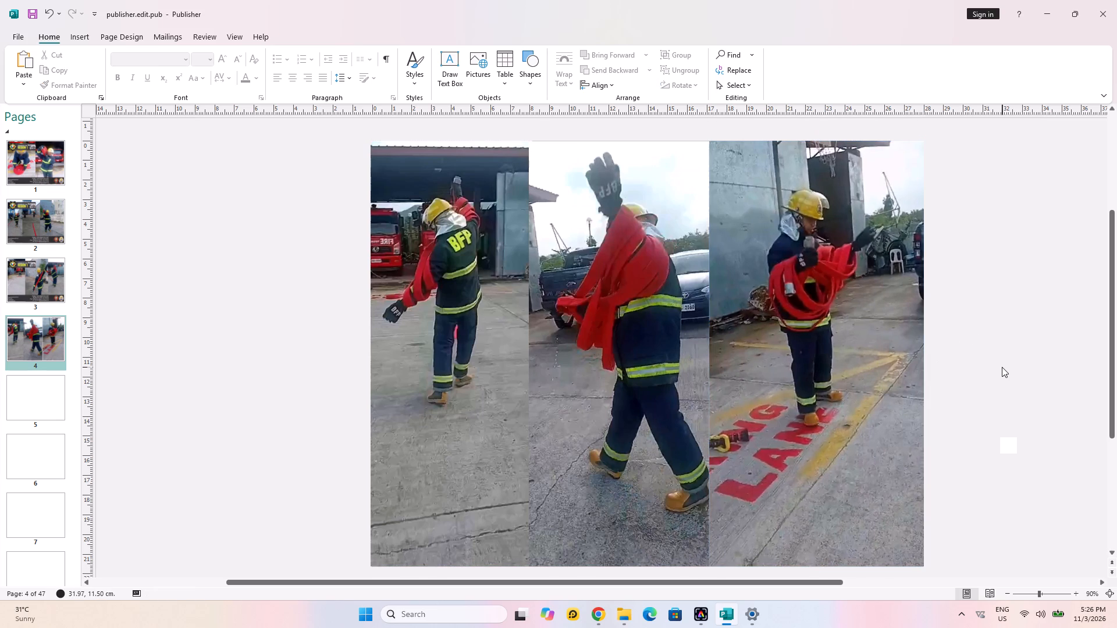
Stretch page 4's middle photo up to the page's top edge, making it about 21.62 cm tall.
click(256, 354)
click(639, 244)
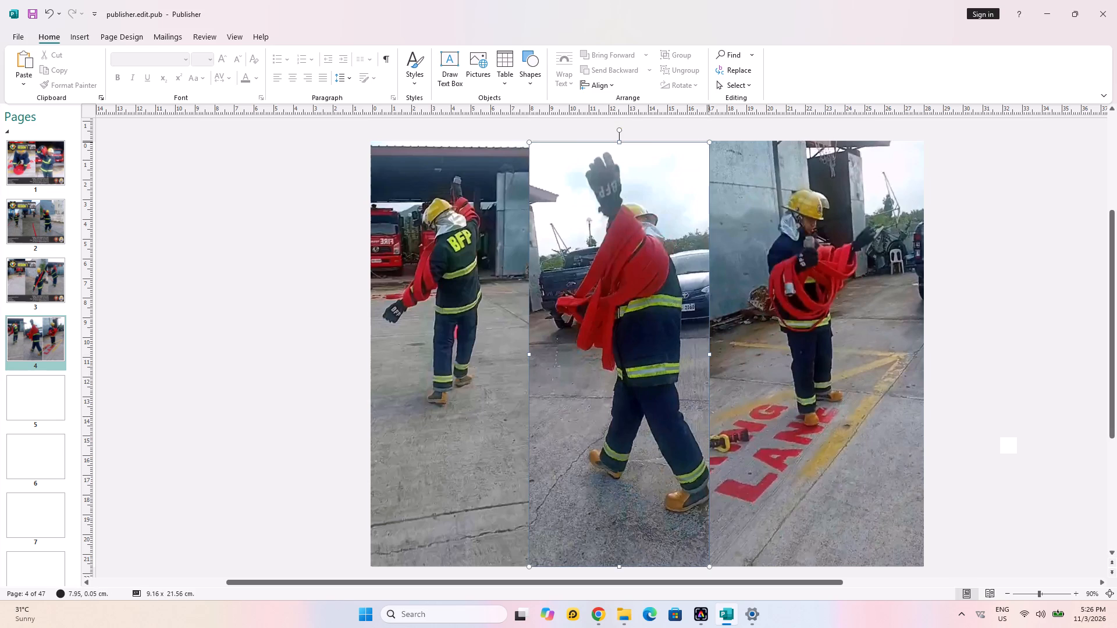
click(618, 142)
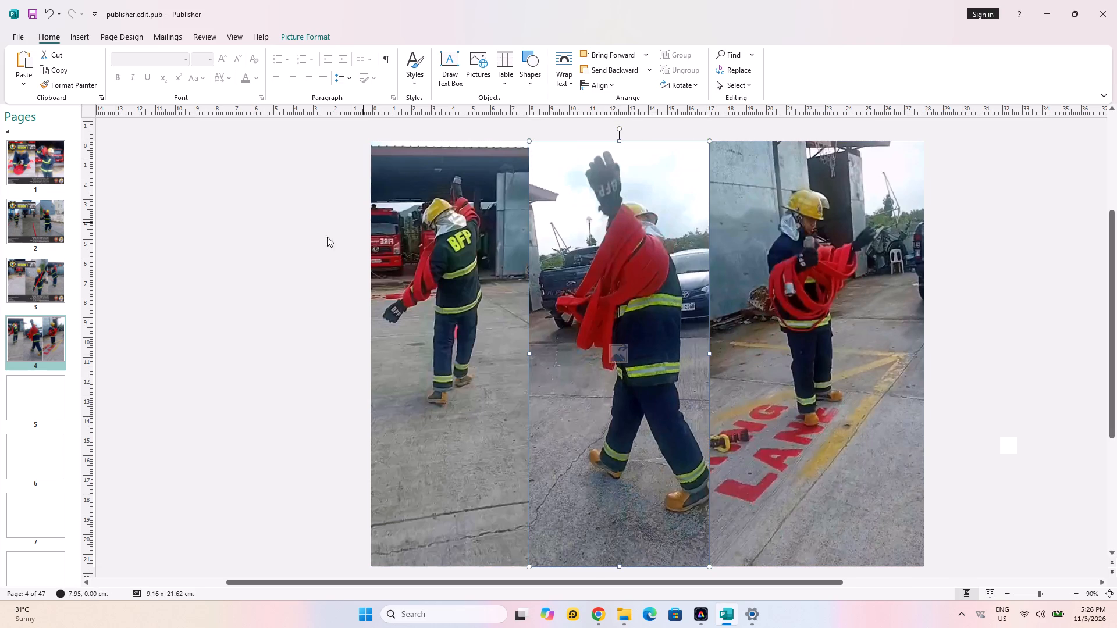
Paste the copied Burgos Fire Station footer banner onto page 4.
click(248, 251)
key(ctrl+v)
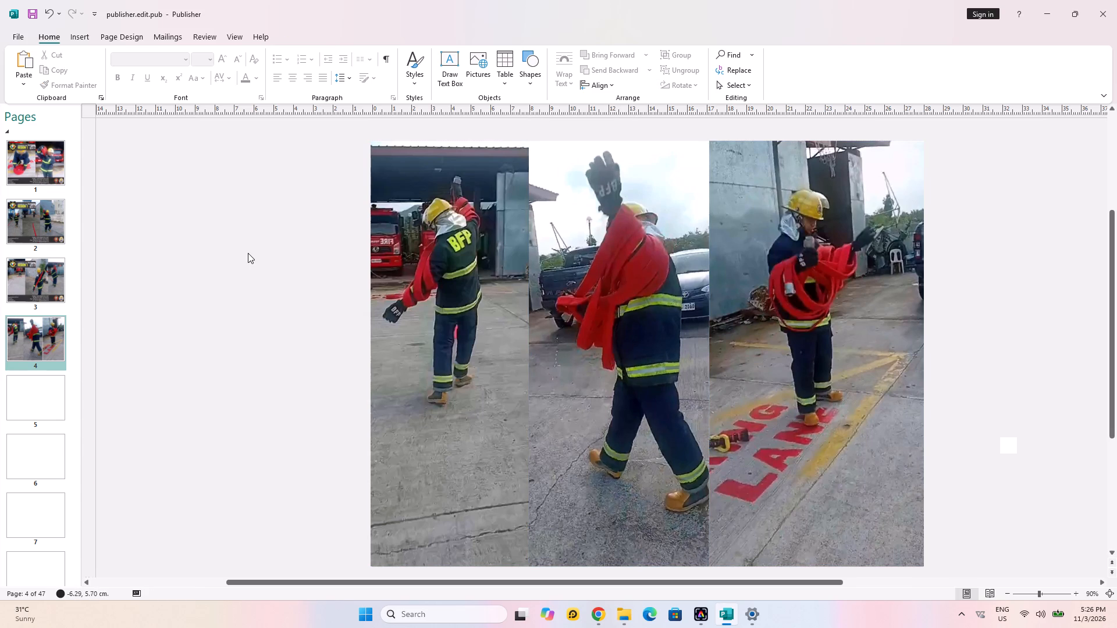
Copy the Bureau of Fire Protection Region 1 header banner from page 3 onto page 4.
click(39, 277)
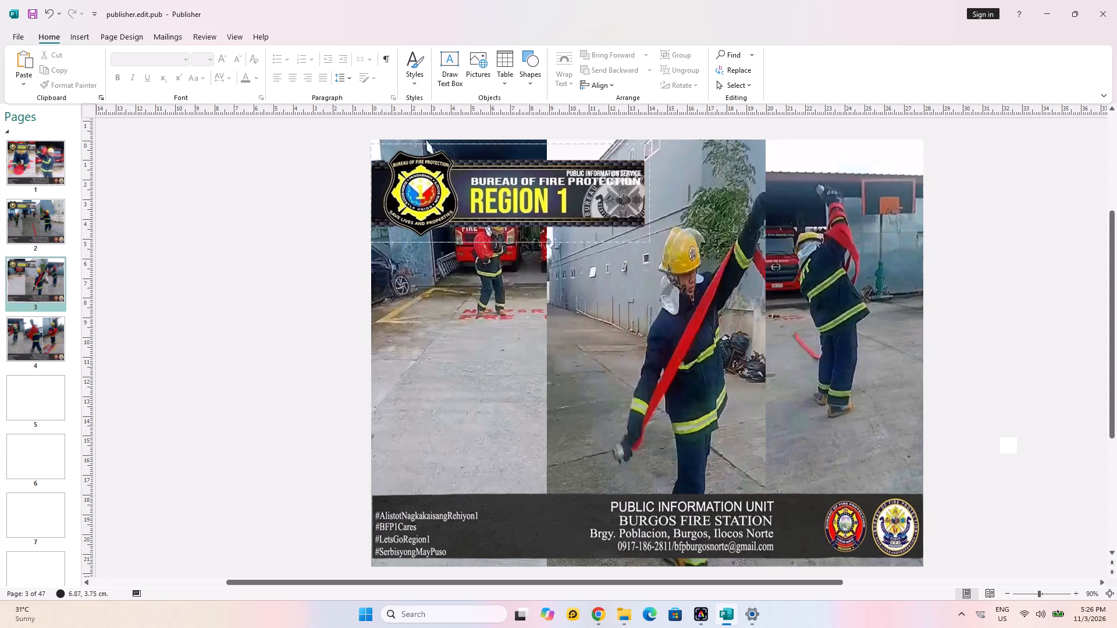
click(509, 209)
key(ctrl+c)
click(34, 328)
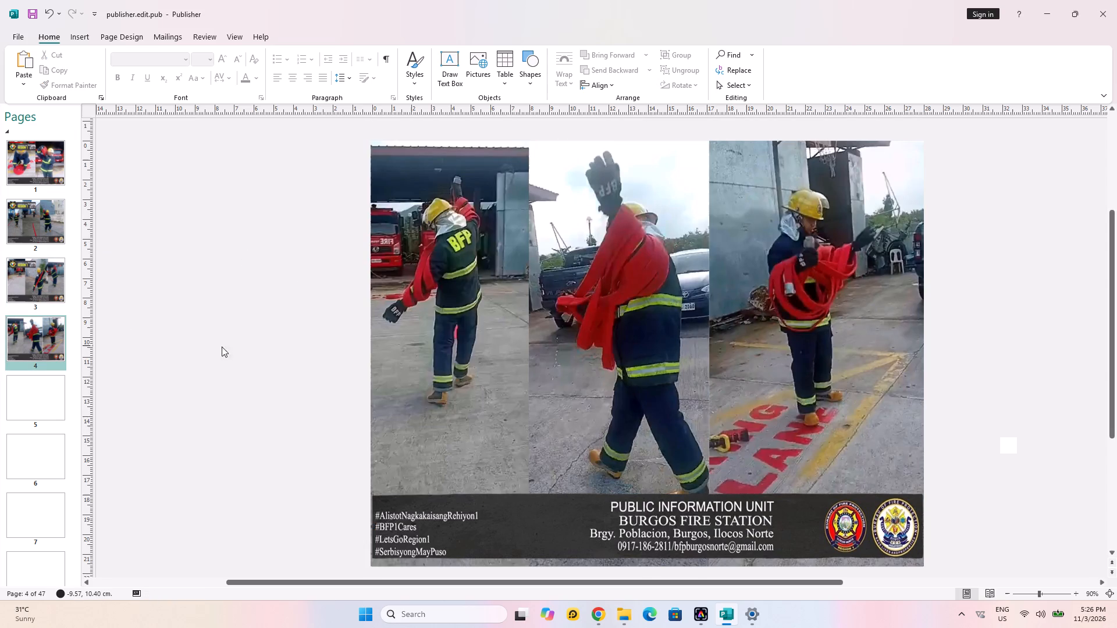
click(362, 344)
key(ctrl+v)
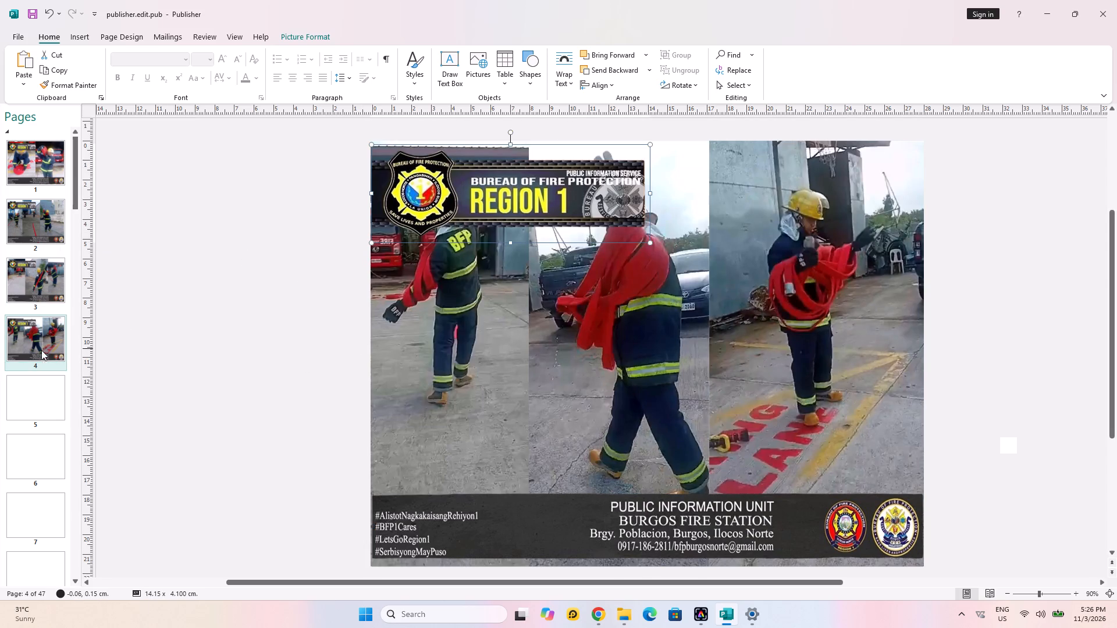
Insert 909c7081-20cf-4a69-b96f-9364fb3cae52.jpeg from Downloads on page 5 and place it on the left half, at about 1.27, -0.12 cm.
click(41, 393)
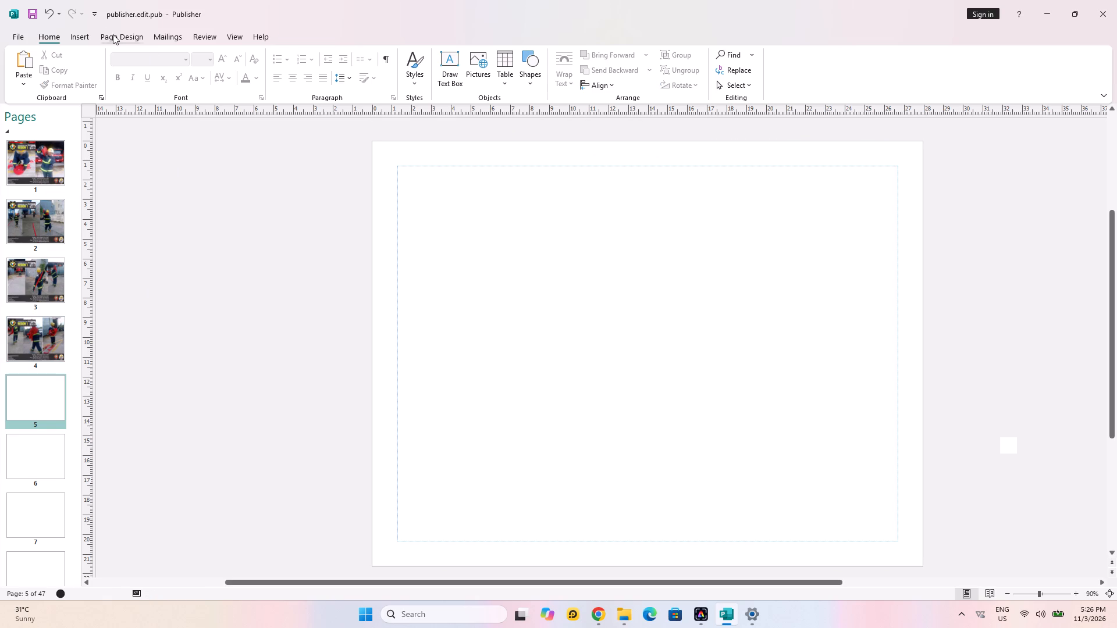
click(78, 38)
click(117, 72)
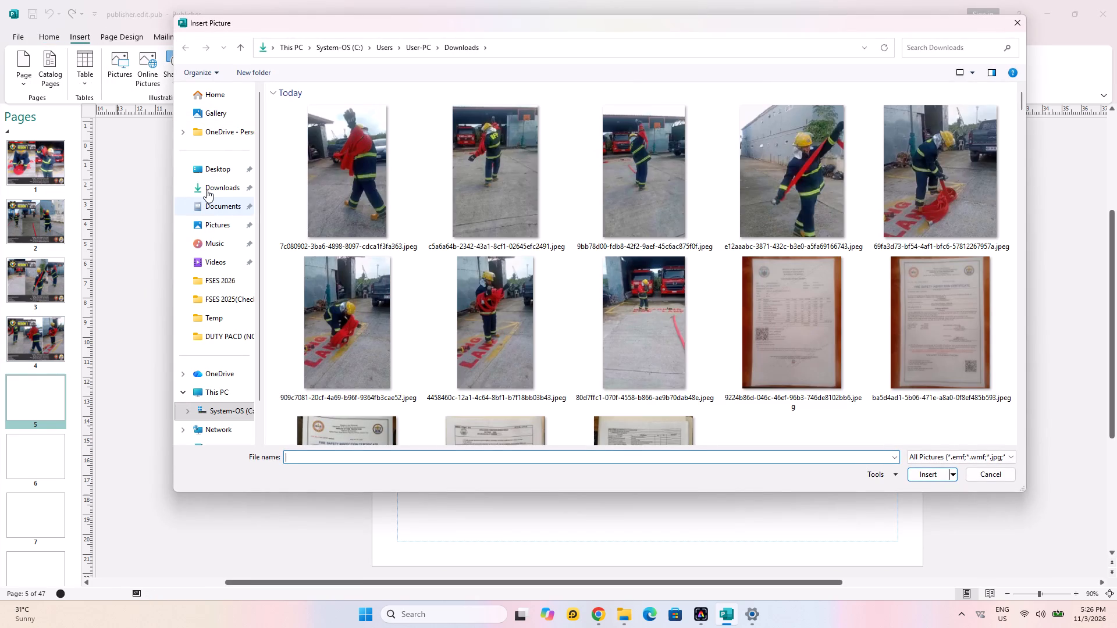
click(207, 190)
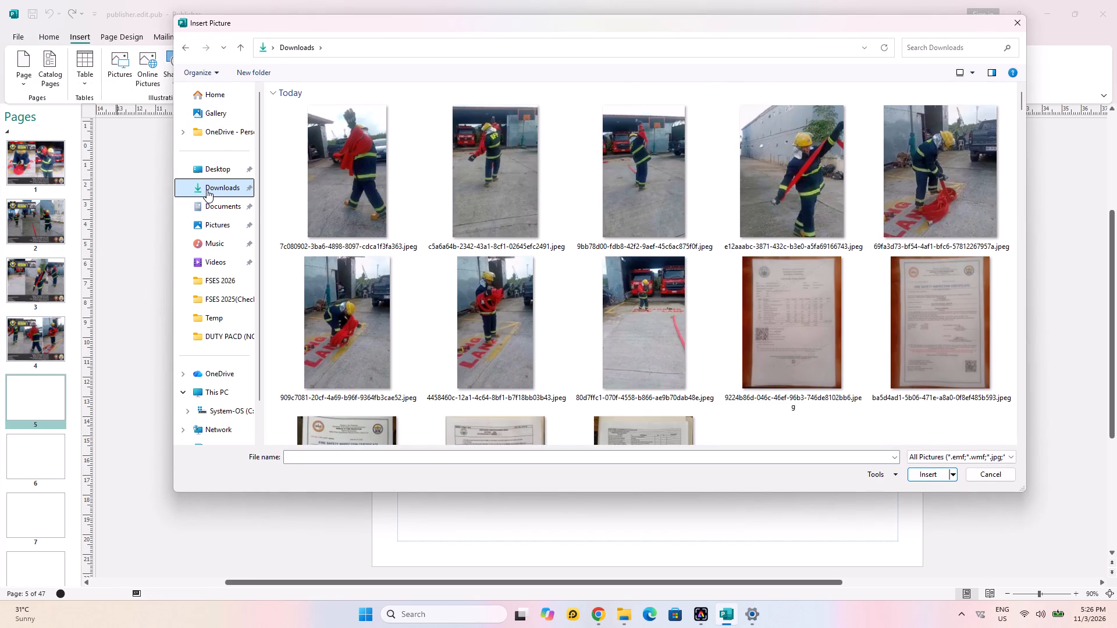
click(339, 320)
click(913, 469)
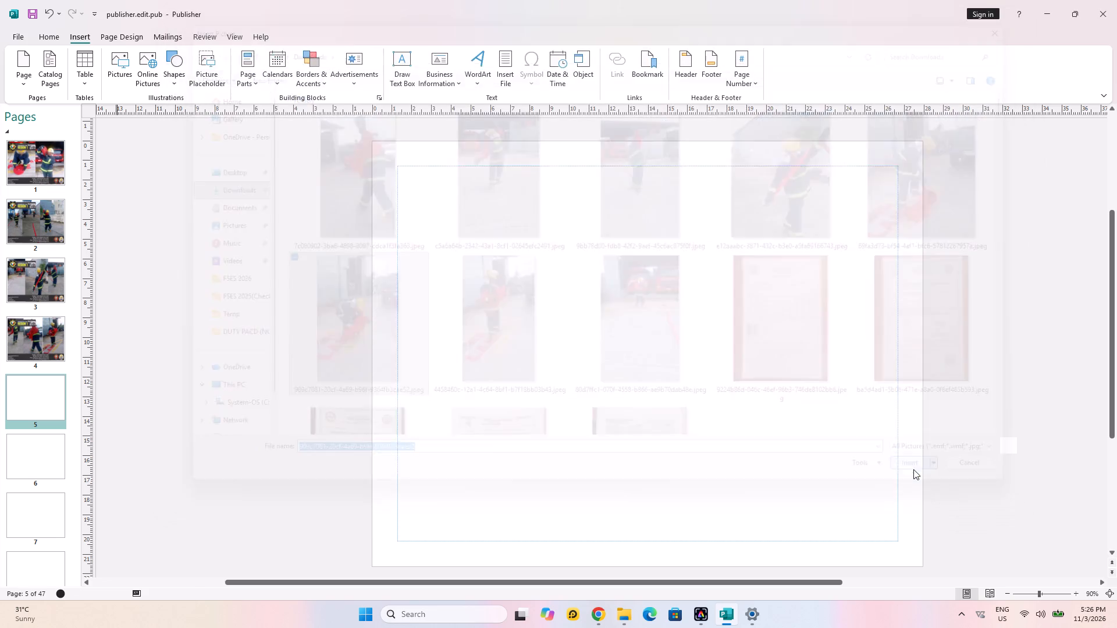
drag(617, 413, 536, 395)
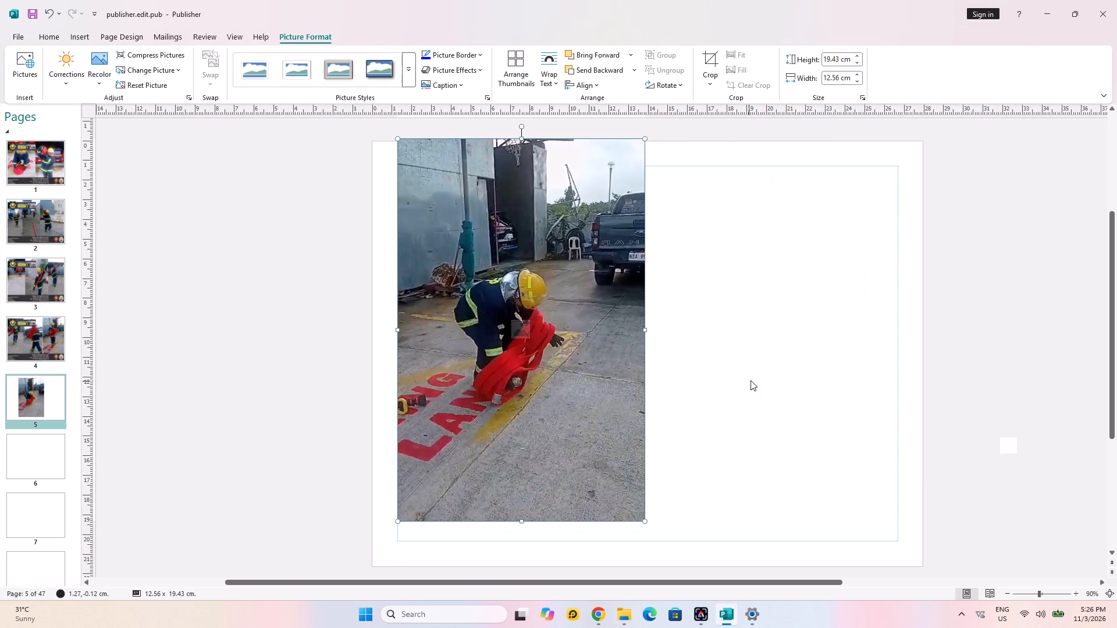
click(85, 41)
click(111, 61)
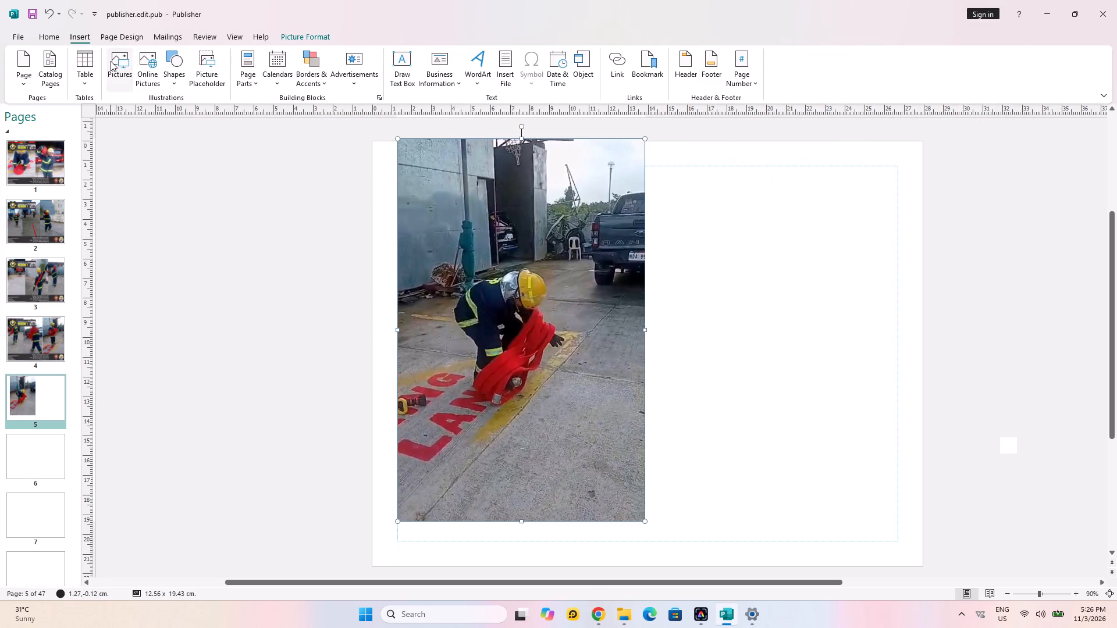
click(211, 184)
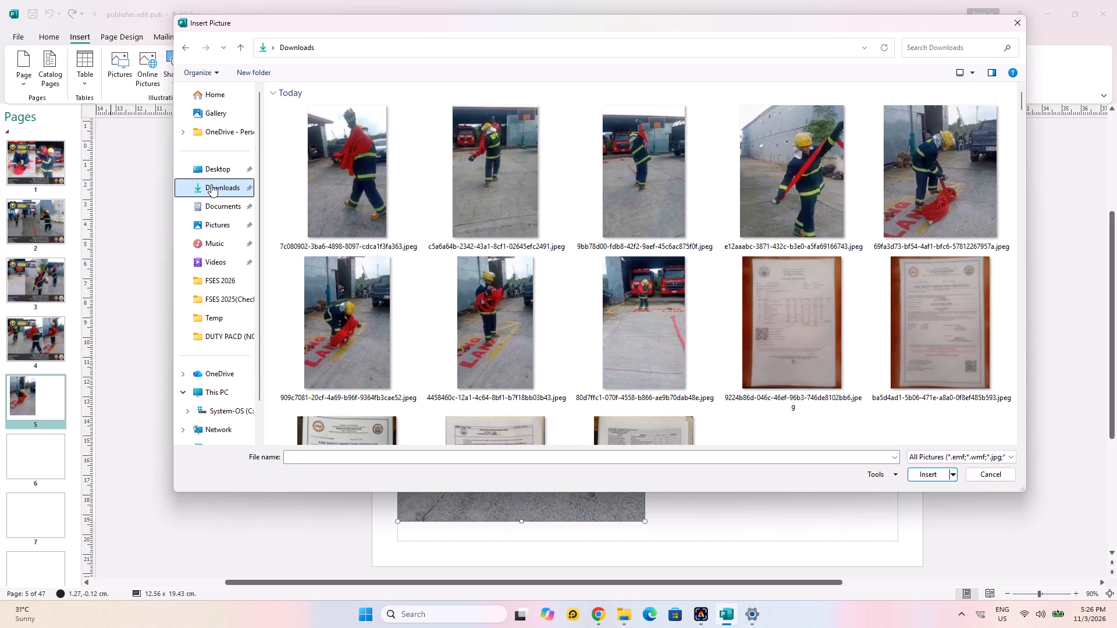
click(924, 206)
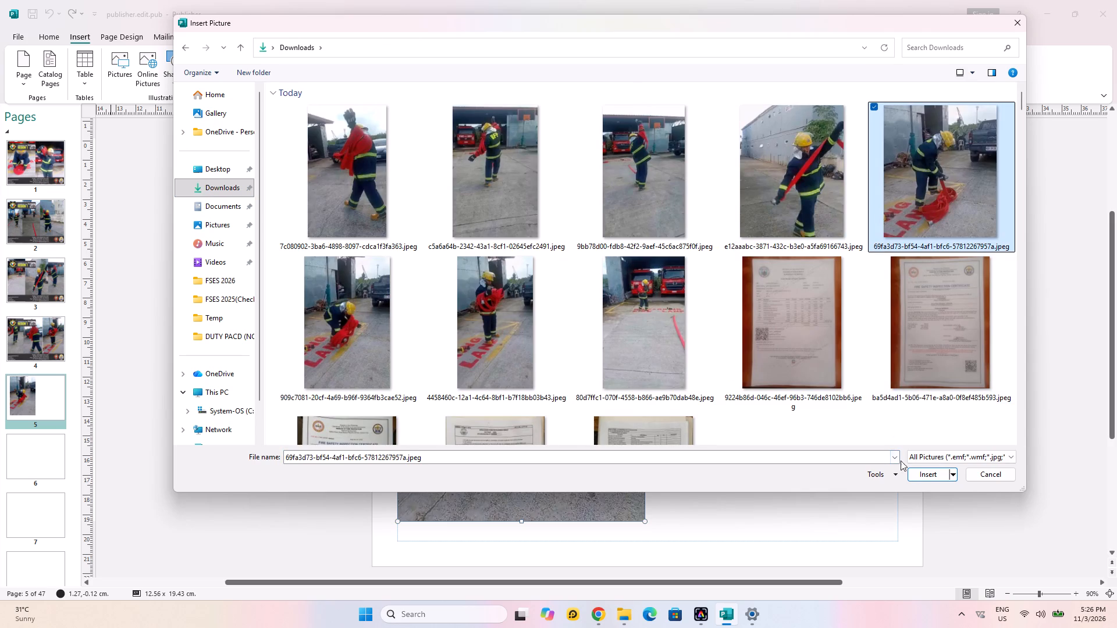
click(916, 474)
drag(646, 421, 772, 411)
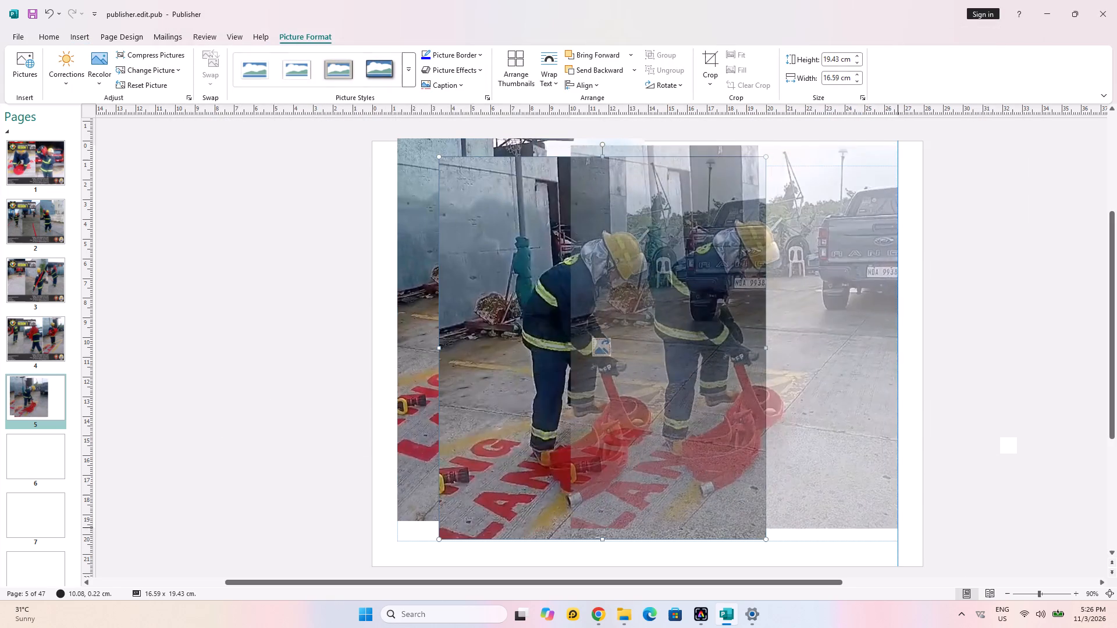
drag(772, 411, 778, 410)
drag(695, 409, 701, 408)
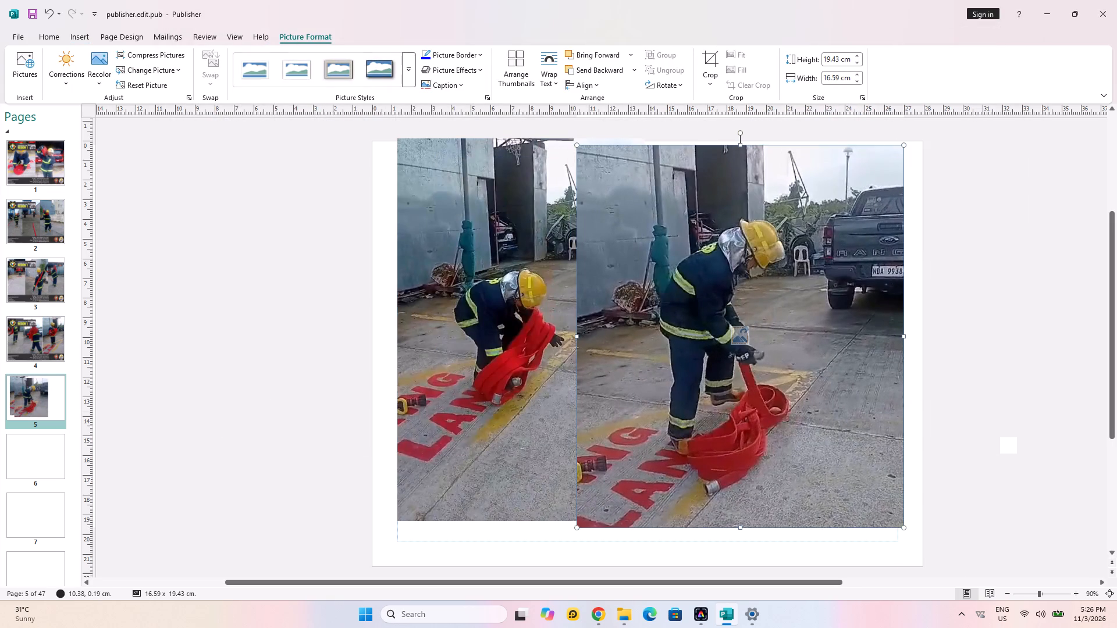
Crop the left and right sides of page 5's right photo to make it about 12.17 cm wide.
click(721, 398)
right_click(723, 397)
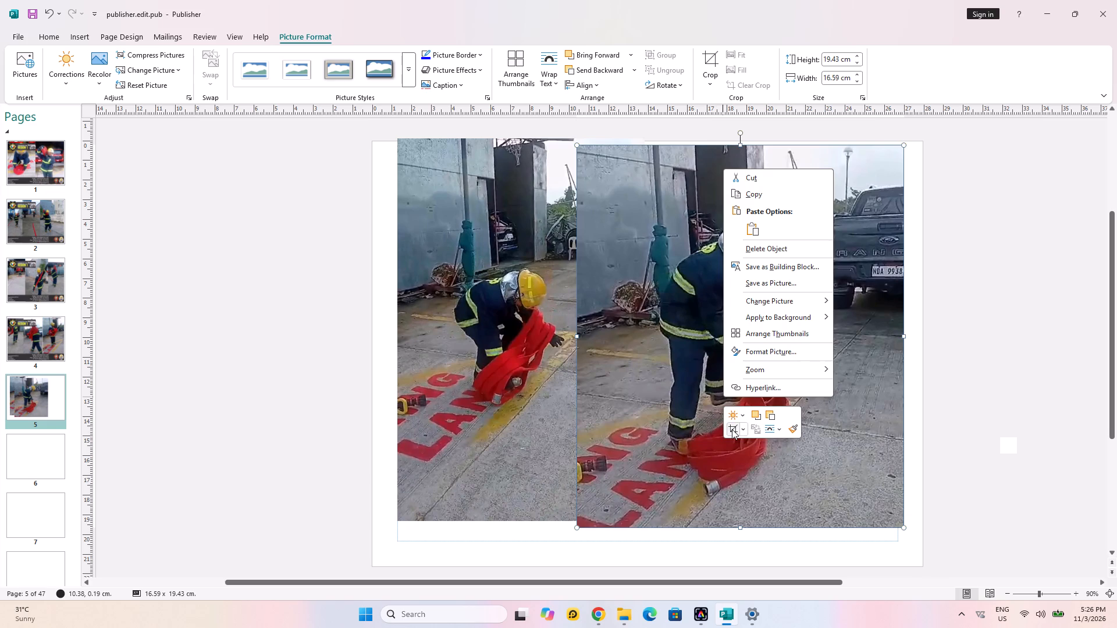
click(732, 429)
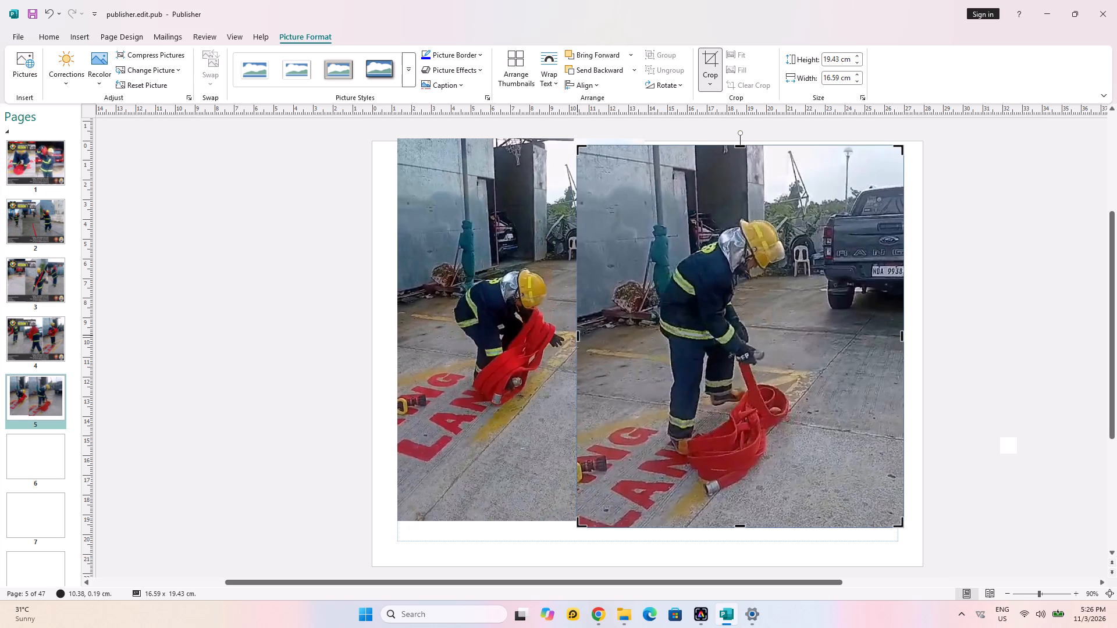
drag(577, 335, 618, 338)
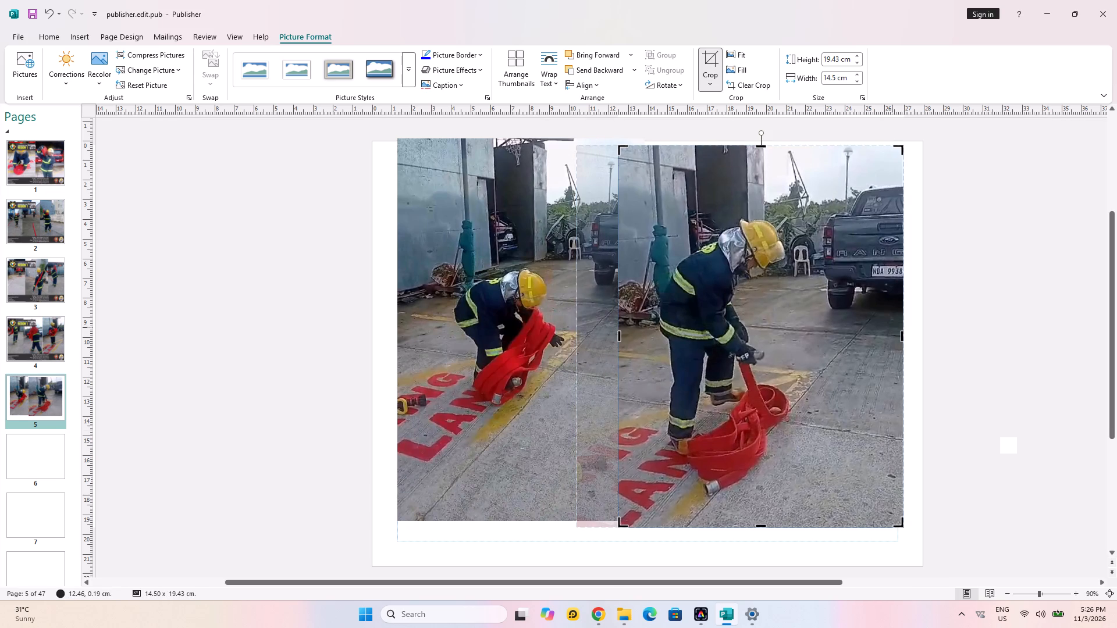
drag(902, 335, 856, 336)
click(1033, 354)
Move page 5's right photo to the page's top-right corner, at about 15.74, 0.00 cm, and stretch it down to the bottom edge.
drag(738, 388, 778, 383)
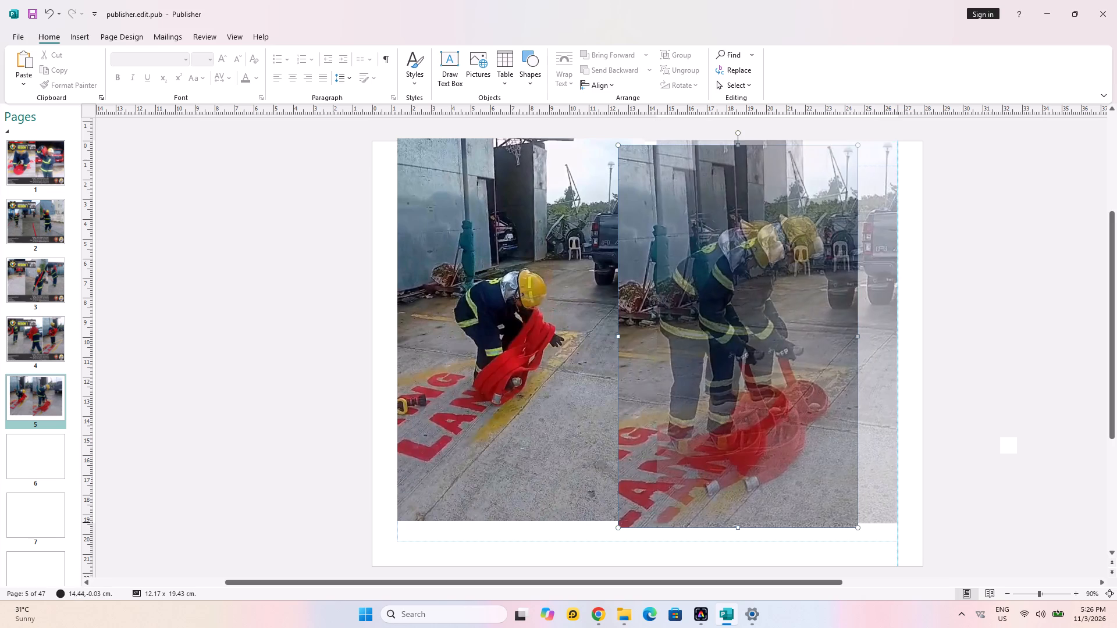
drag(778, 383, 802, 384)
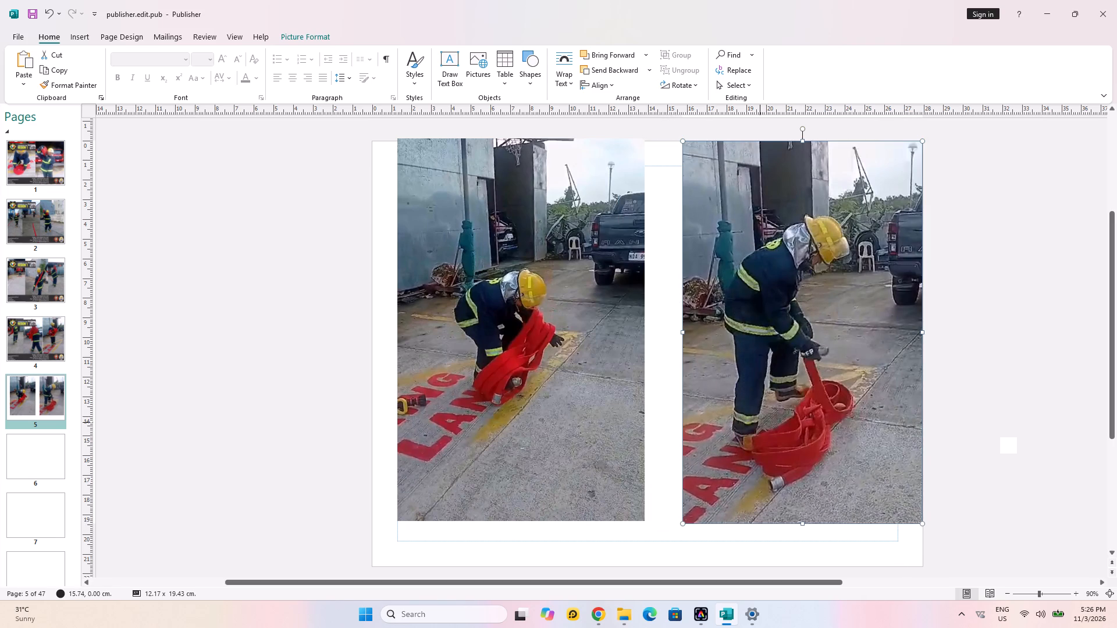
drag(802, 523, 802, 541)
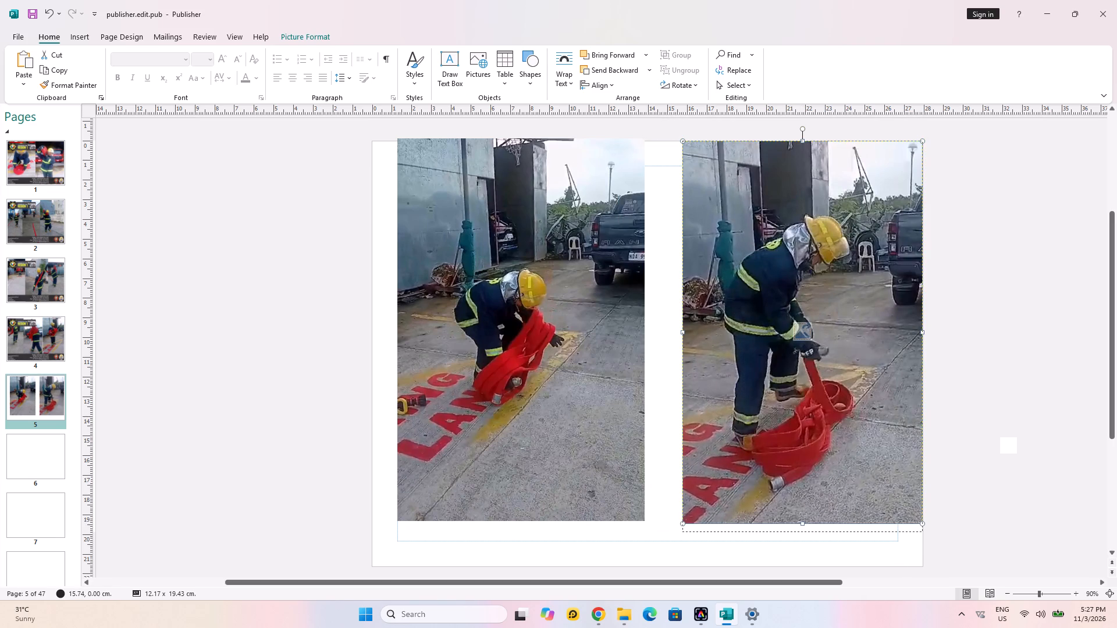
drag(802, 541, 798, 566)
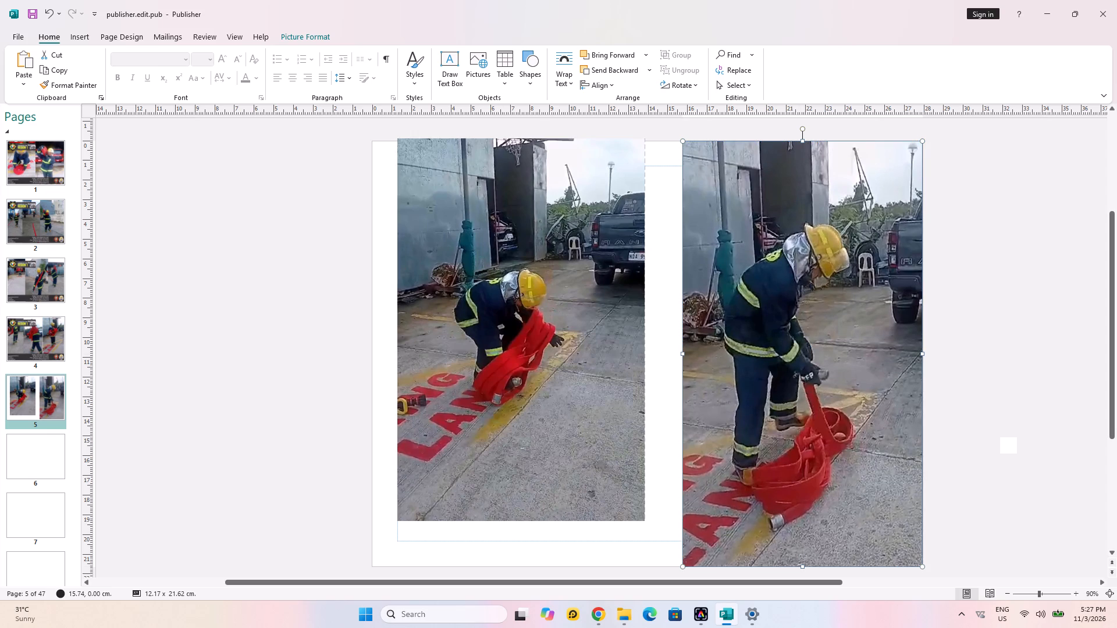
Move page 5's left photo to the page's top-left corner, at about -0.02, 0.00 cm.
click(515, 359)
drag(538, 352, 517, 355)
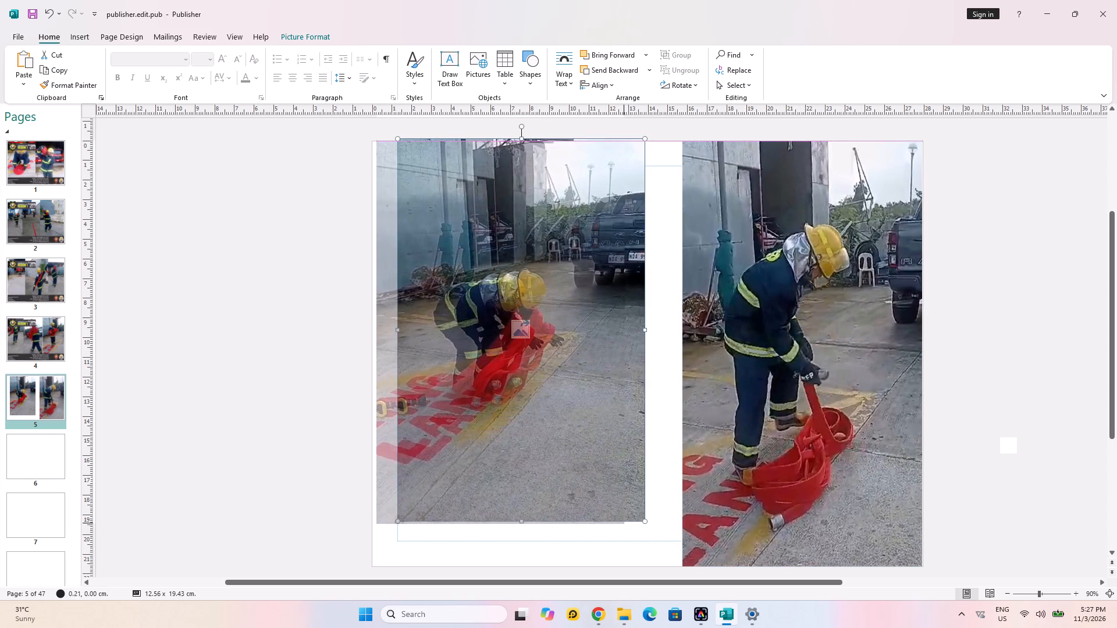
drag(517, 355, 512, 355)
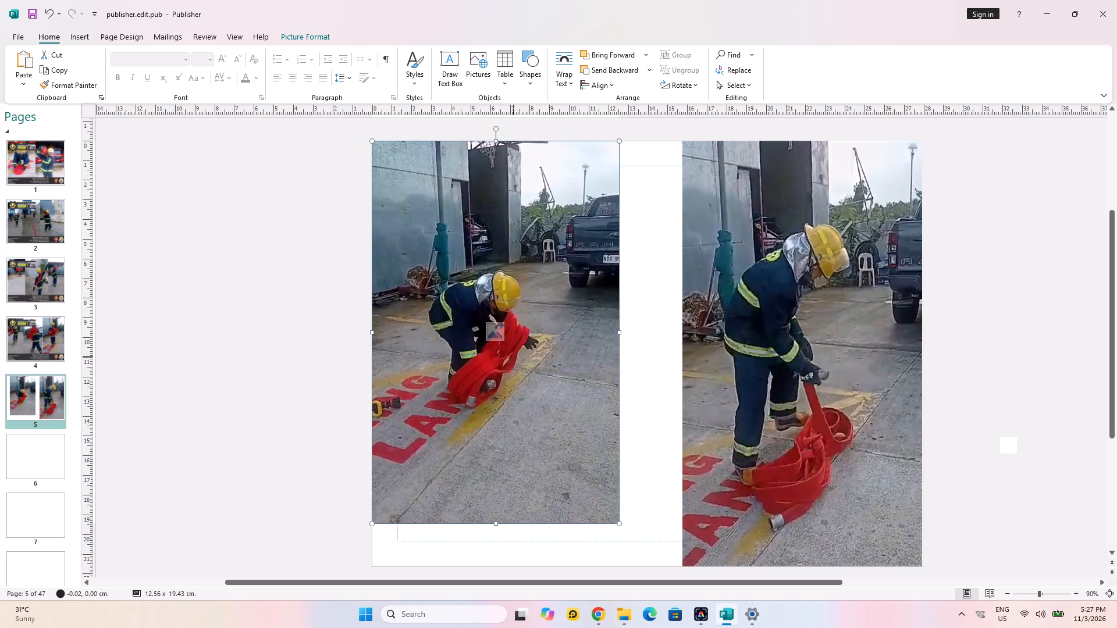
Widen page 5's left photo to about 14.00 cm and stretch it down to the page's bottom edge.
drag(620, 332, 634, 334)
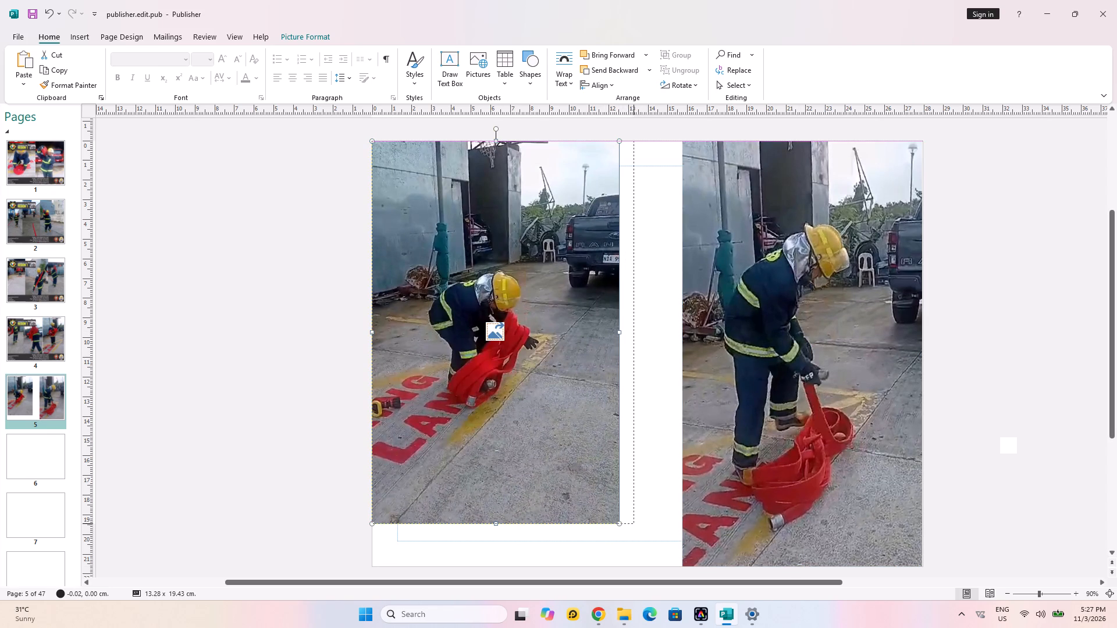
drag(634, 334, 648, 337)
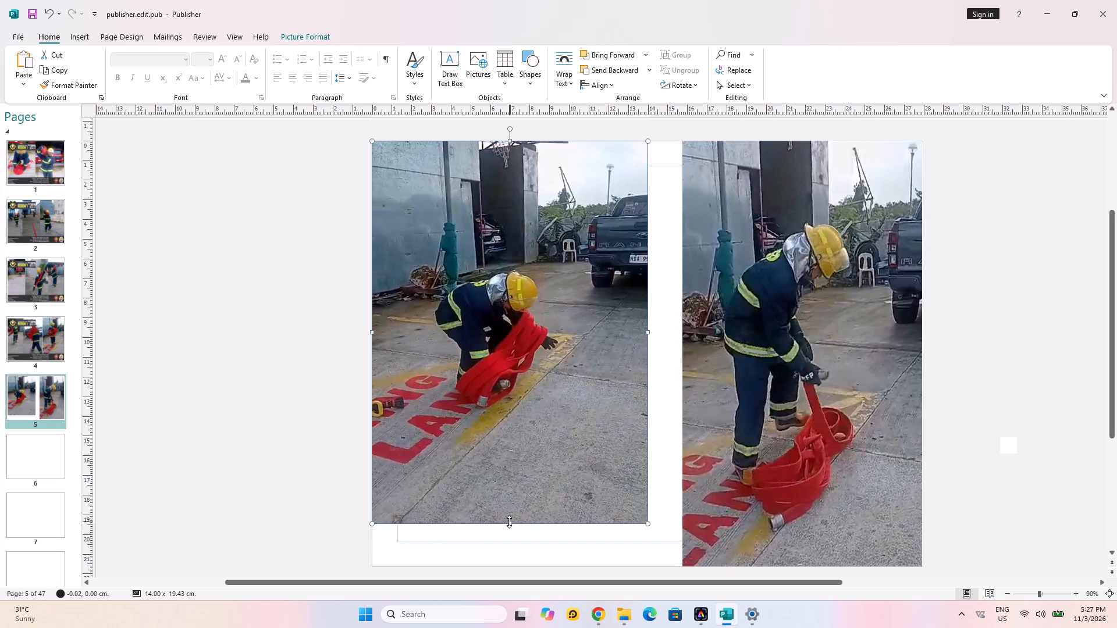
drag(509, 524, 503, 567)
Close the gap between page 5's photos, widening the right one to about 13.65 cm and the left one to about 14.27 cm.
click(718, 403)
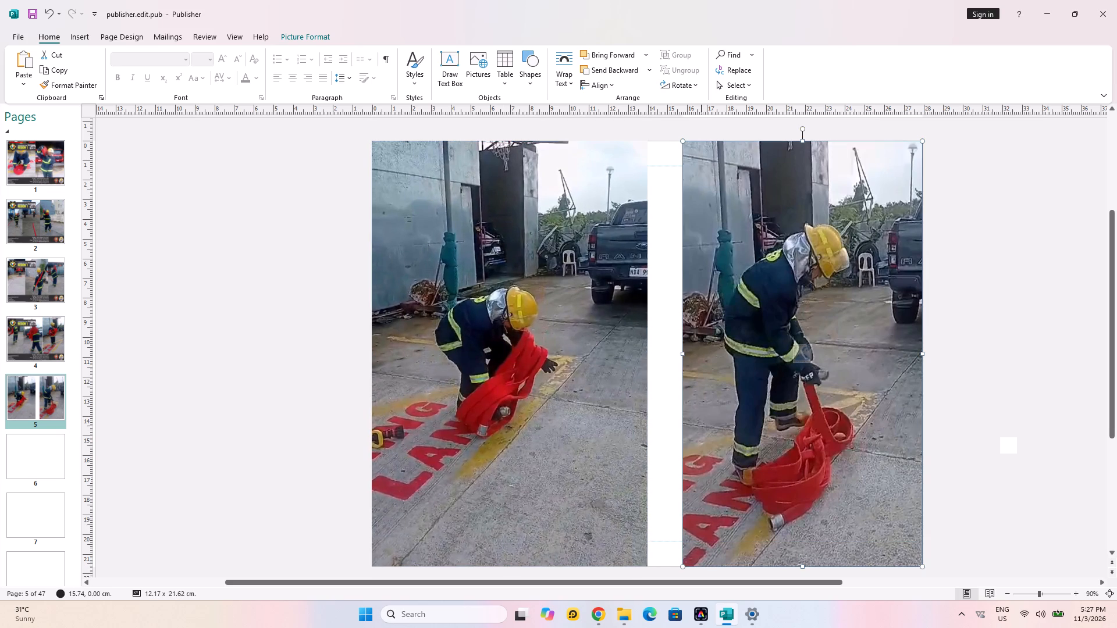
drag(682, 354, 653, 365)
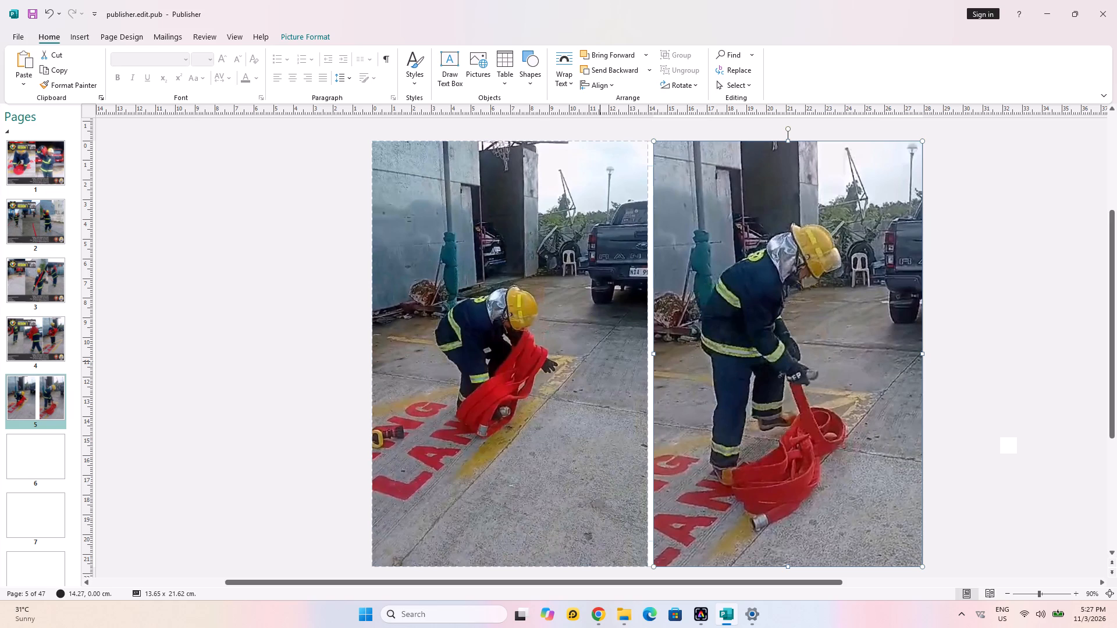
click(632, 359)
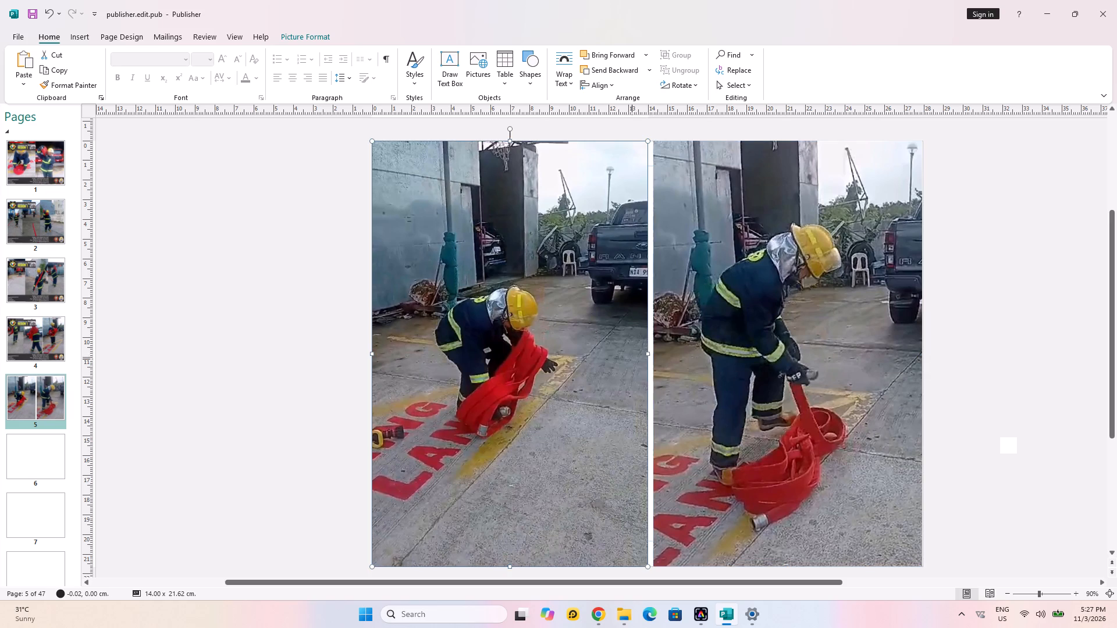
drag(648, 354, 653, 354)
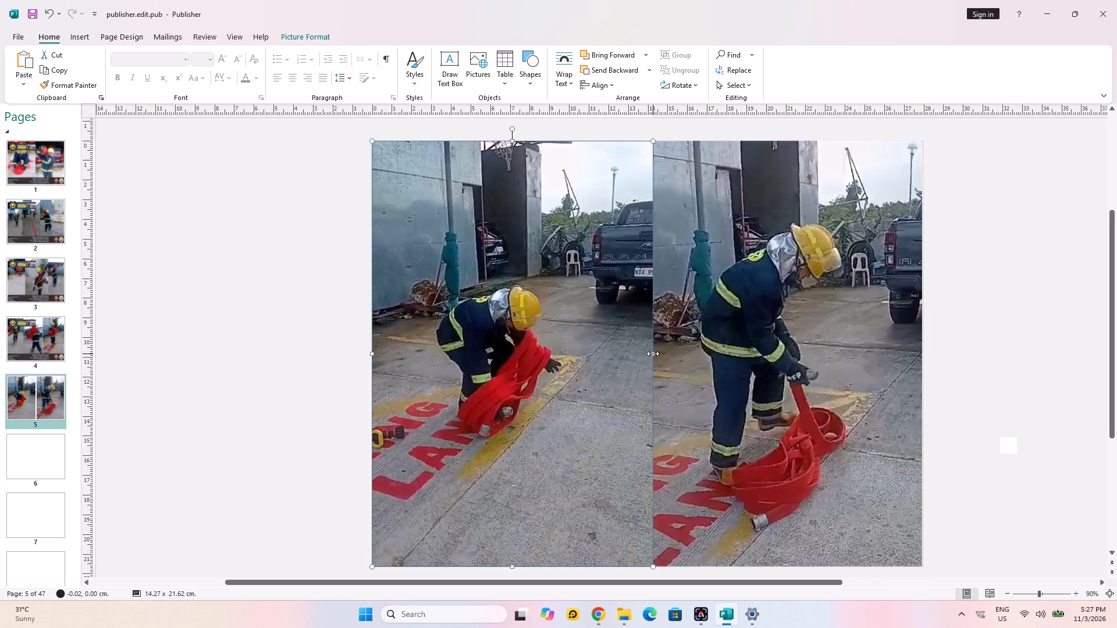
Extend both side edges of page 5's right photo slightly, making it about 13.73 x 21.63 cm.
click(300, 380)
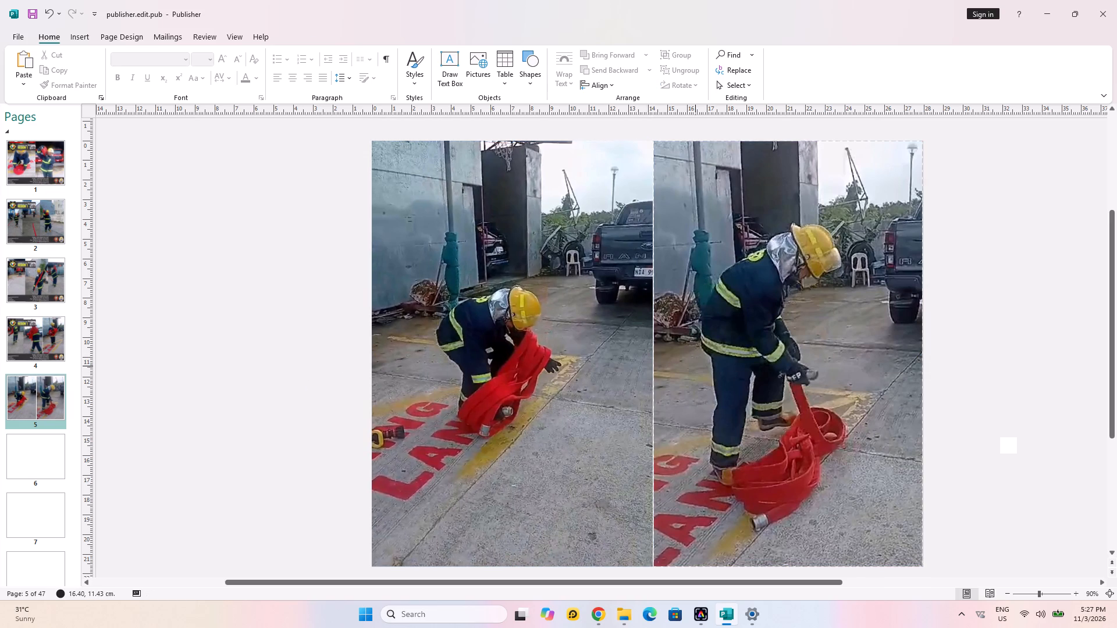
click(695, 366)
click(653, 355)
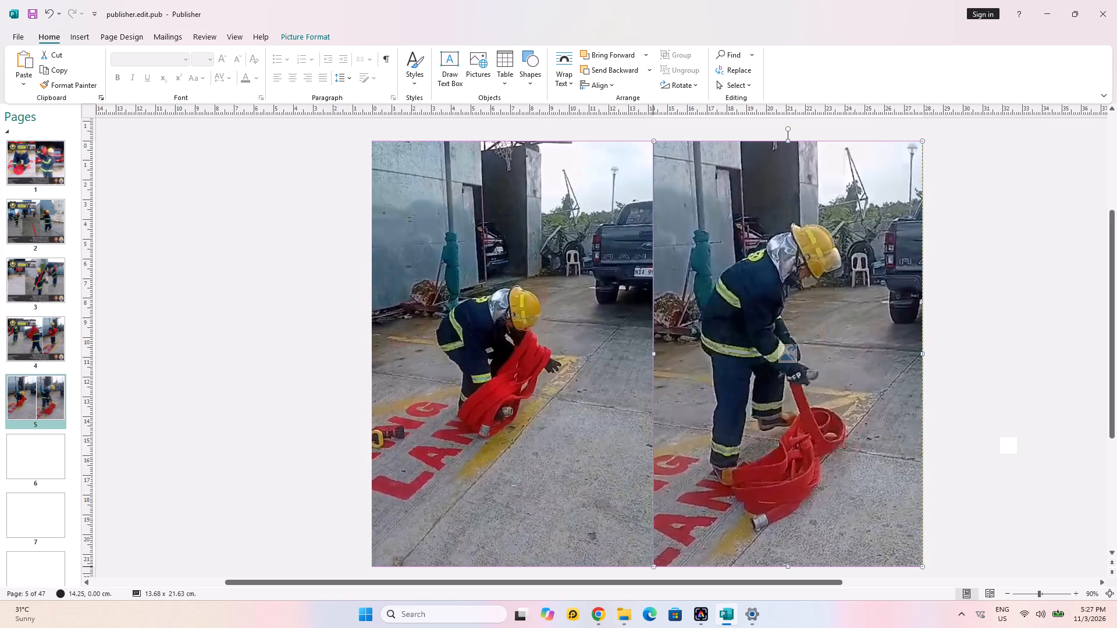
click(967, 389)
click(878, 391)
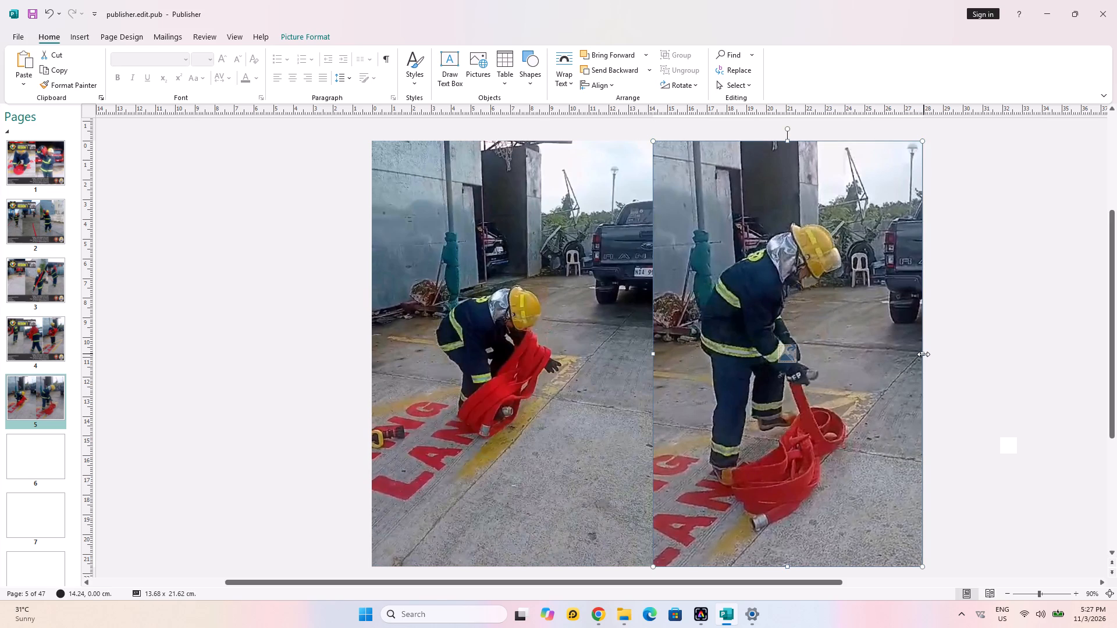
click(923, 354)
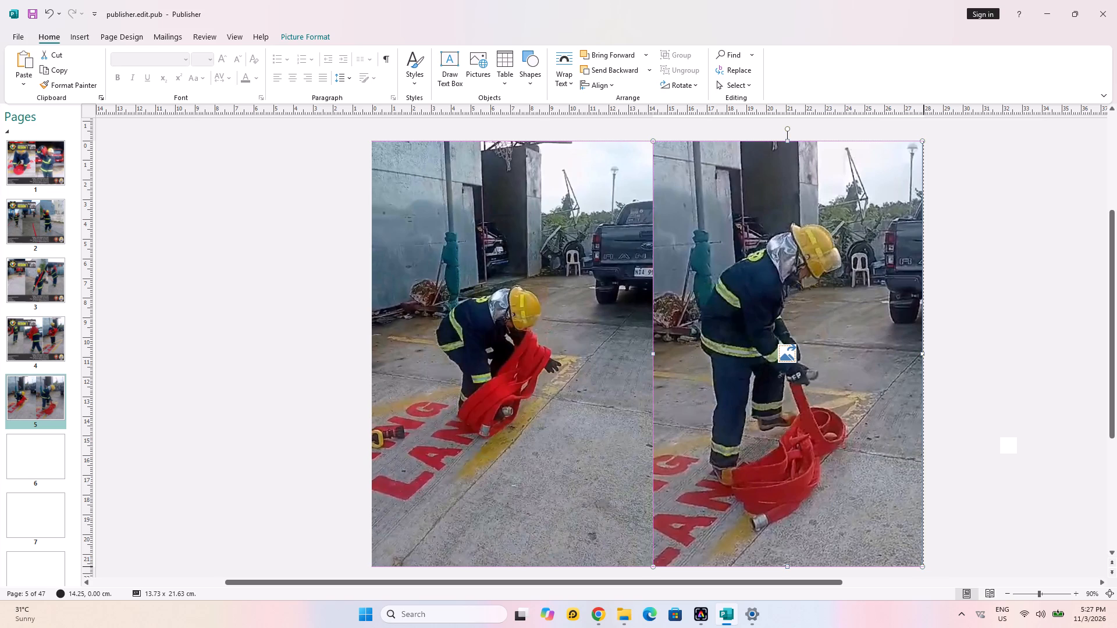
click(984, 372)
Paste the already copied Bureau of Fire Protection Region 1 header banner onto page 5.
click(309, 275)
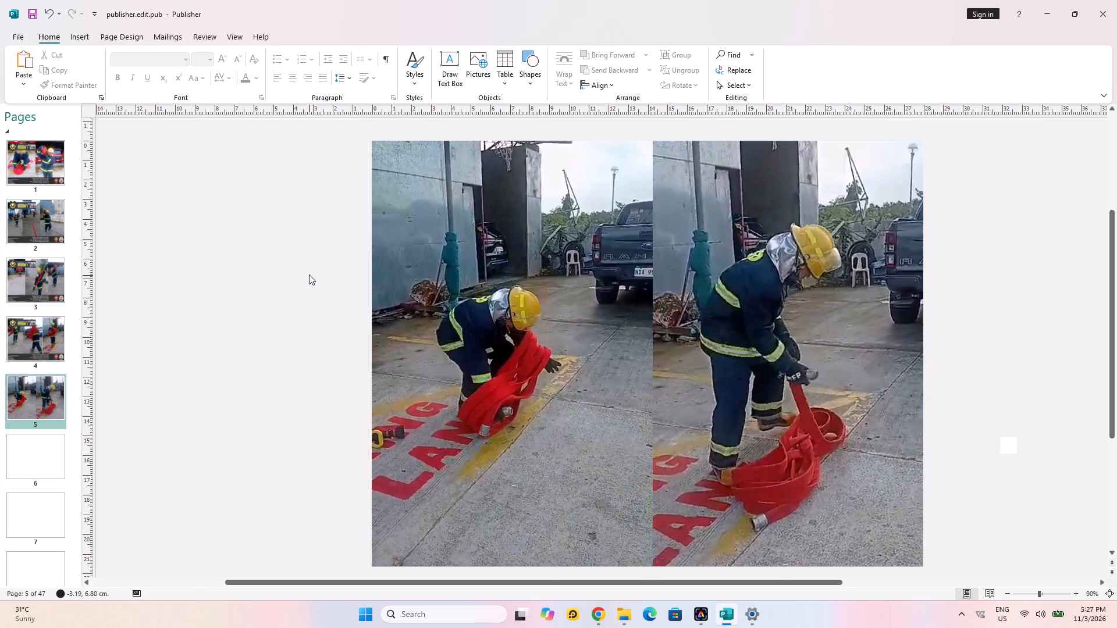
key(ctrl+c)
key(ctrl+v)
Copy the Public Information Unit Burgos Fire Station footer from page 4 and paste it onto page 5.
click(14, 331)
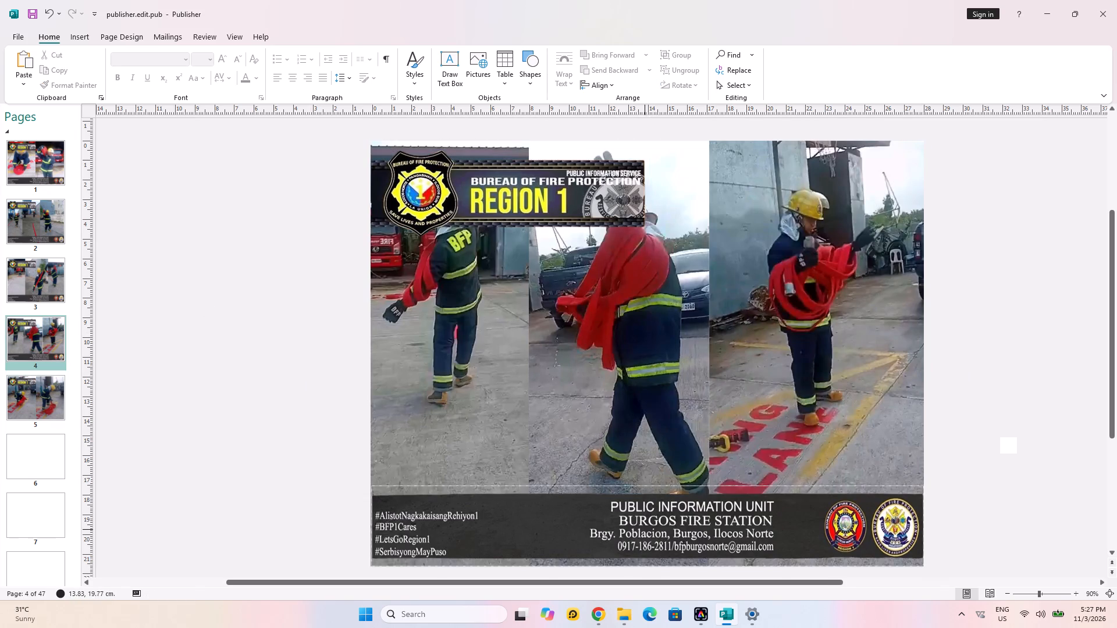
click(642, 531)
key(ctrl+c)
click(72, 399)
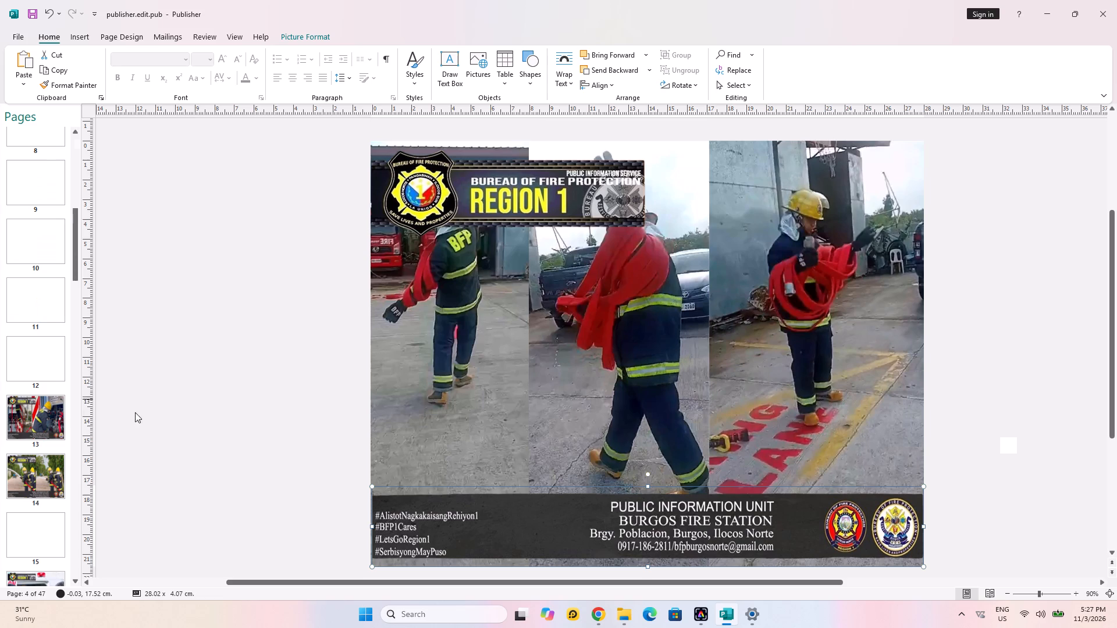
drag(78, 245, 78, 149)
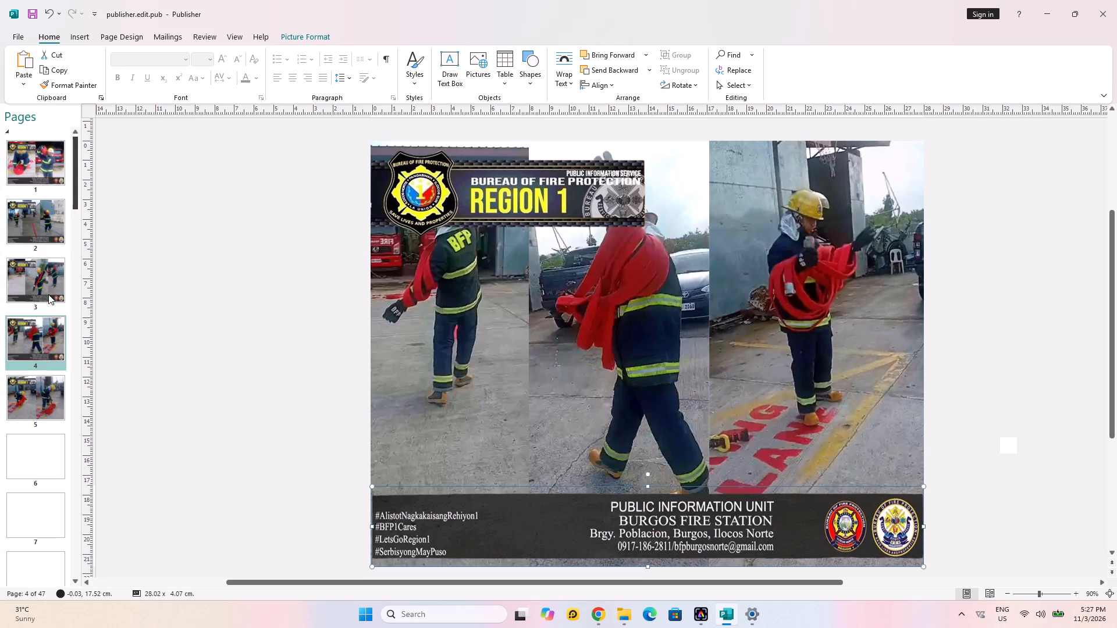
click(38, 404)
click(261, 448)
key(ctrl+v)
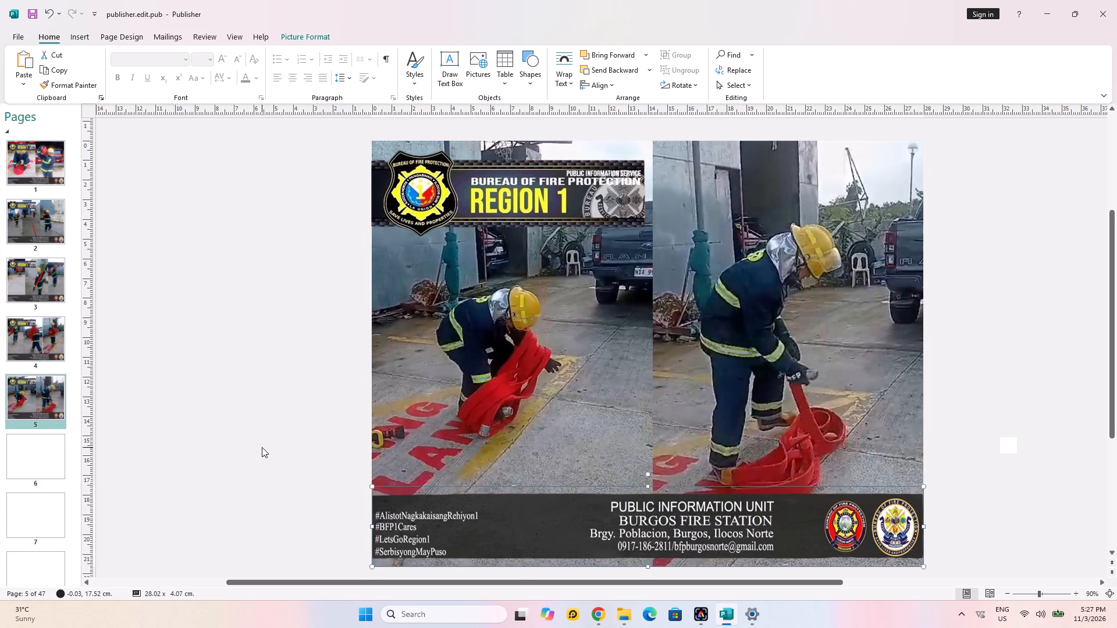
click(300, 304)
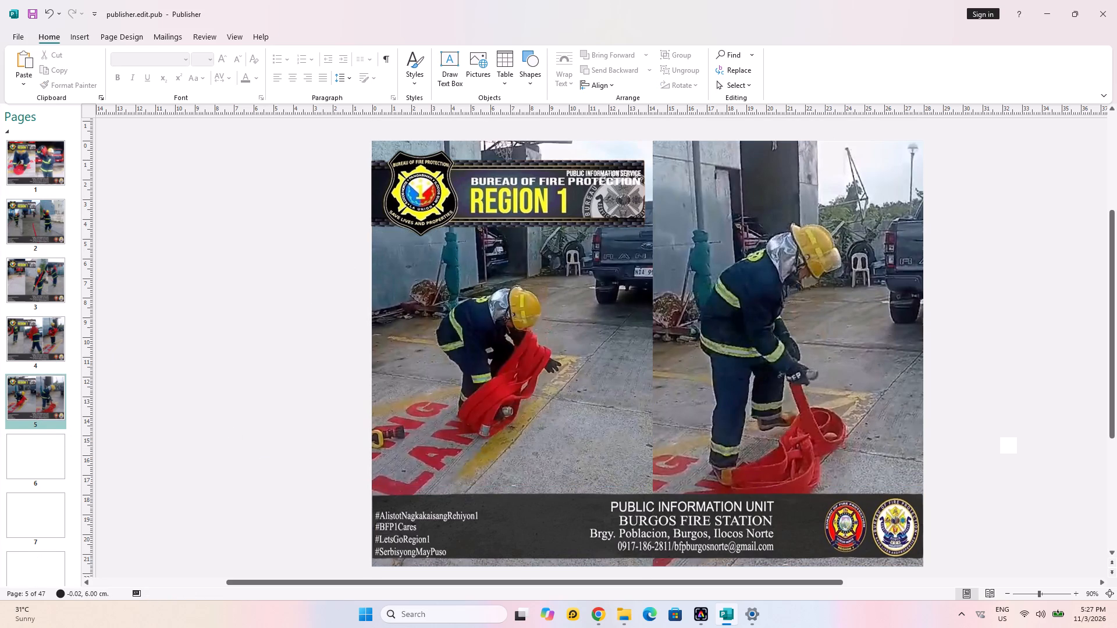
Move page 5's Region 1 header banner up to the page's top edge, at about -0.06, 0.00 cm.
click(430, 225)
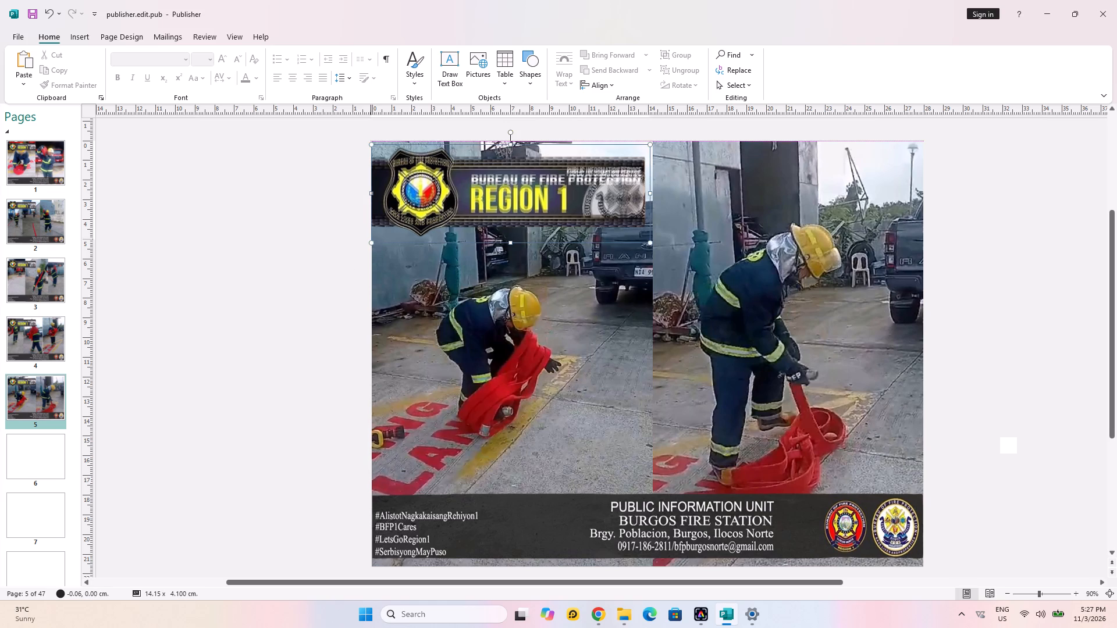
click(216, 311)
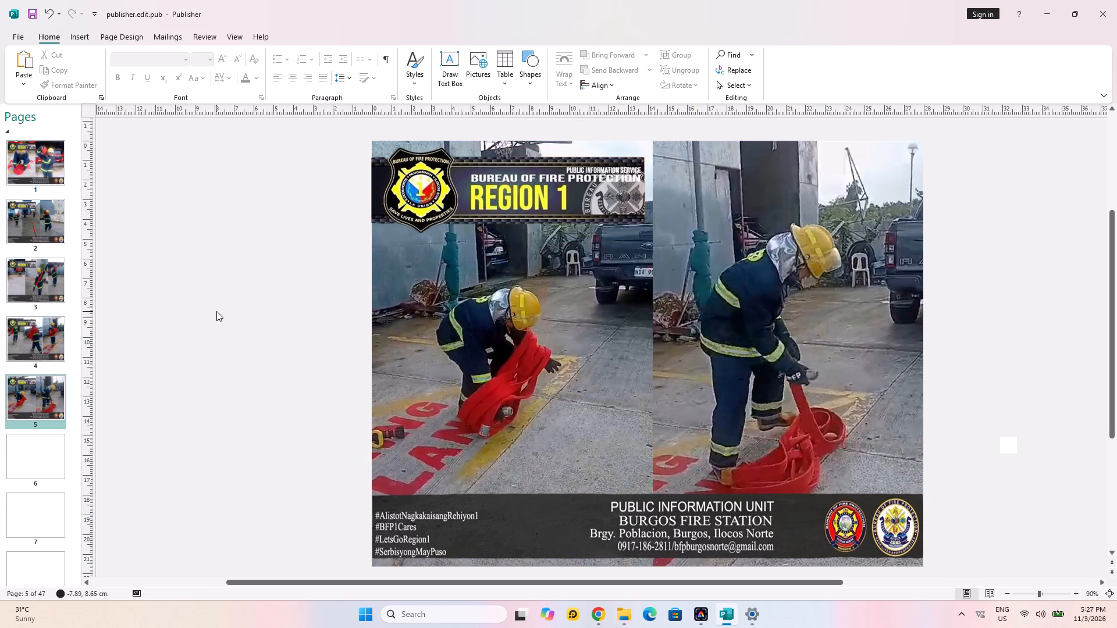
click(216, 311)
In File Explorer, permanently delete today's eight firefighter hose-training JPEG photos from Downloads, keeping the scanned document images.
click(617, 625)
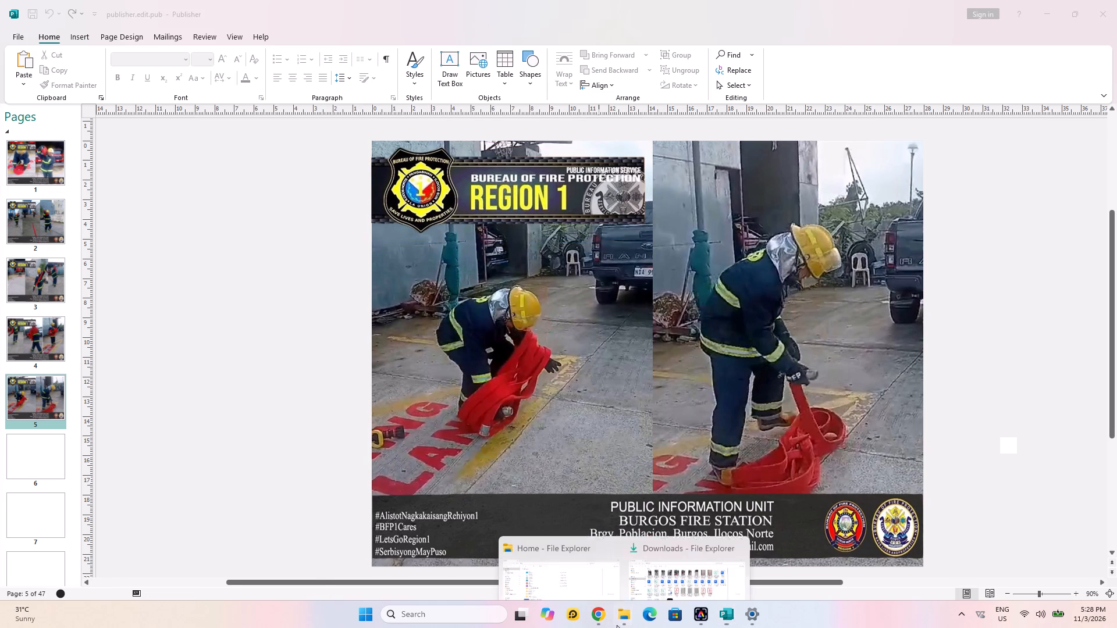
click(696, 559)
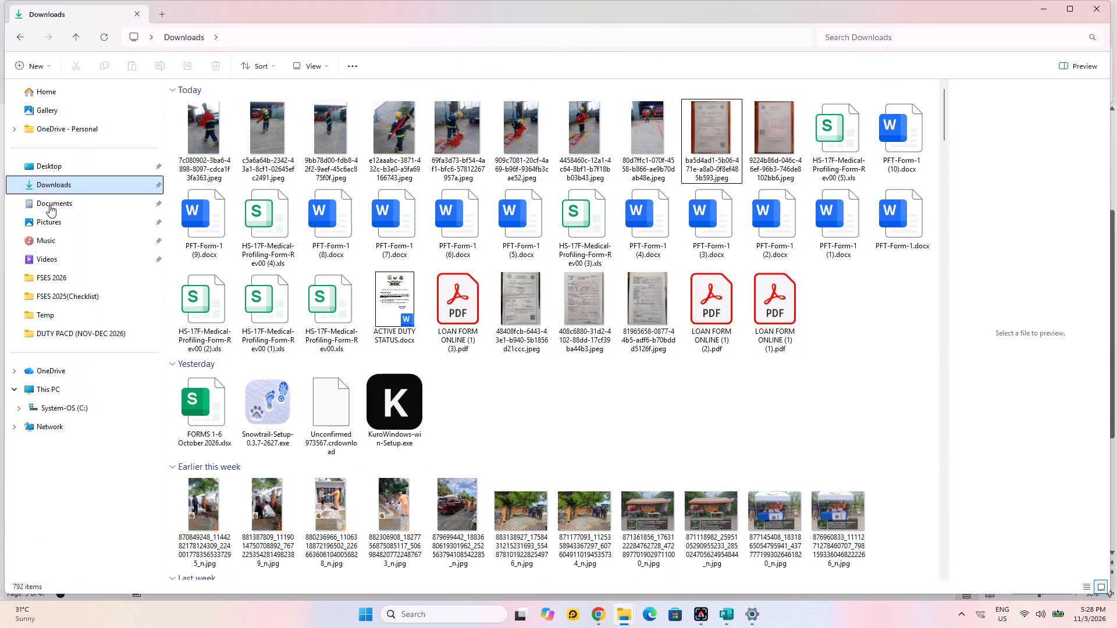
click(49, 205)
click(55, 185)
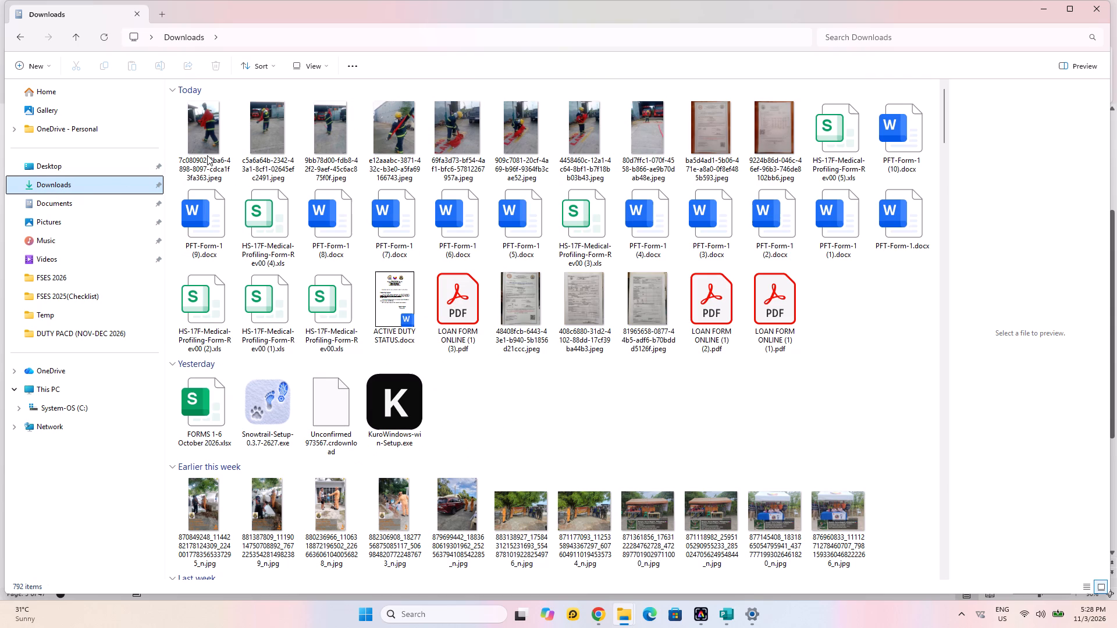
click(207, 155)
shift+click(261, 162)
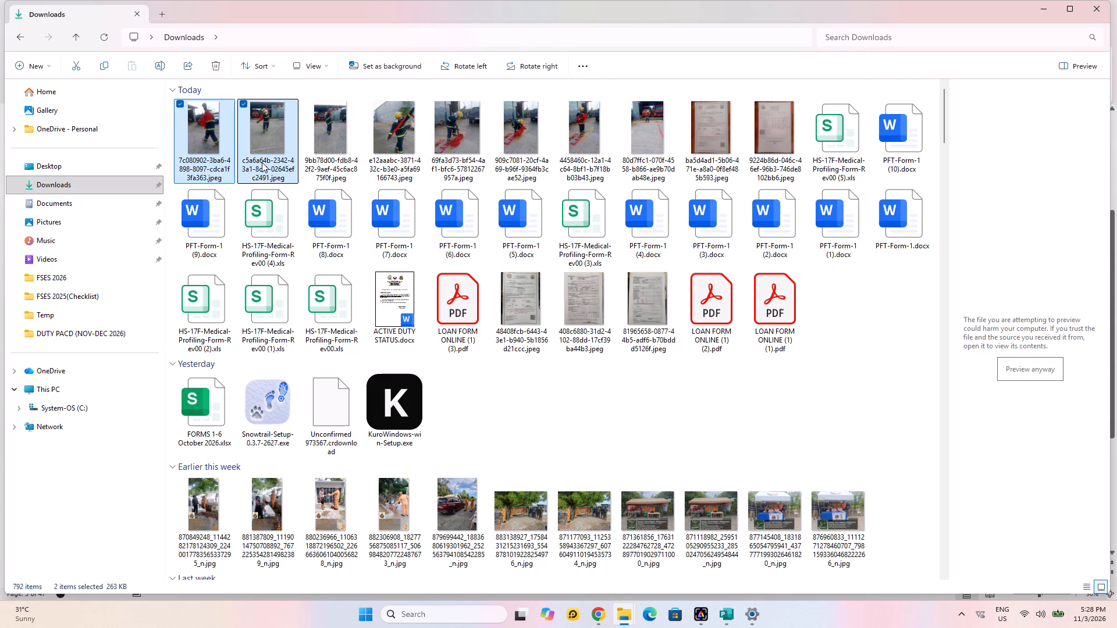
shift+click(330, 163)
shift+click(378, 166)
shift+click(446, 174)
shift+click(513, 179)
shift+click(571, 172)
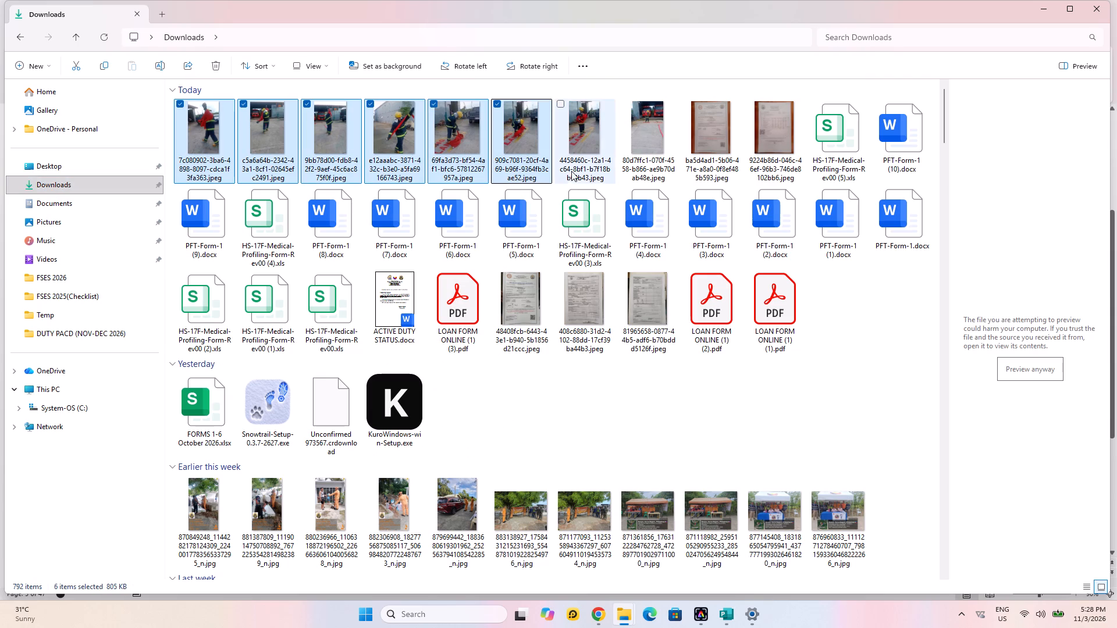
shift+click(653, 173)
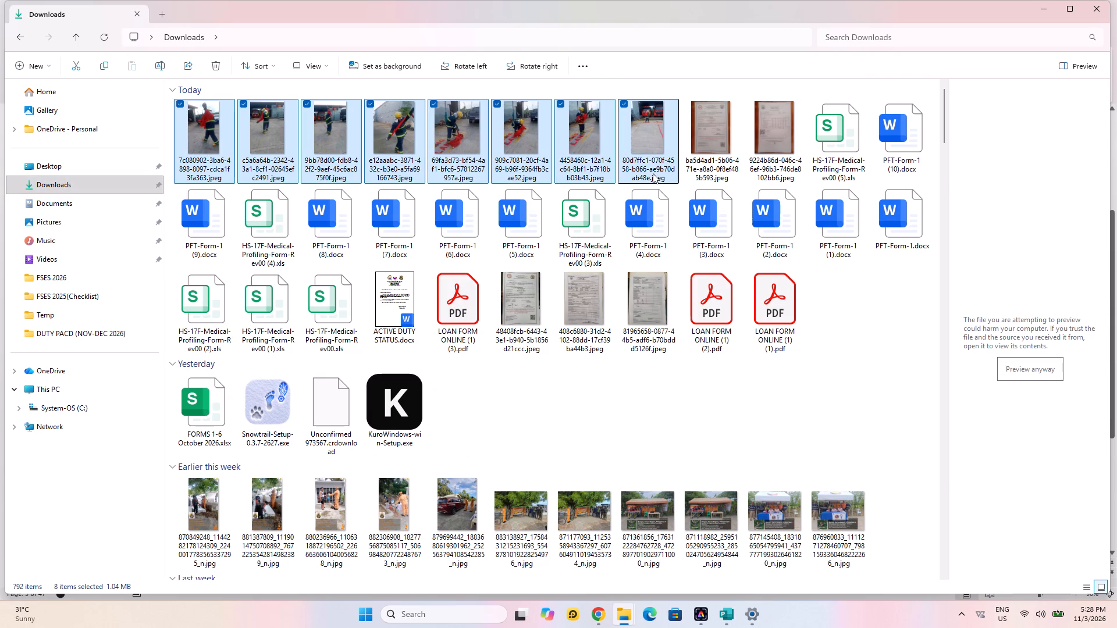
key(shift+Delete)
key(Return)
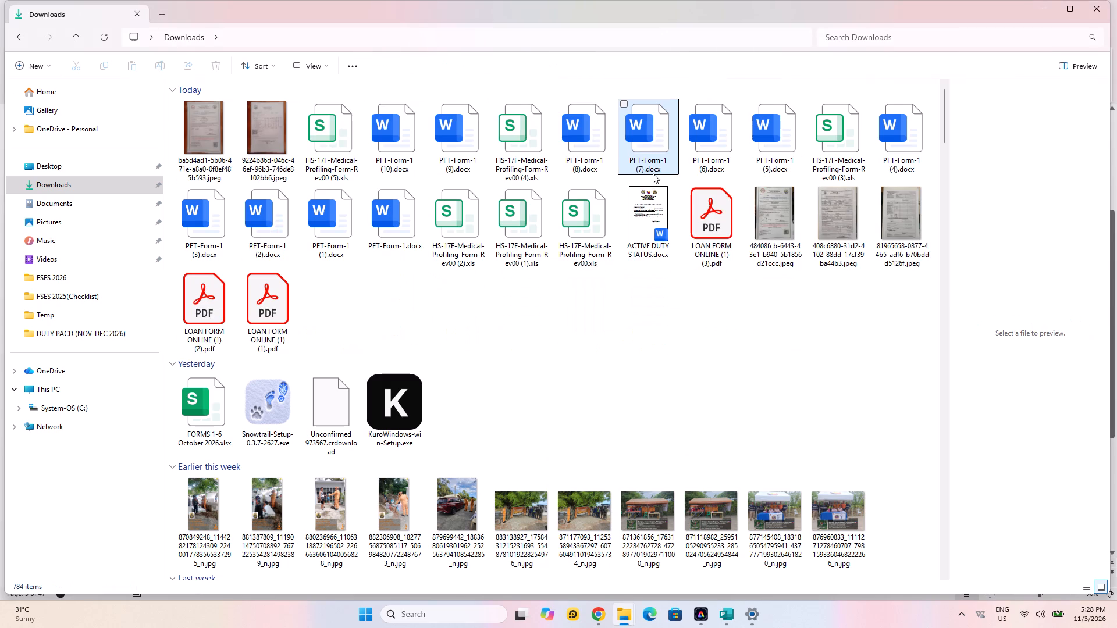
Back in Publisher, save page 1 to Downloads as hosecarry1 in JPEG File Interchange Format.
click(732, 623)
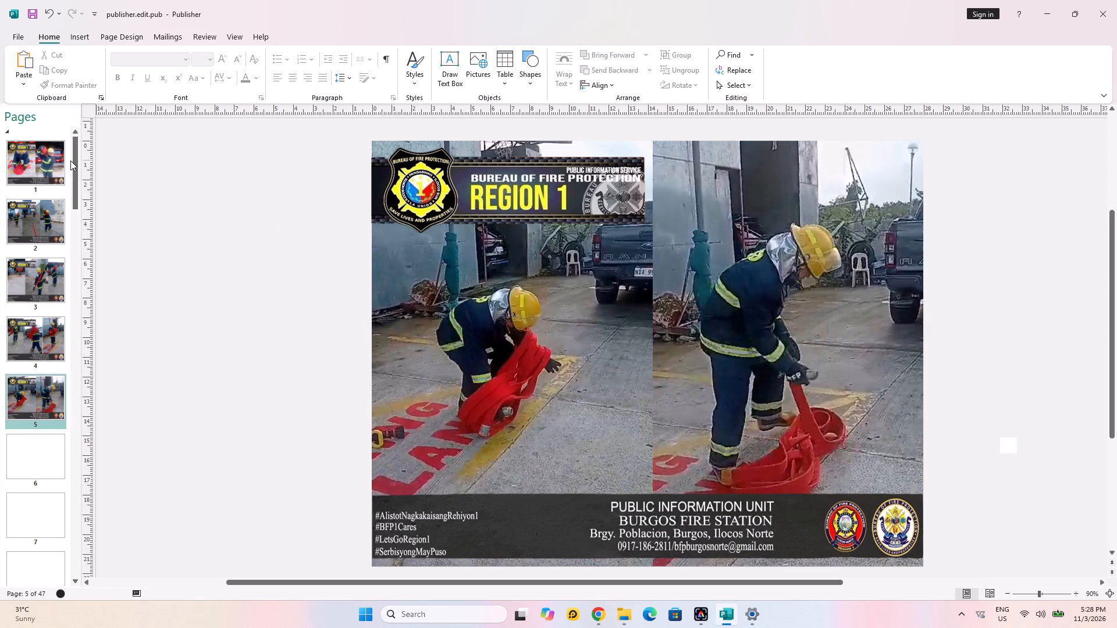
drag(73, 162, 77, 151)
click(21, 169)
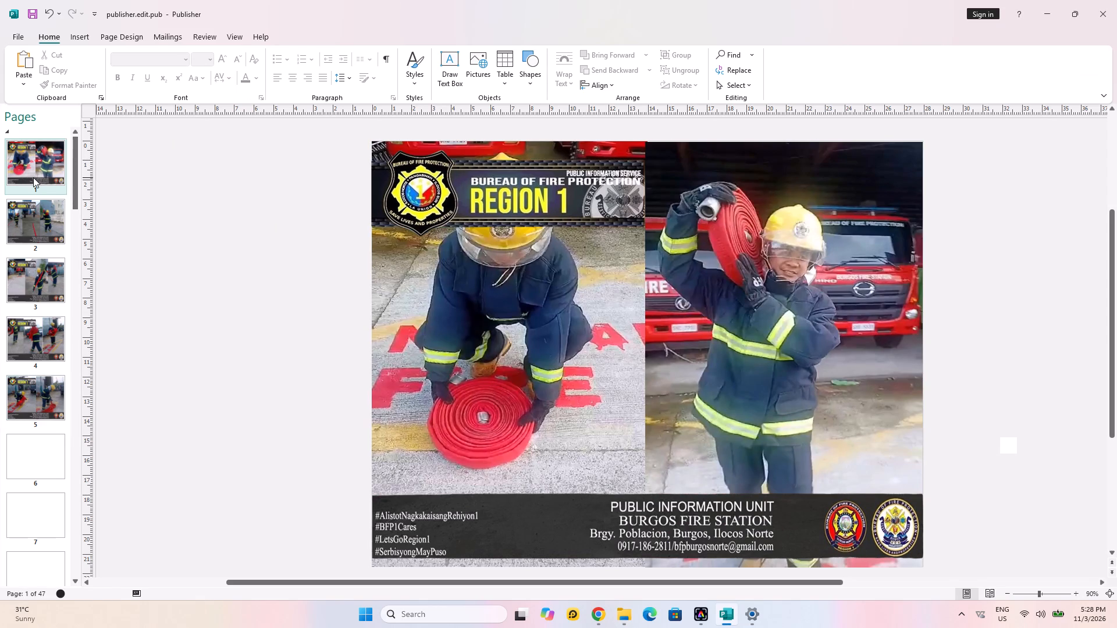
click(15, 34)
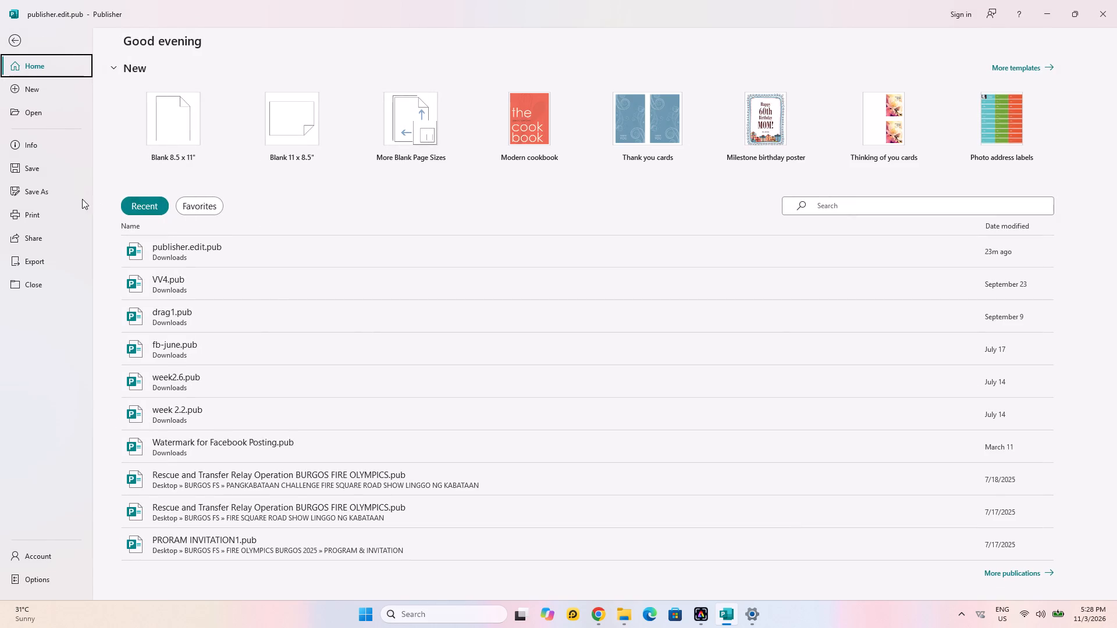
click(38, 195)
click(492, 140)
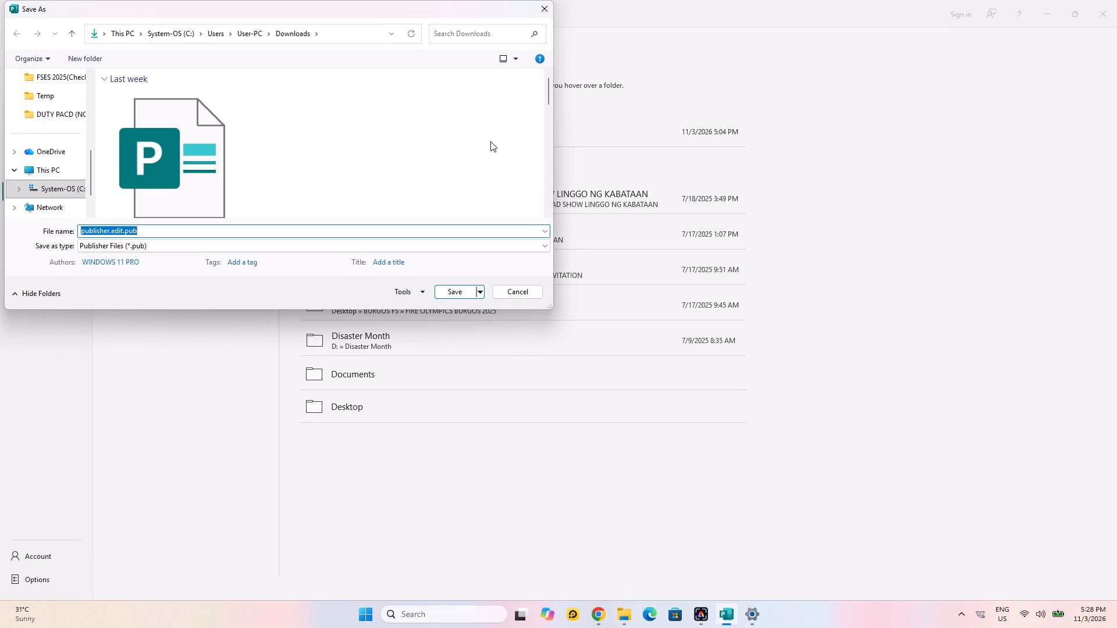
text(hose)
text(carry1)
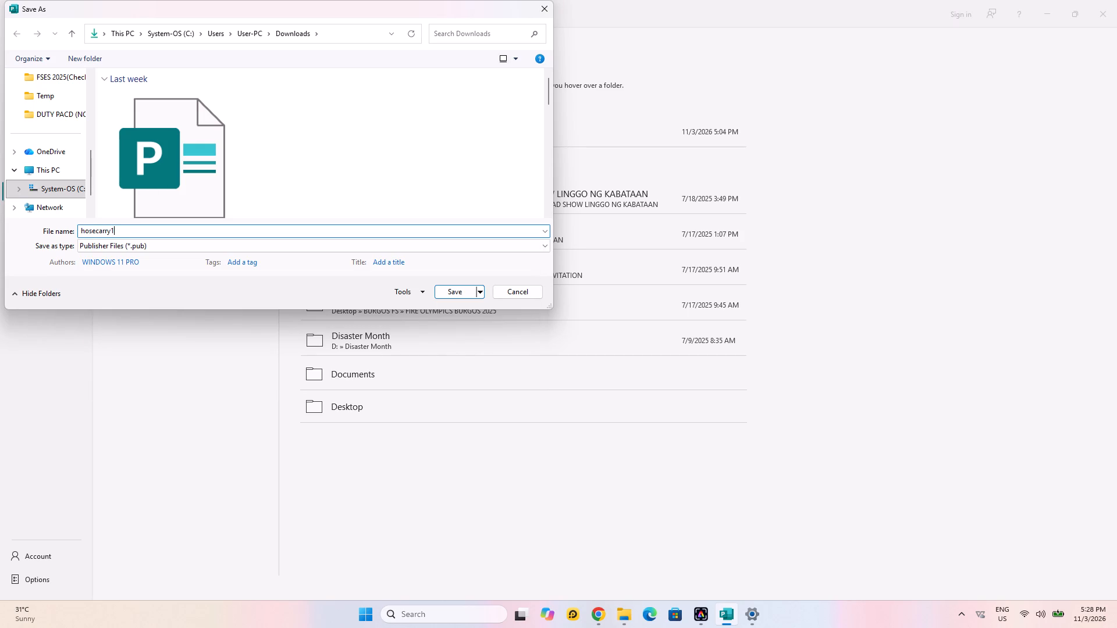
click(516, 247)
click(125, 394)
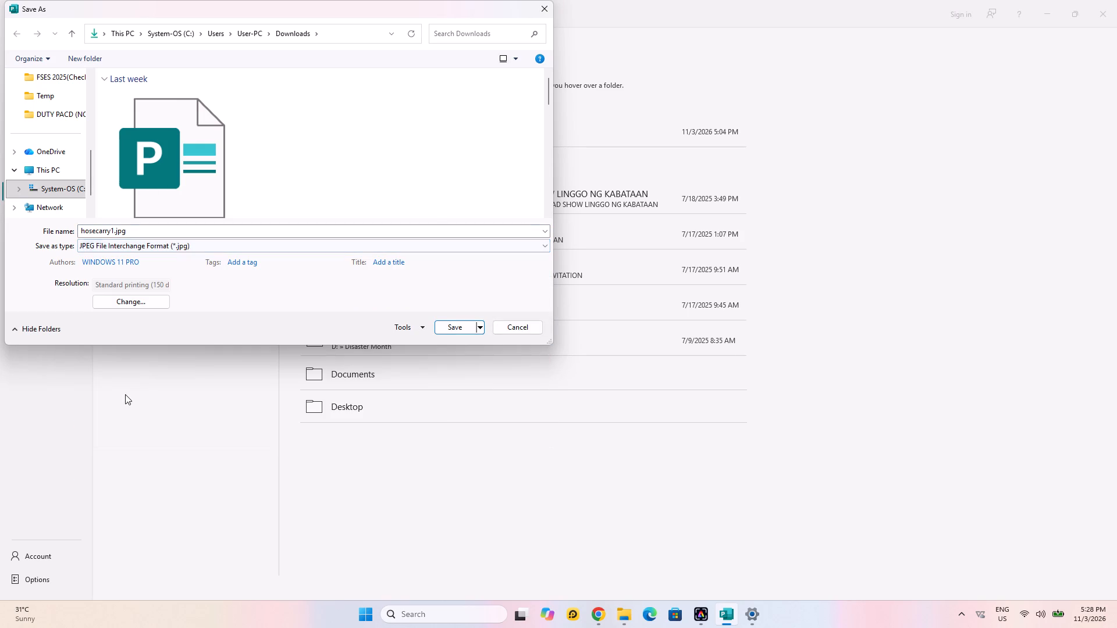
click(442, 329)
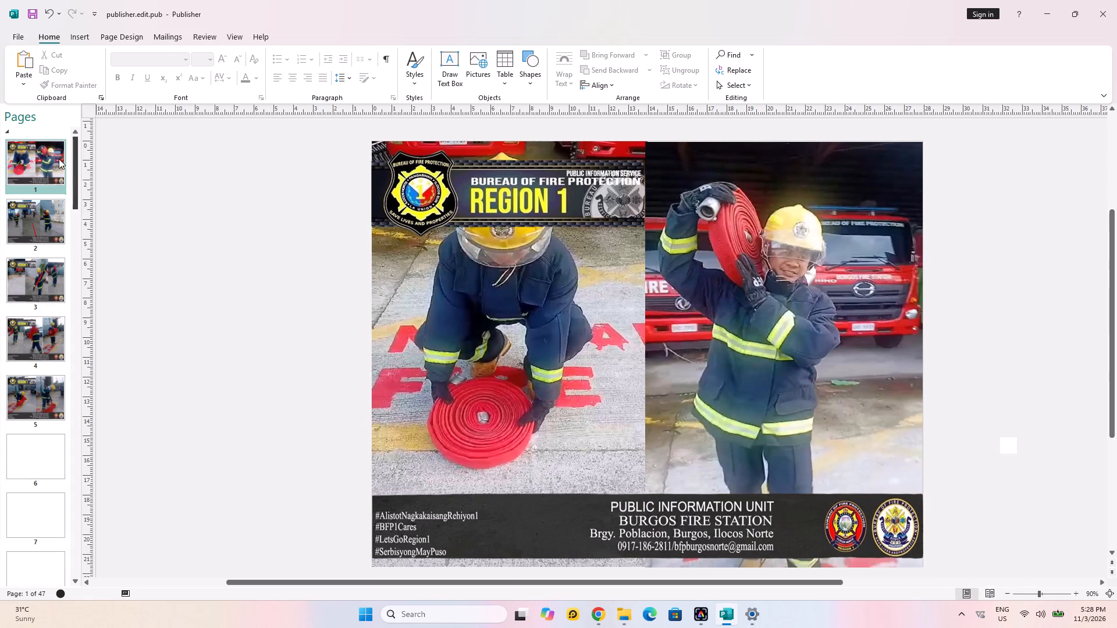
Save page 2 to Downloads as hosecarry2 in JPEG File Interchange Format.
click(24, 227)
click(17, 42)
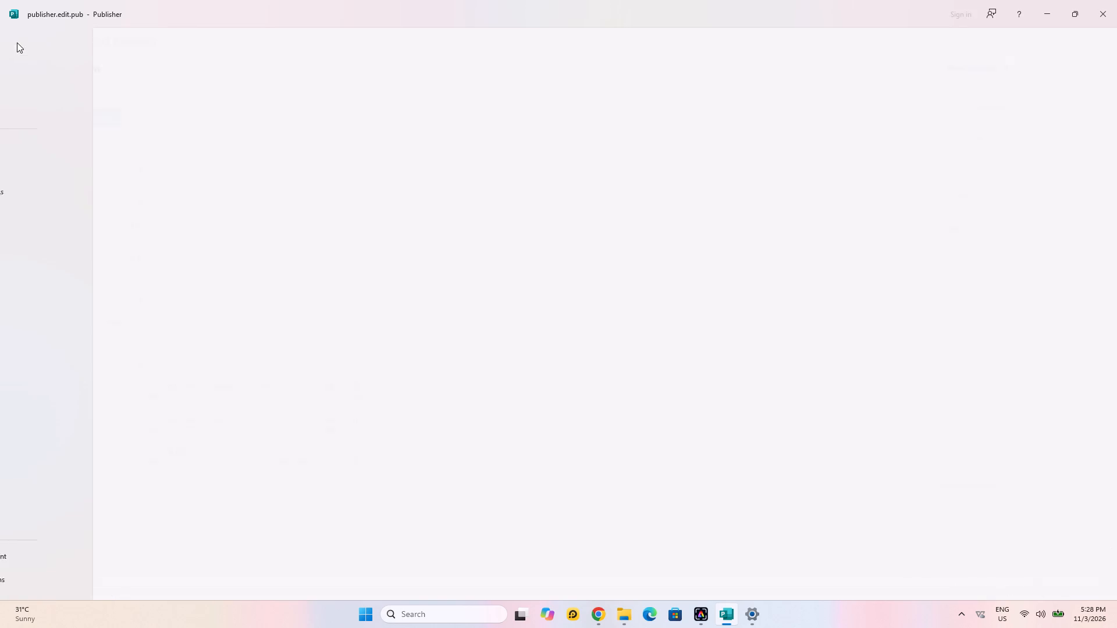
click(38, 190)
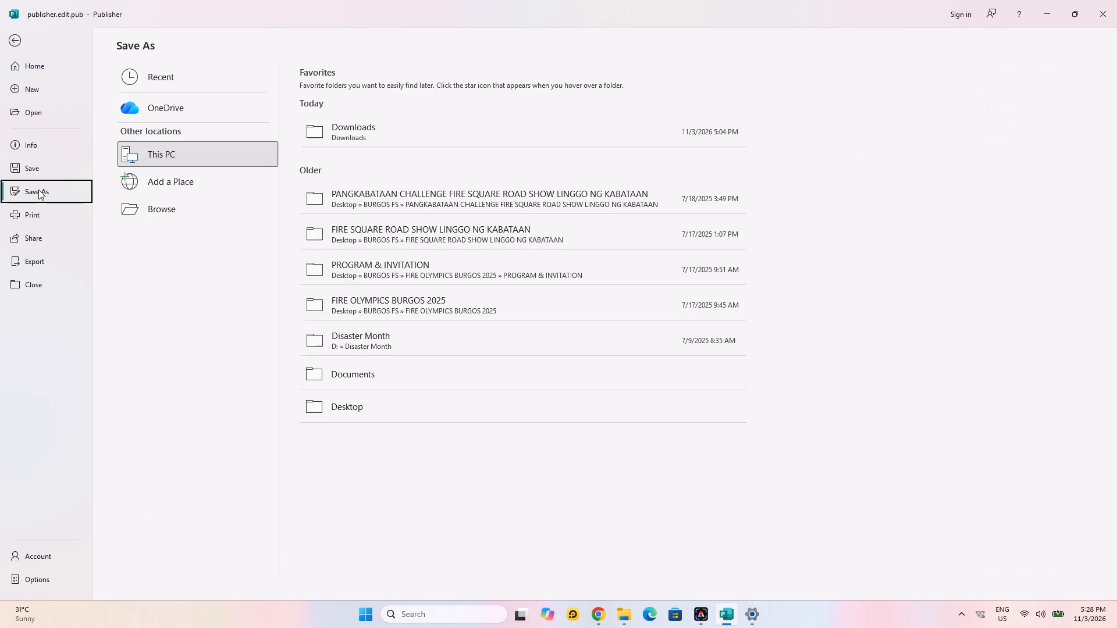
click(333, 133)
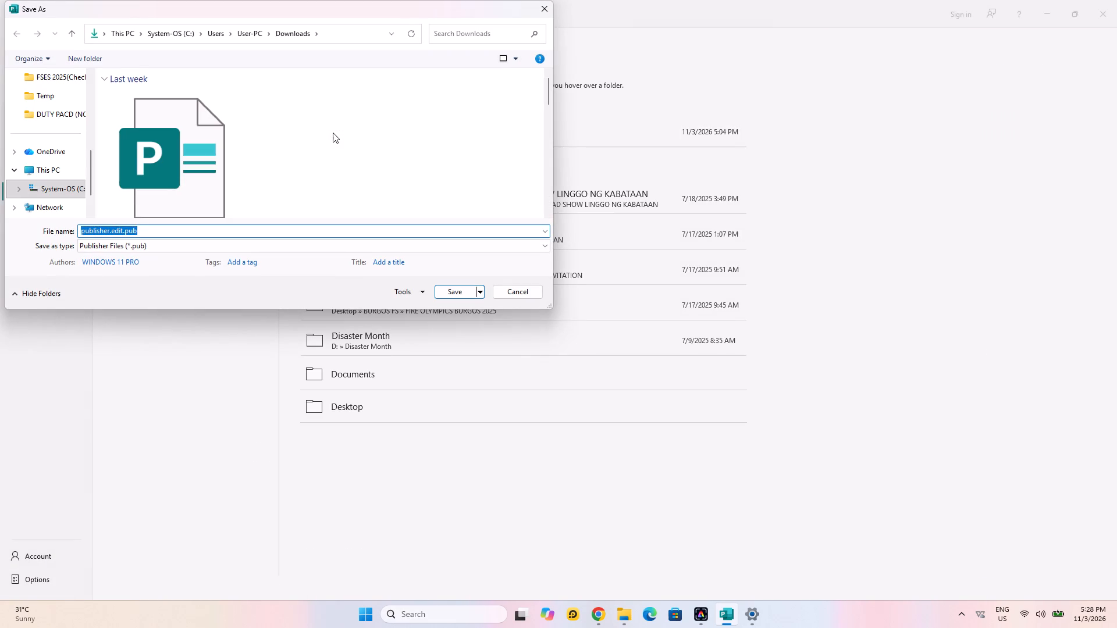
text(hosecarry)
key(2)
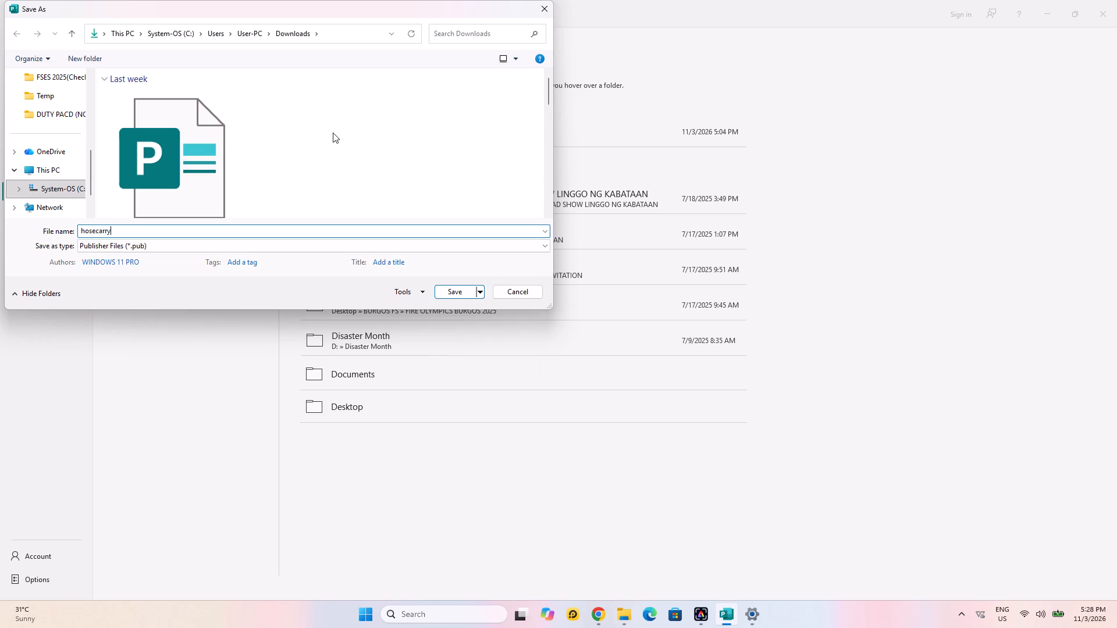
click(488, 248)
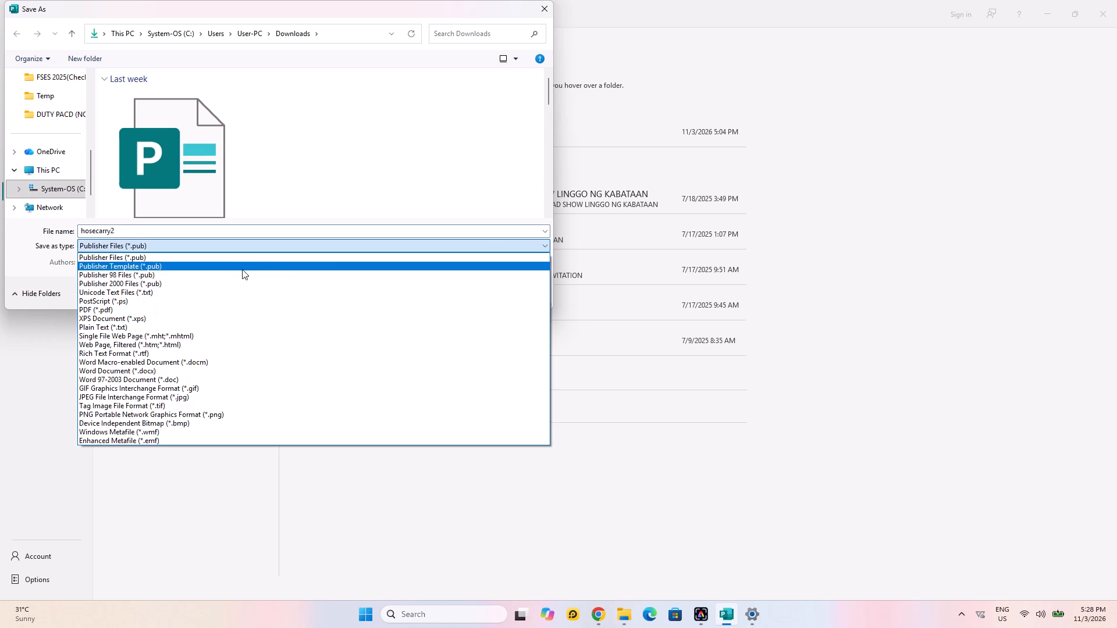
click(141, 394)
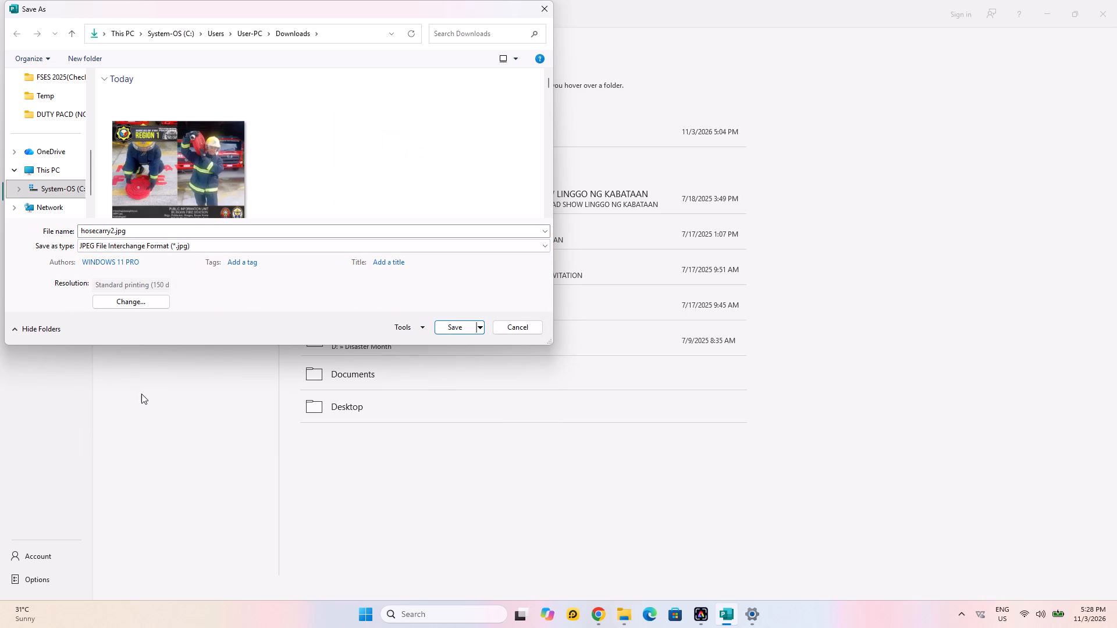
click(447, 326)
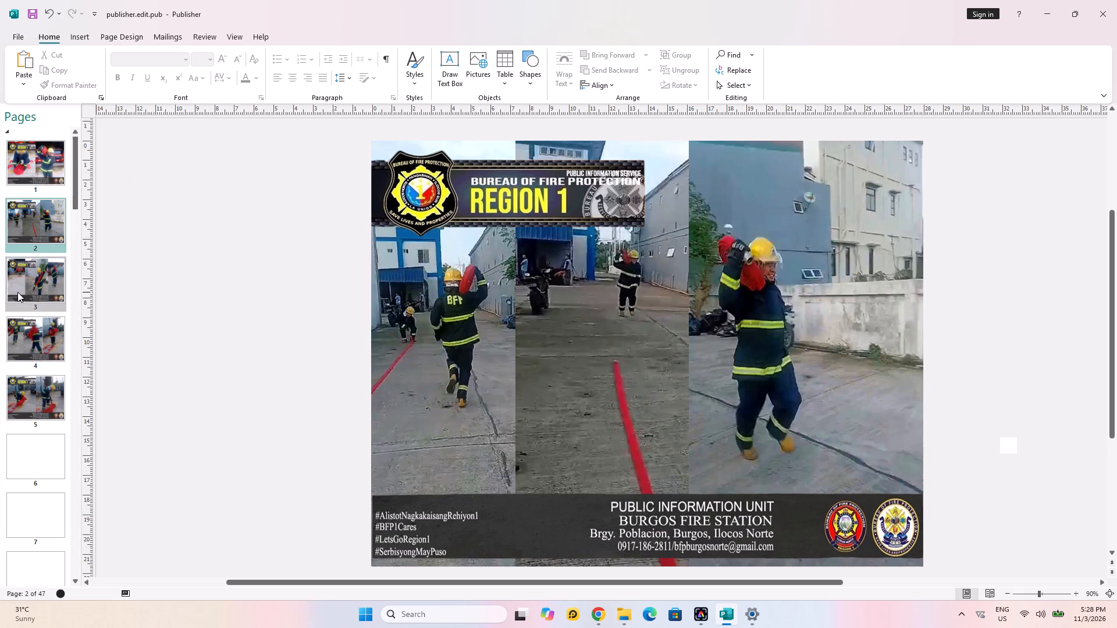
Save page 3 to Downloads as hosecarry3 in JPEG File Interchange Format.
click(17, 292)
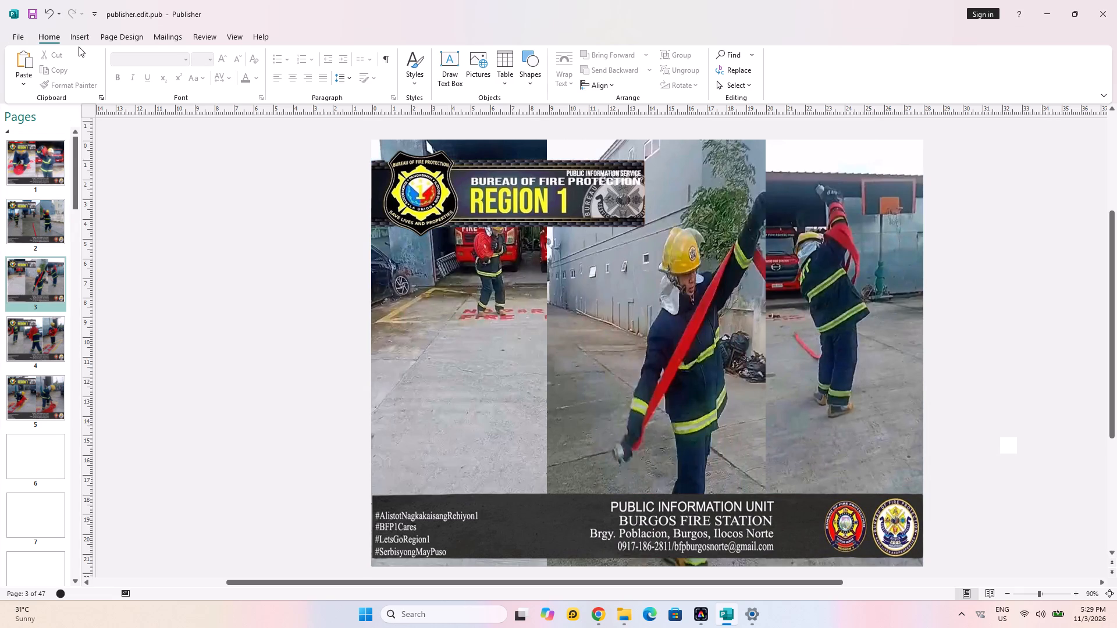
click(23, 42)
click(23, 192)
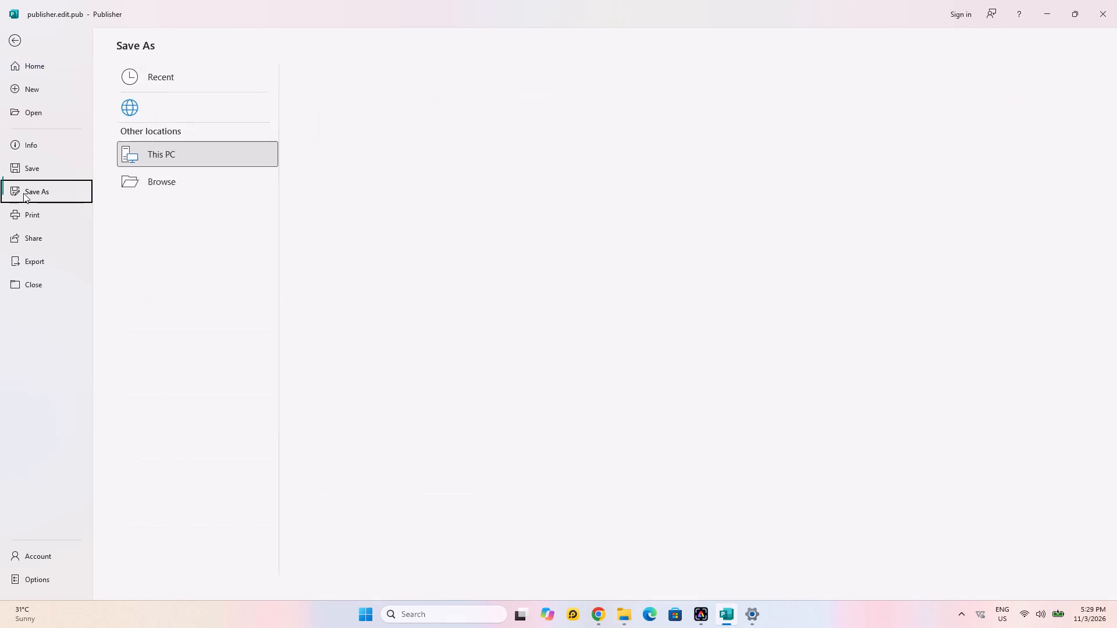
click(368, 126)
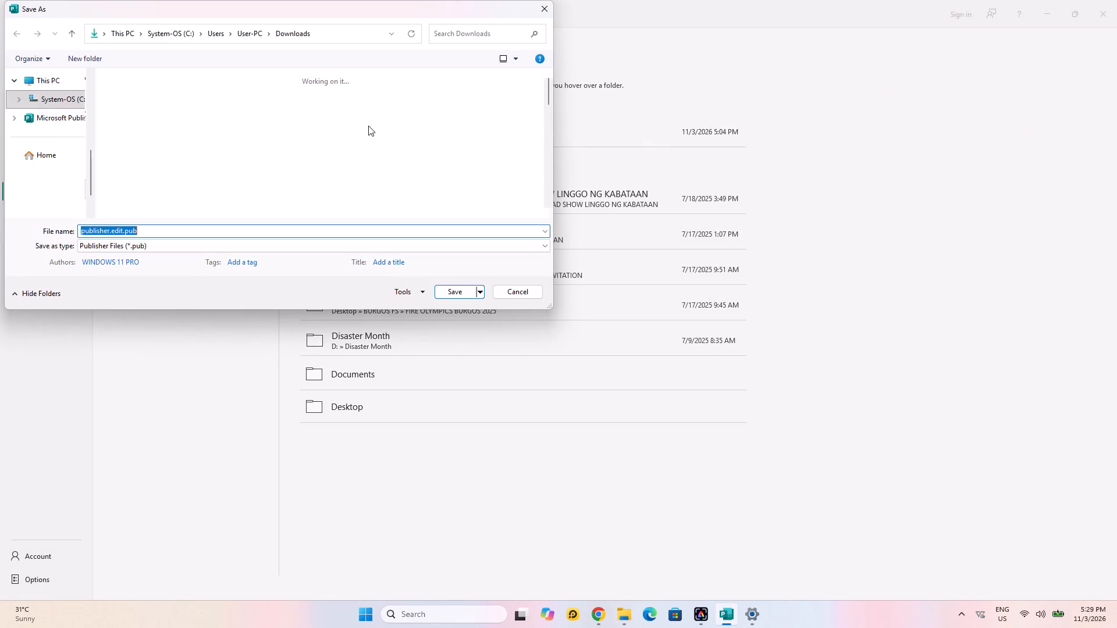
text(hosecarry)
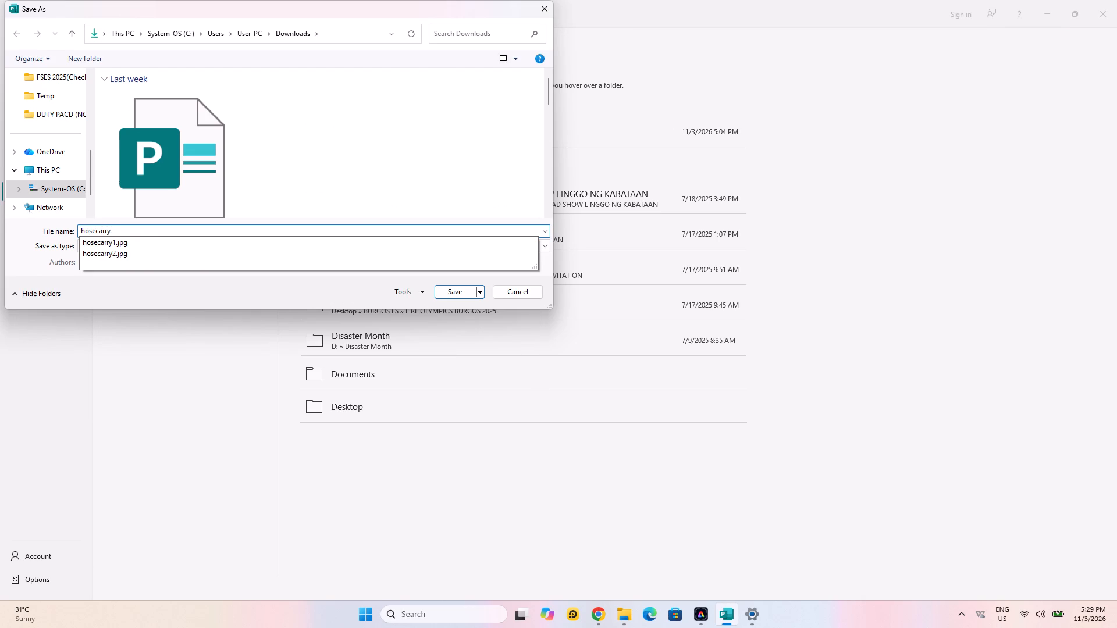
key(3)
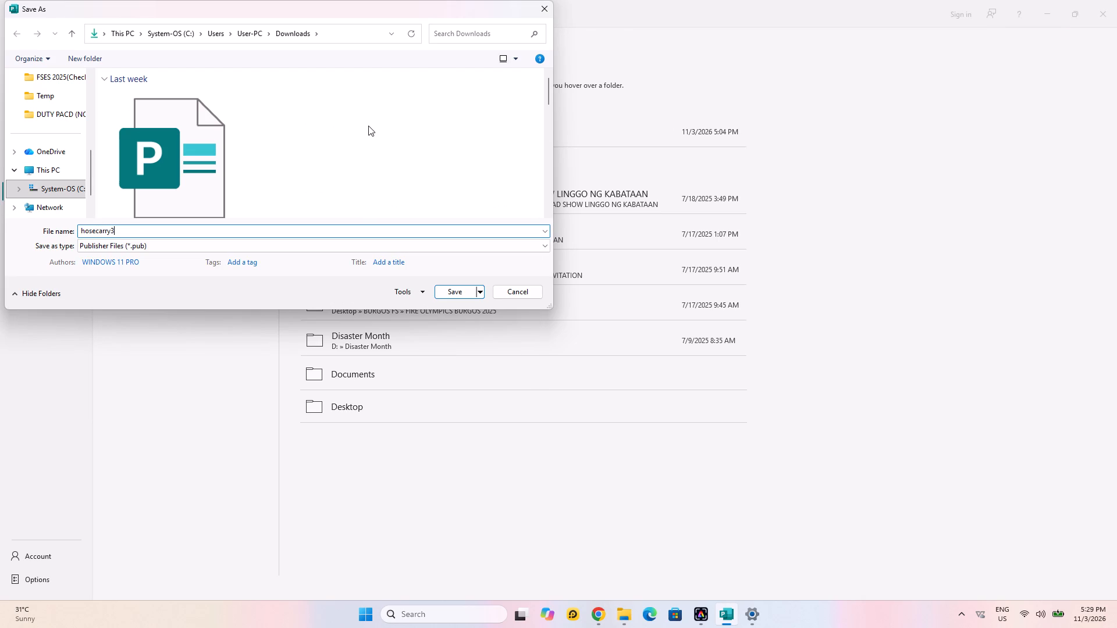
click(520, 243)
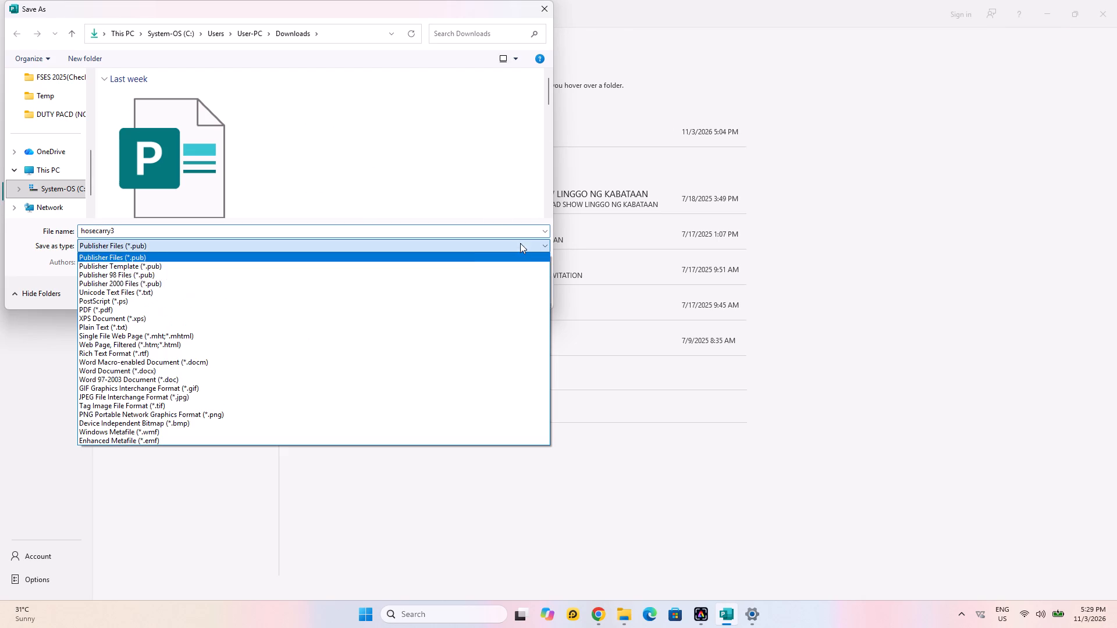
click(130, 398)
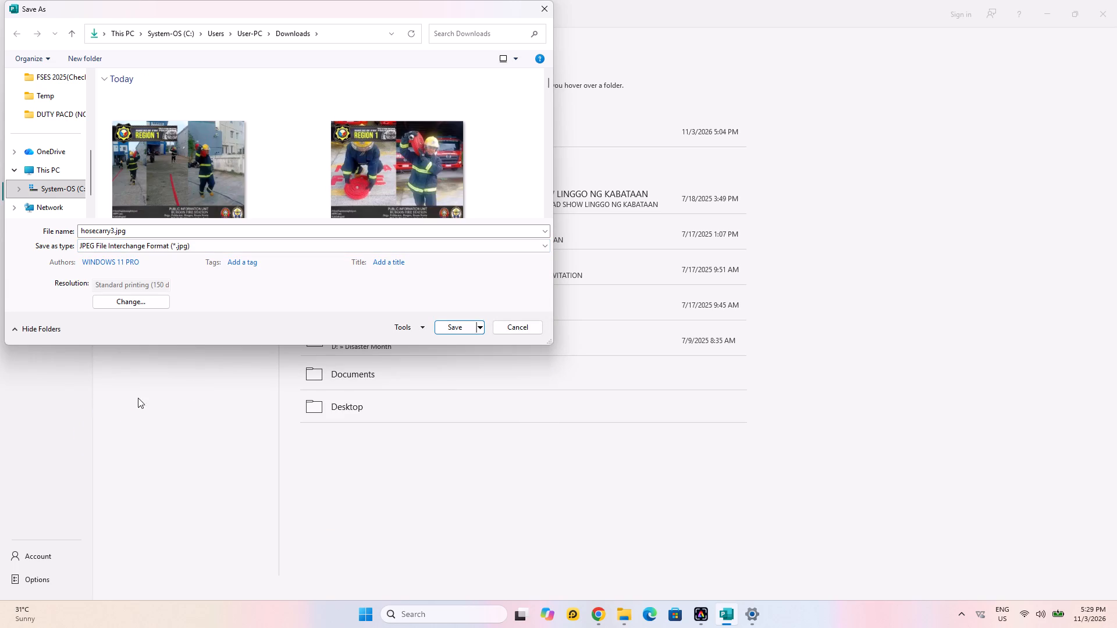
click(457, 329)
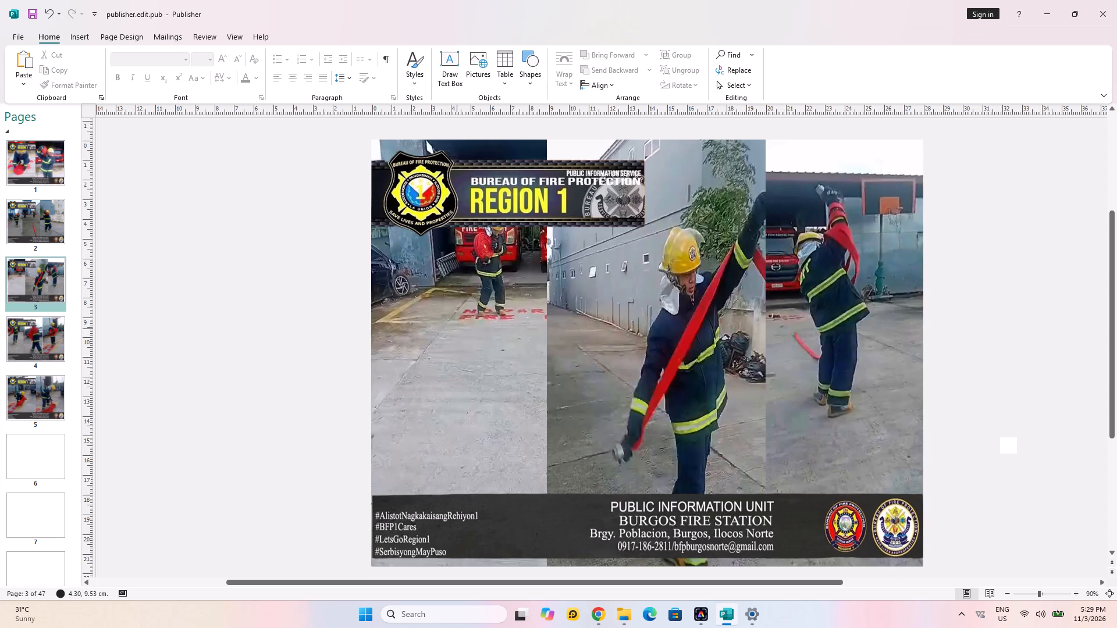
Save page 4 to Downloads as hosecarry4 in JPEG File Interchange Format.
drag(1, 352, 0, 358)
click(43, 351)
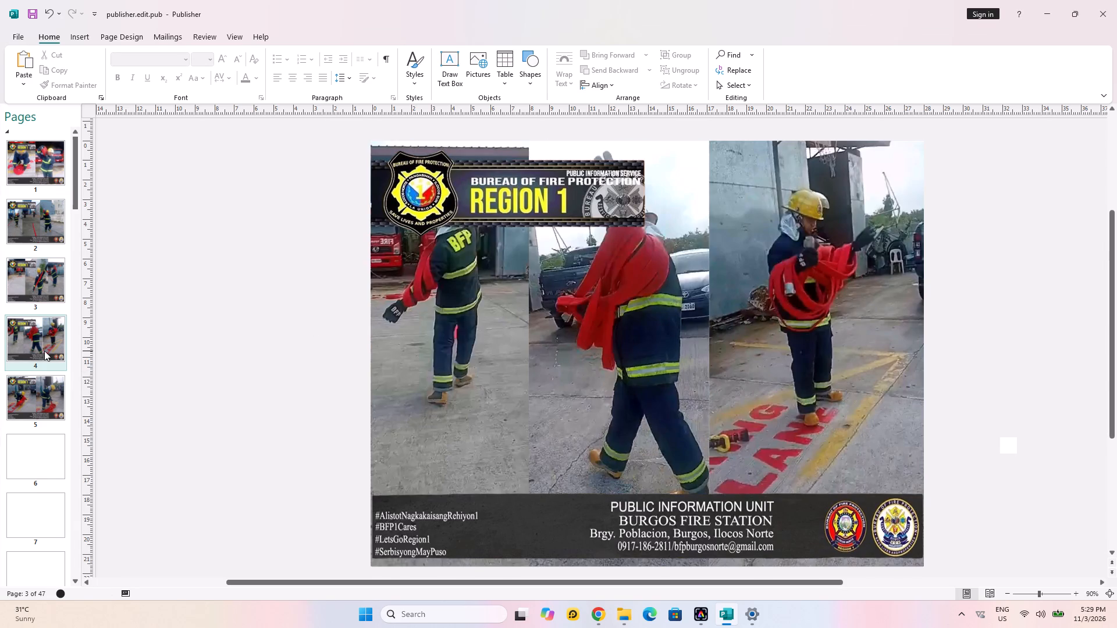
click(11, 46)
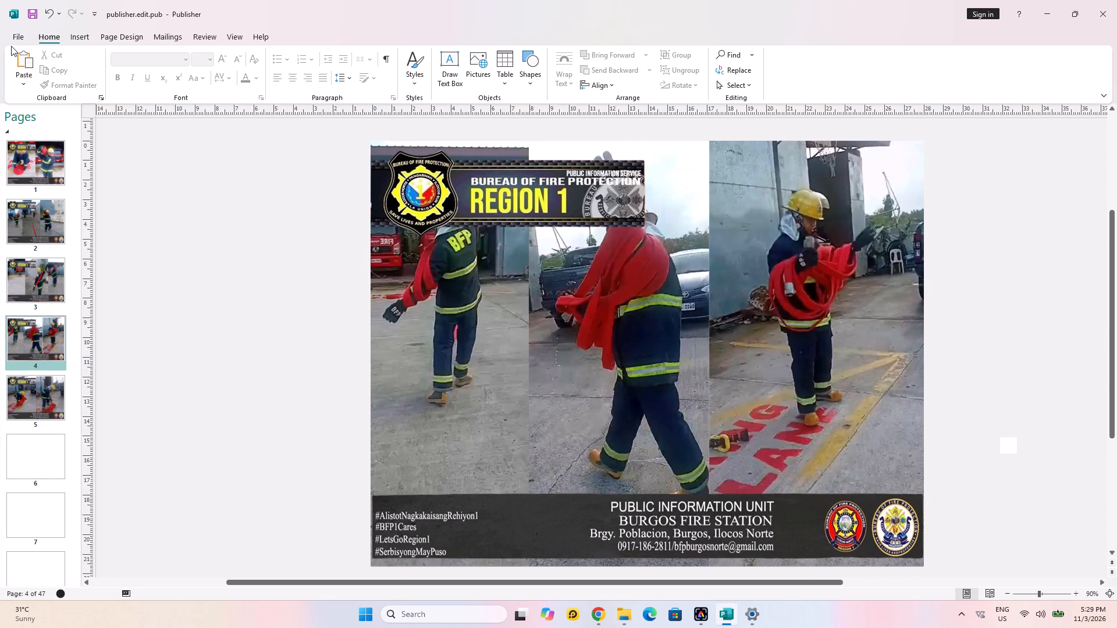
click(8, 42)
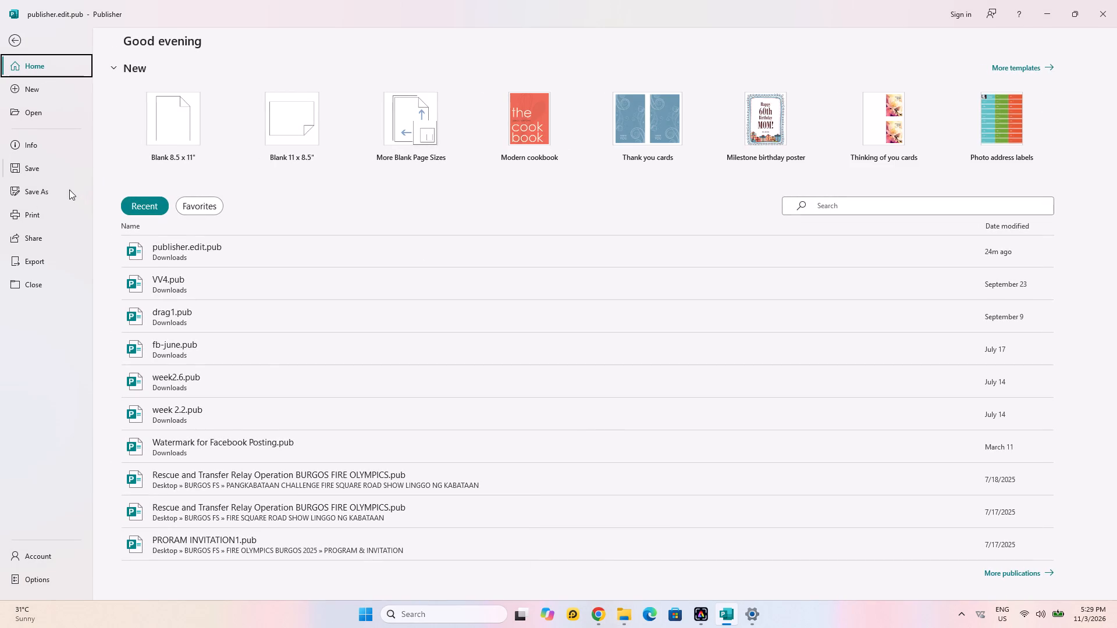
click(55, 194)
click(353, 136)
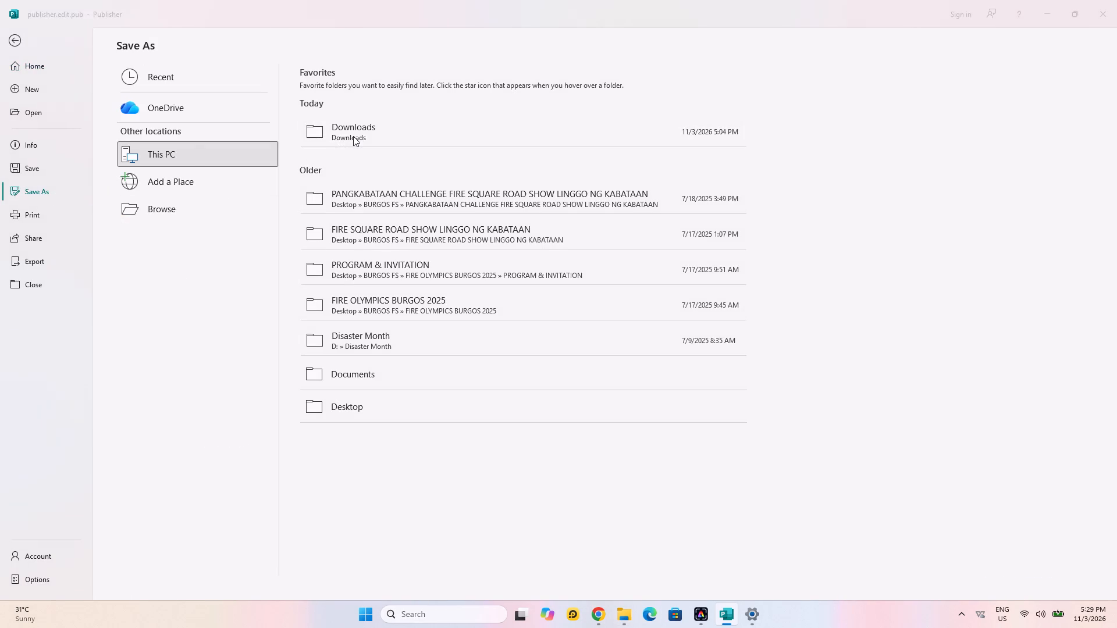
text(hosecarry)
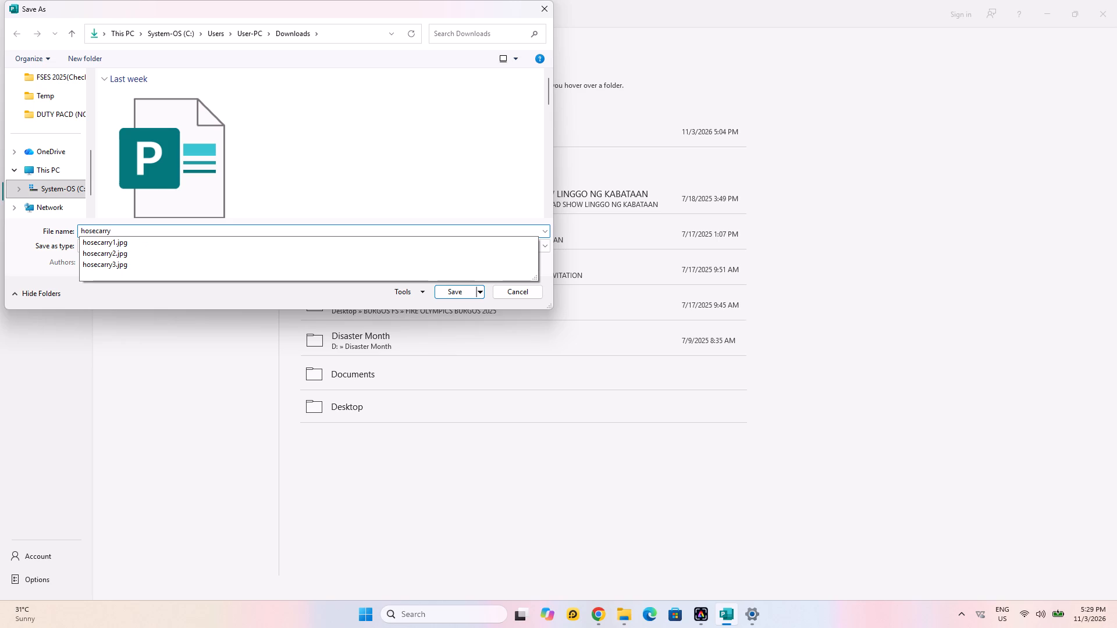
key(4)
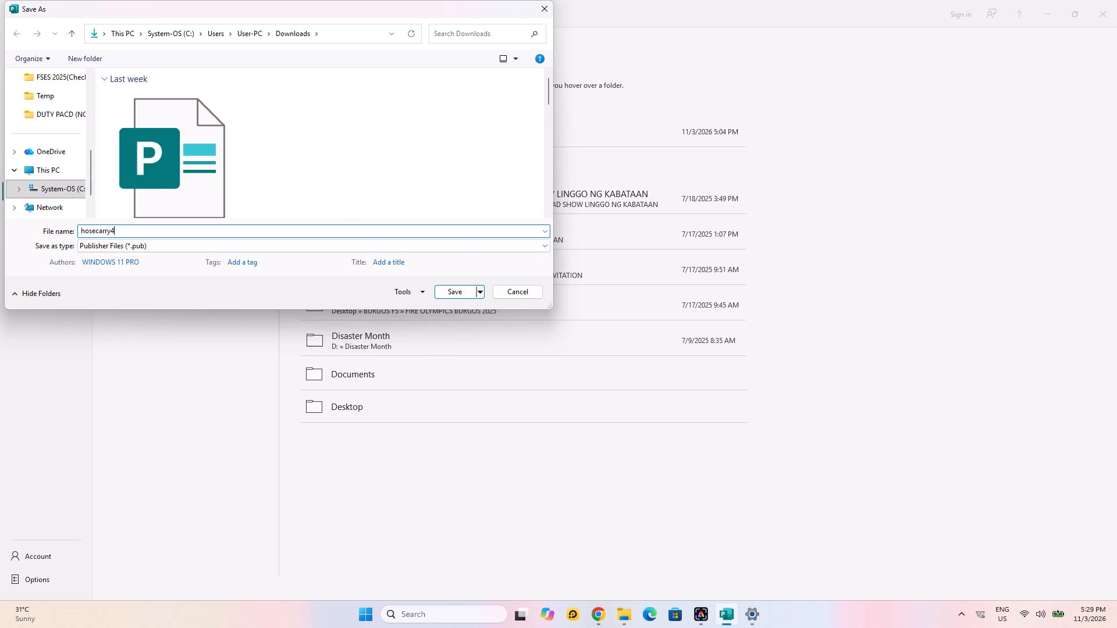
click(460, 240)
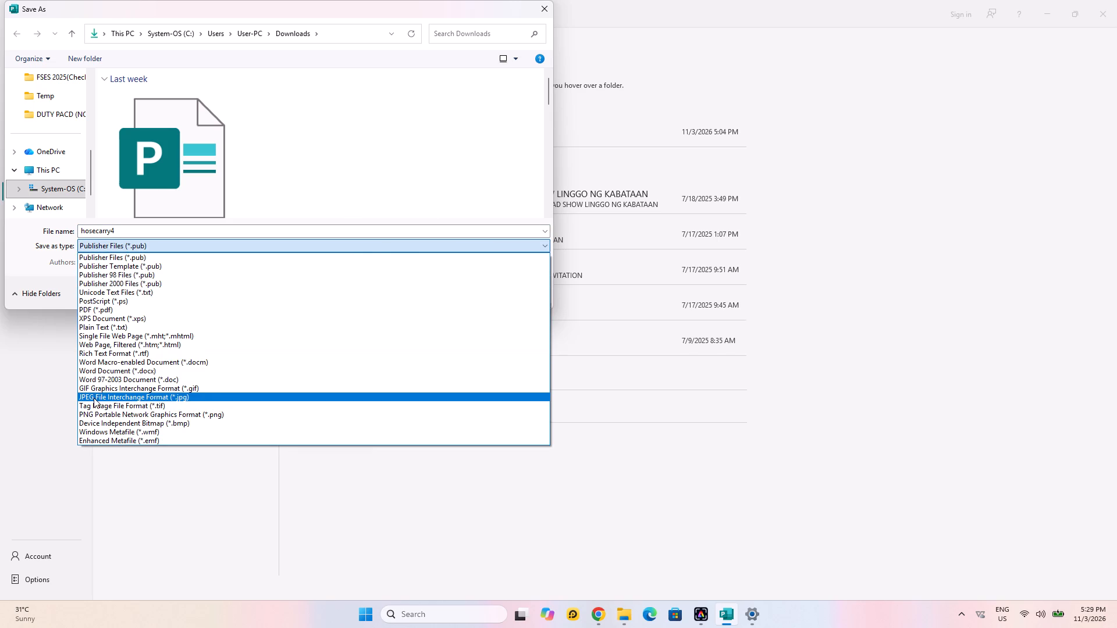
click(93, 398)
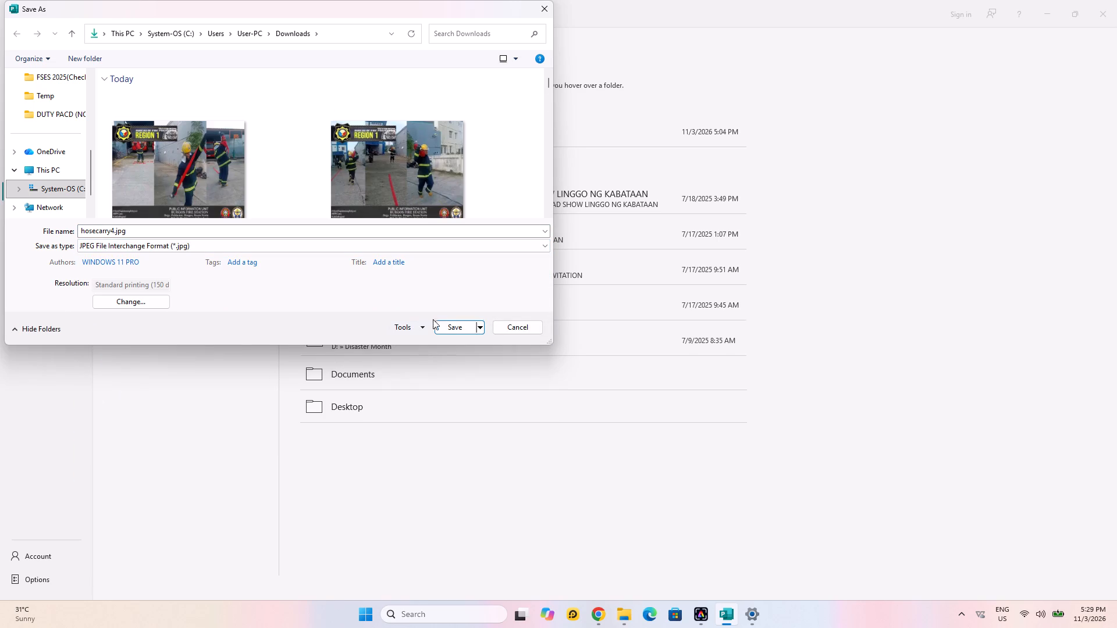
click(451, 327)
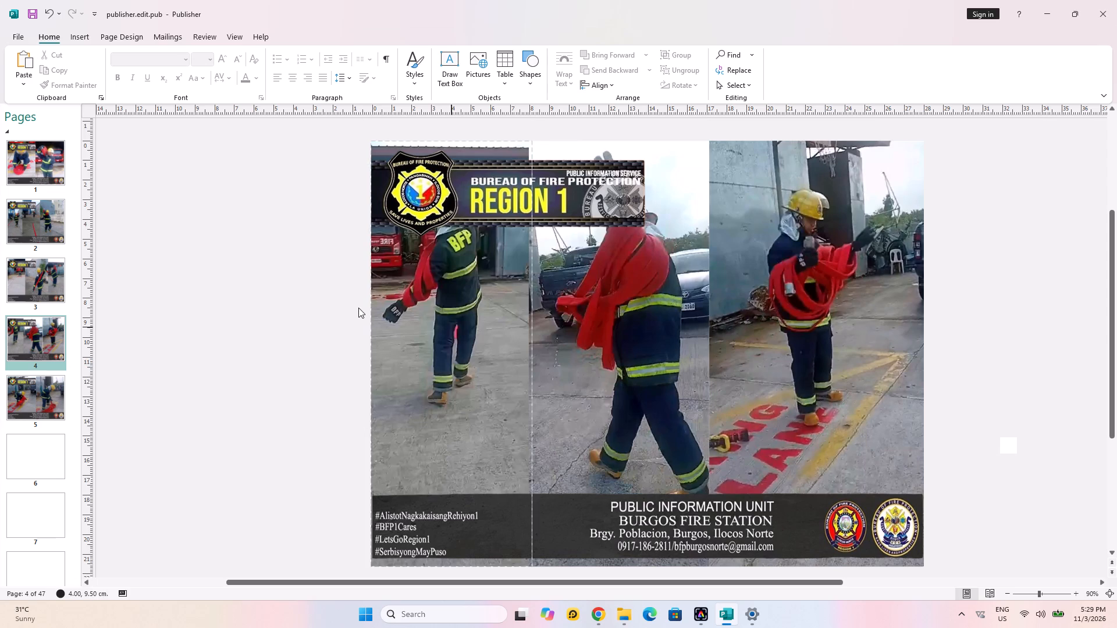
Switch to YouTube in Chrome, search for "it's beginning to look alot like christmas" and play the Michael Bublé video.
click(45, 391)
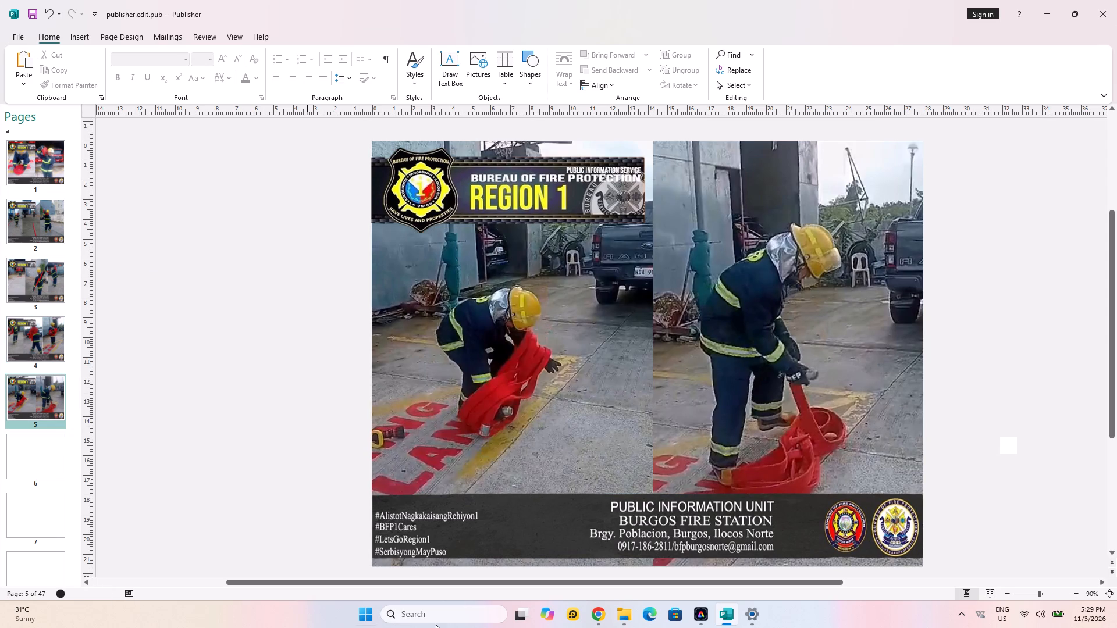
click(596, 615)
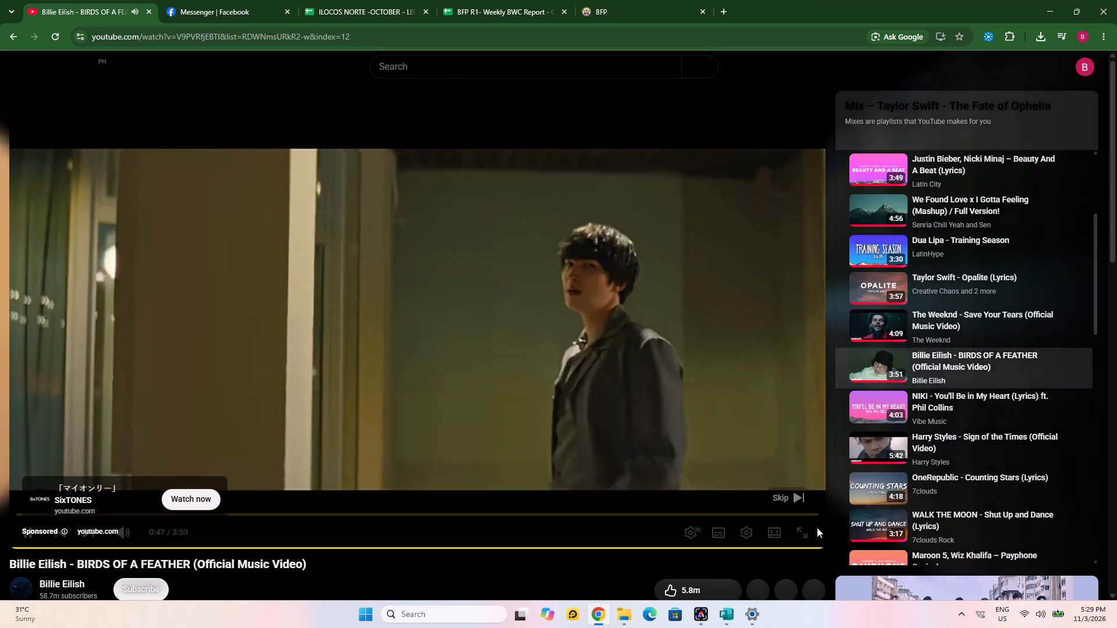
click(795, 490)
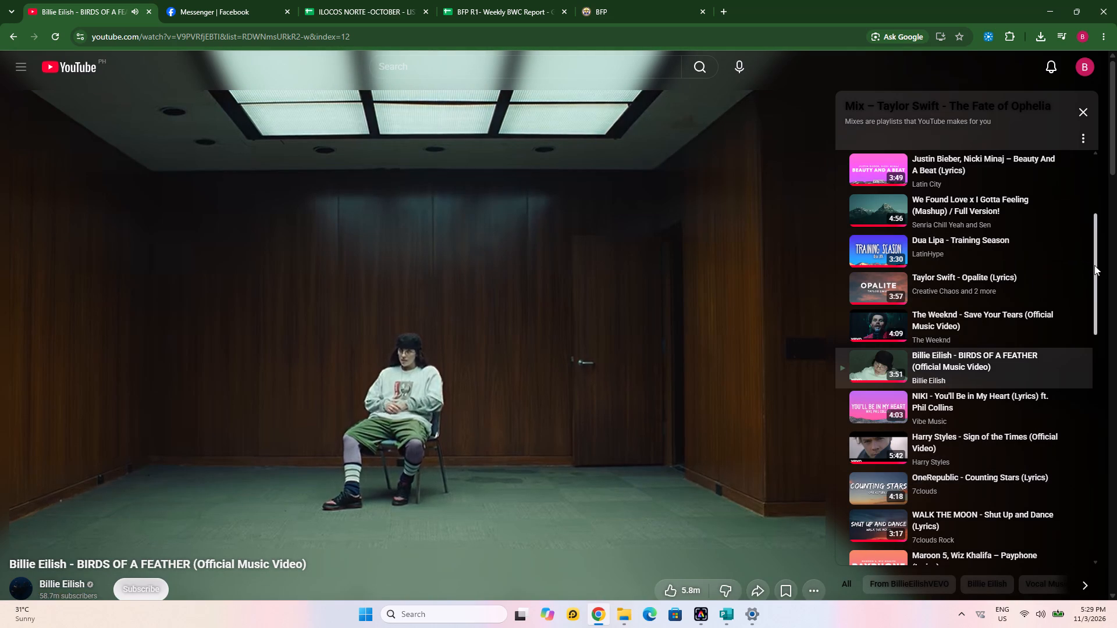
drag(1094, 265, 1109, 311)
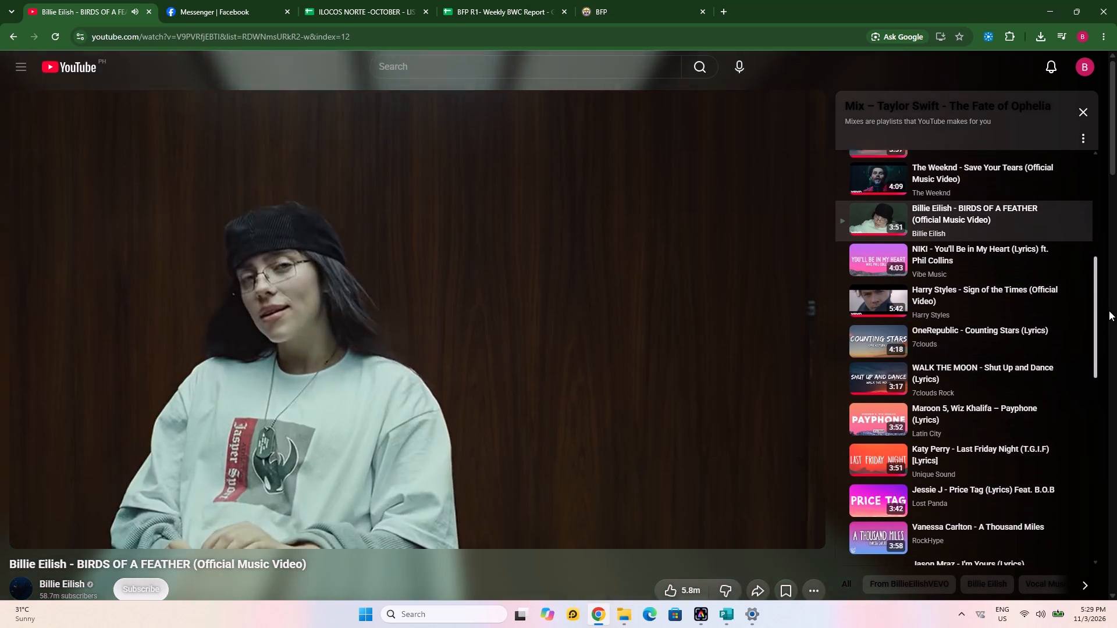
drag(1109, 311, 1116, 359)
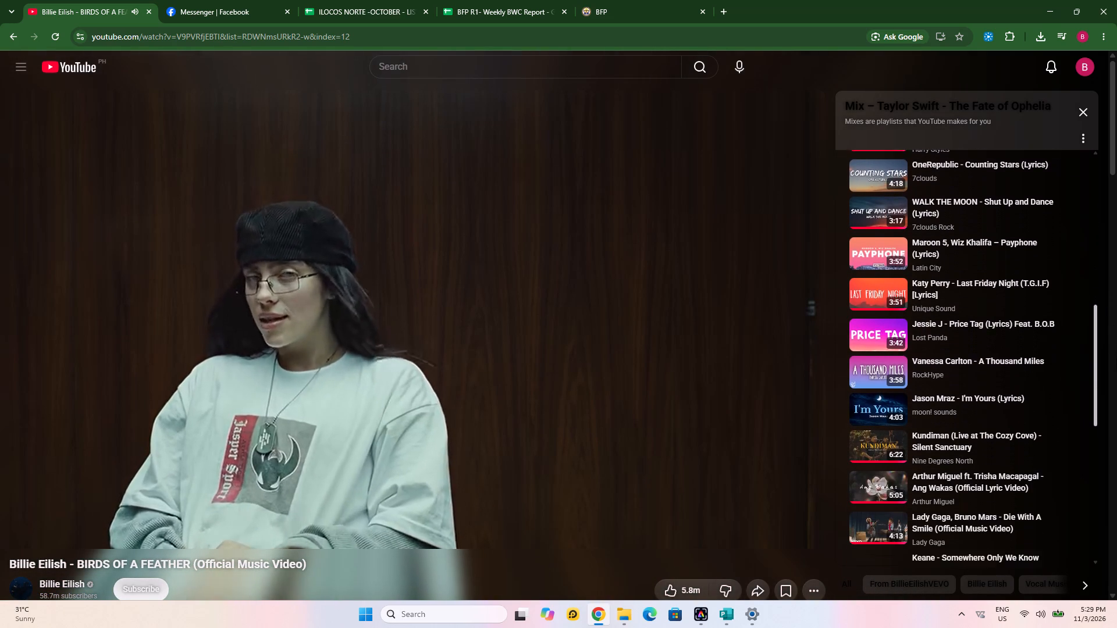
drag(1116, 359, 1116, 384)
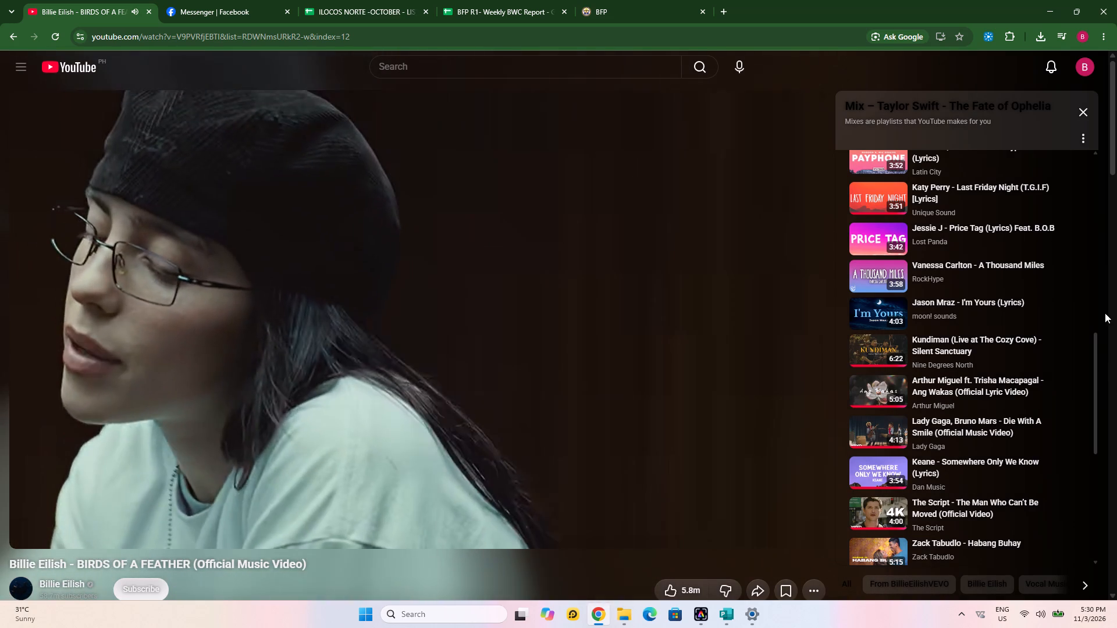
drag(1095, 341, 1097, 355)
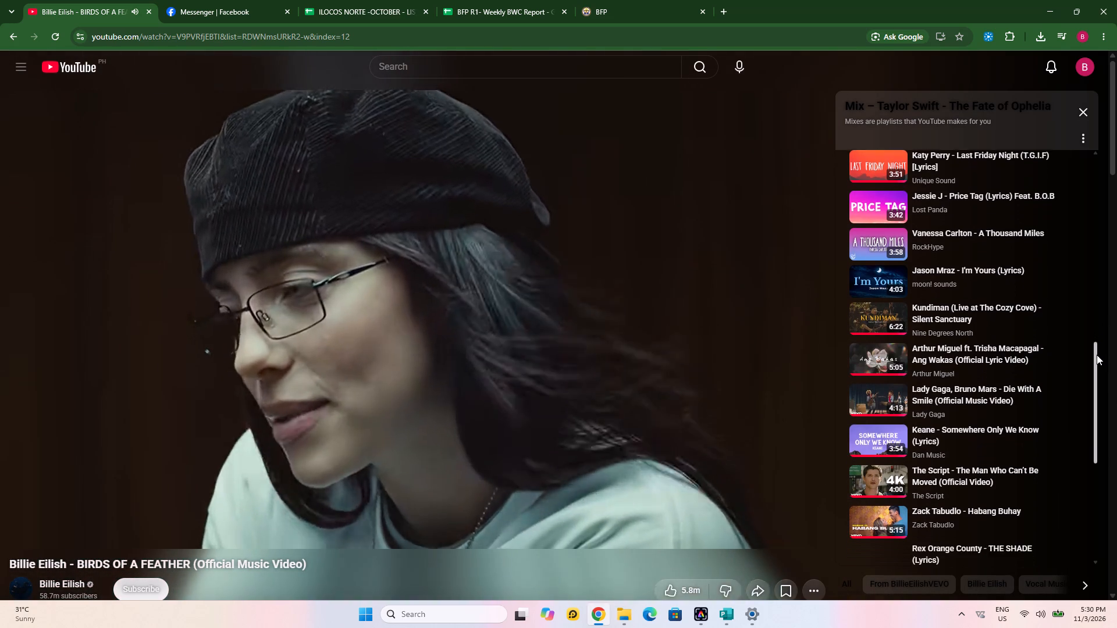
drag(1097, 355, 1099, 379)
click(578, 67)
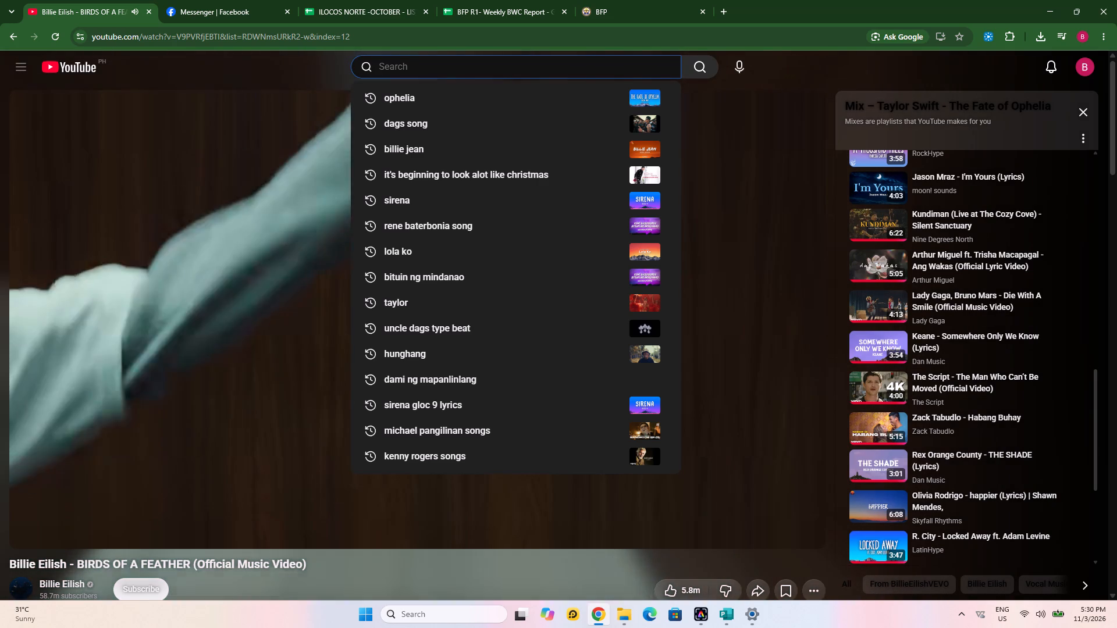
click(506, 177)
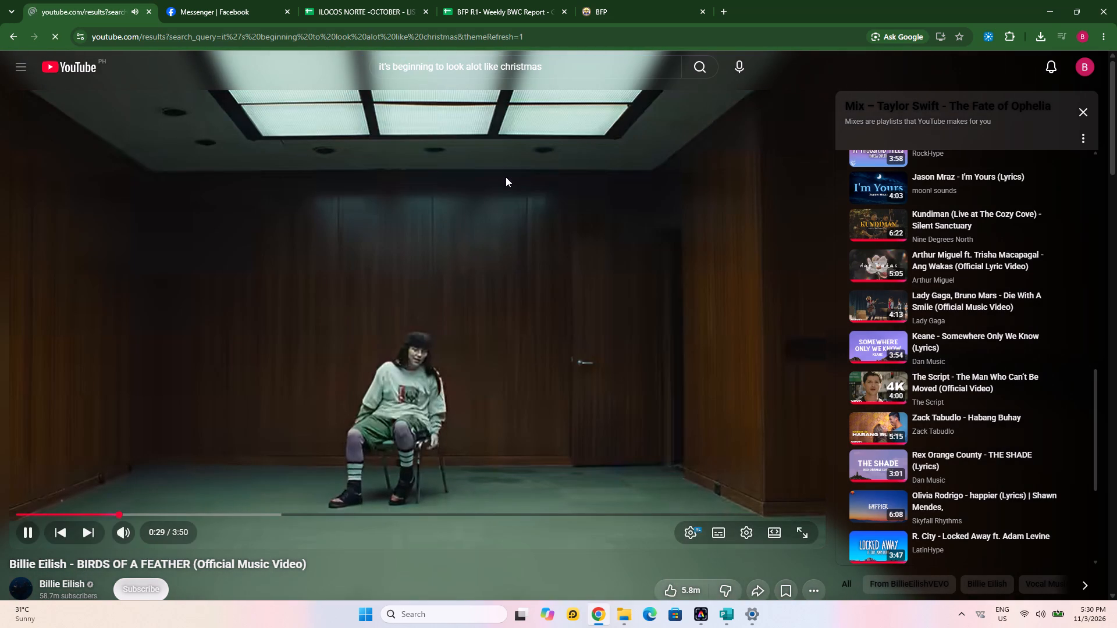
click(389, 217)
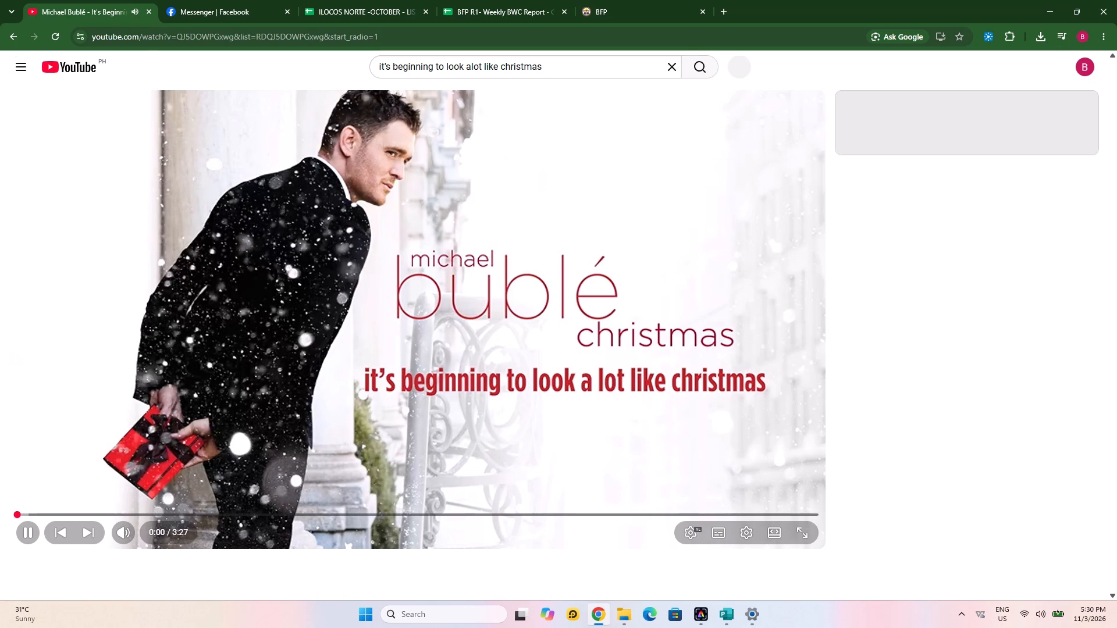
Back in Publisher, select page 5 and start saving a copy of it to the Downloads folder.
click(730, 627)
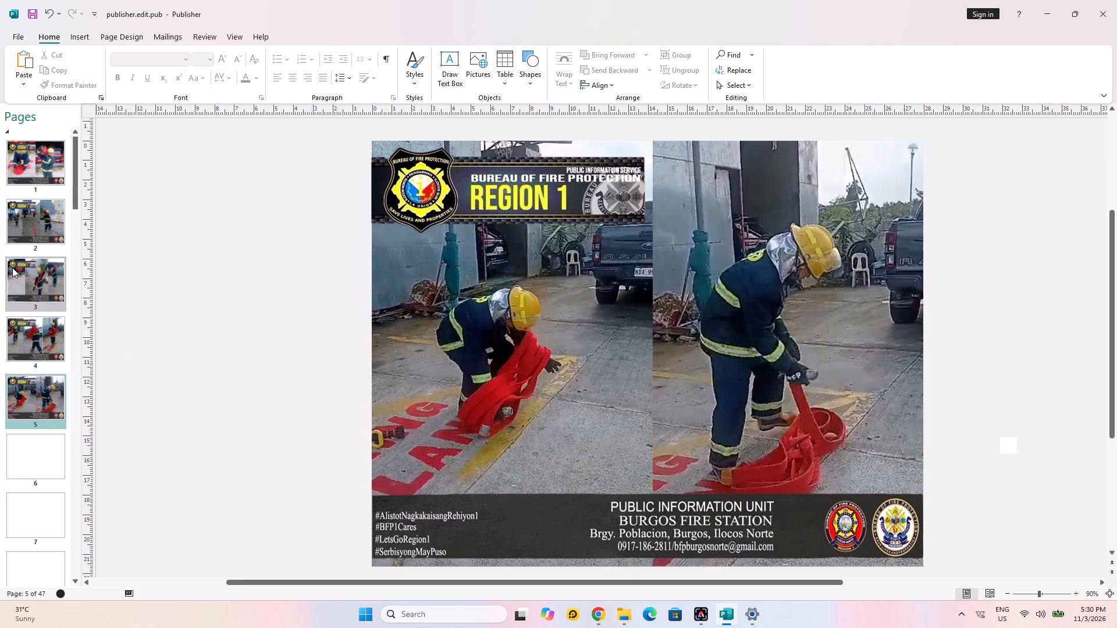
click(30, 400)
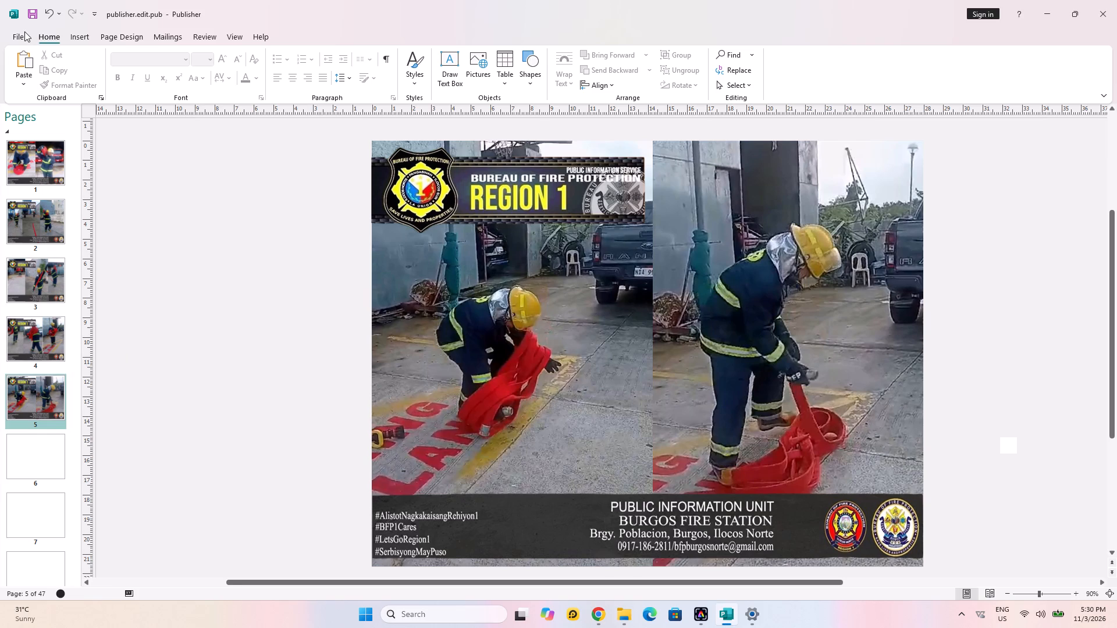
click(19, 35)
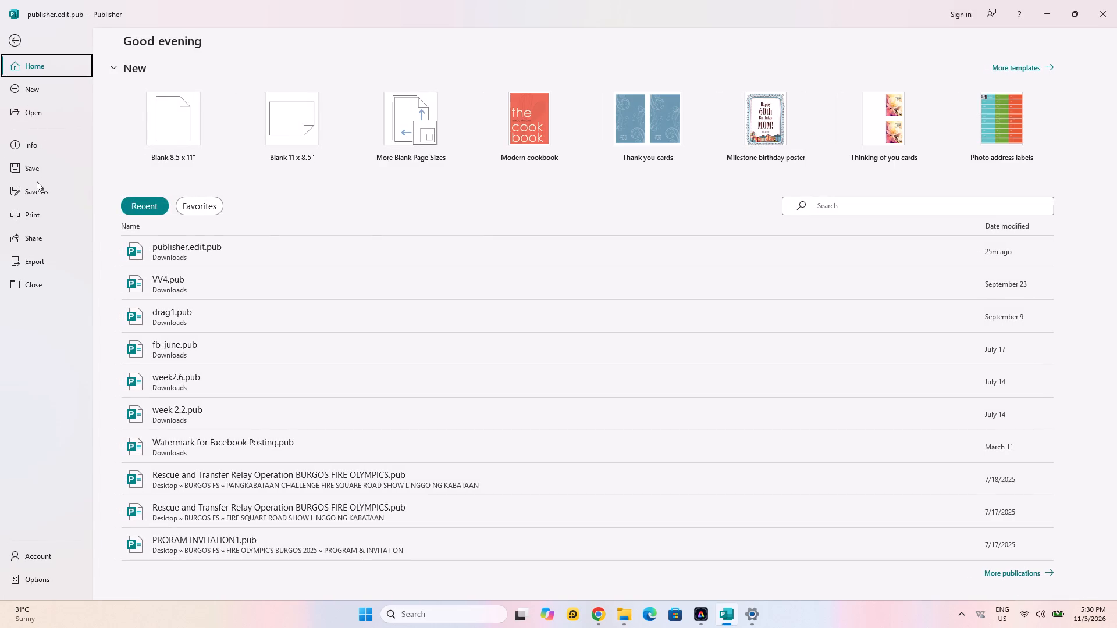
click(35, 192)
click(330, 132)
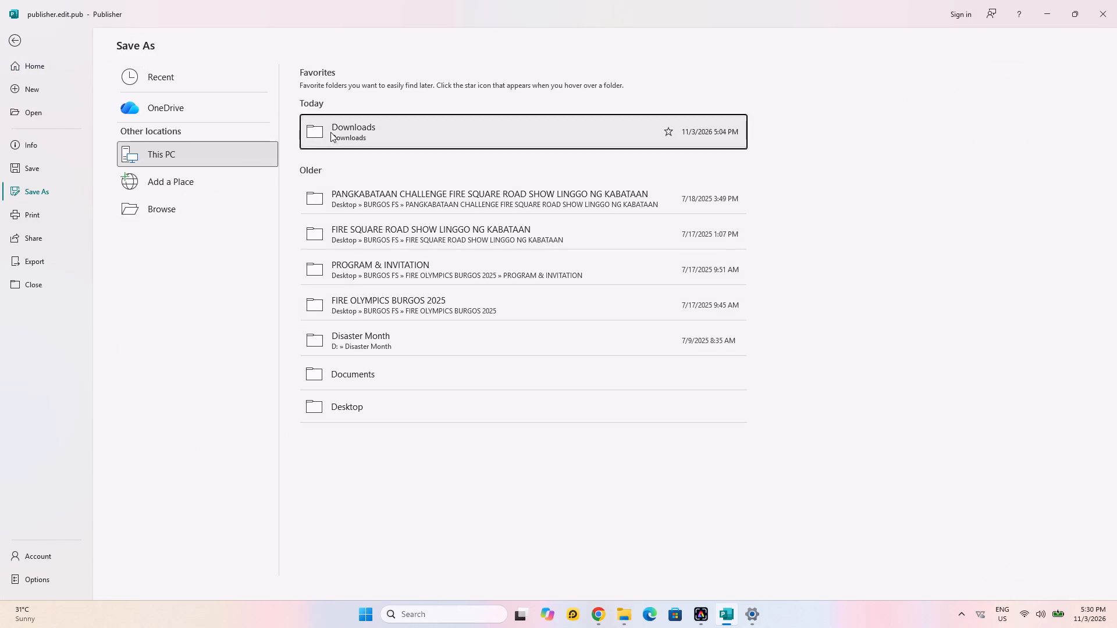